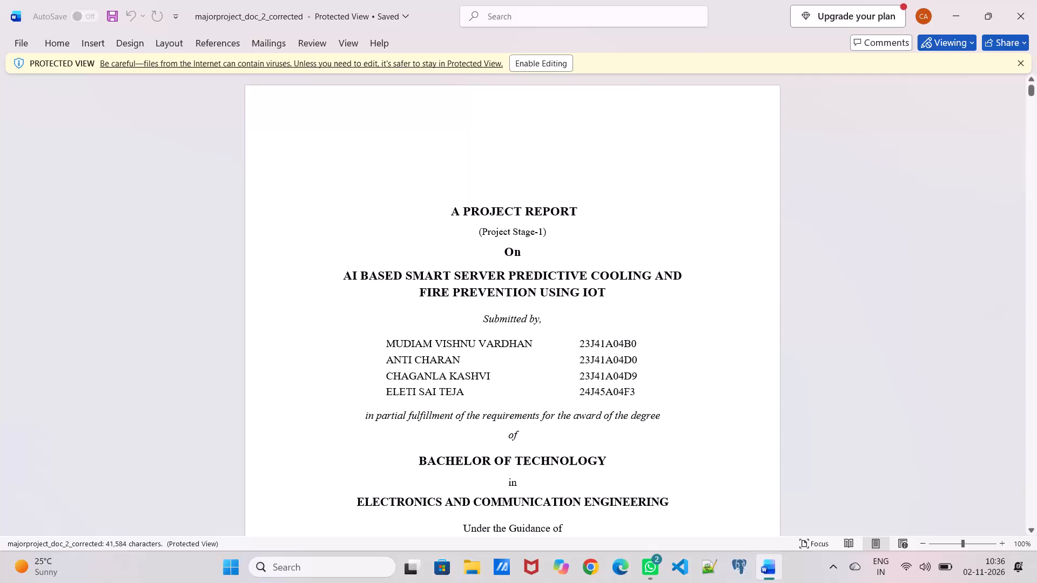
Look over the report's title page and the beginning of the Bonafide Certificate page.
scroll(656, 289, down, 1)
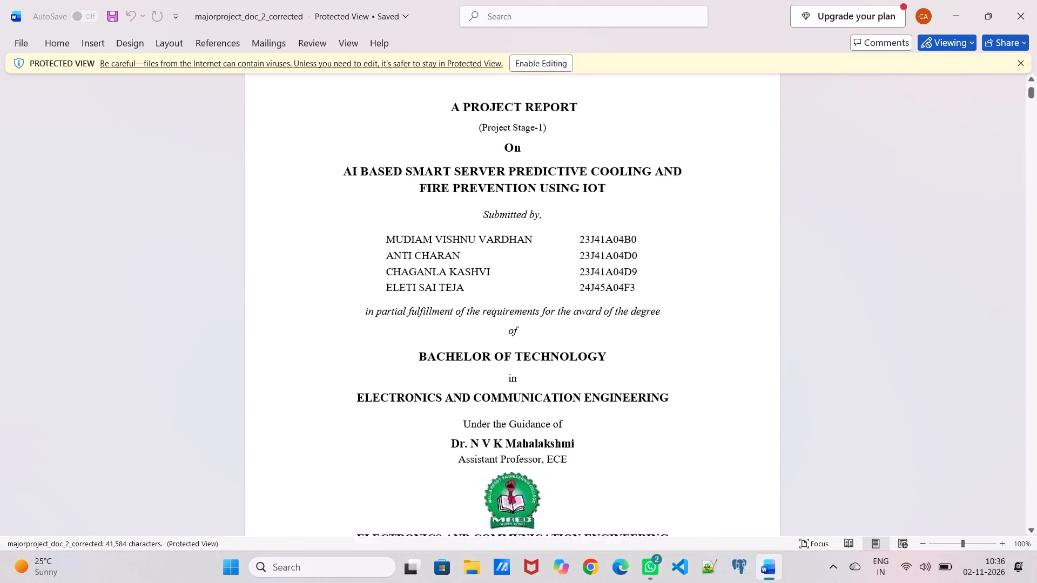
scroll(656, 289, down, 3)
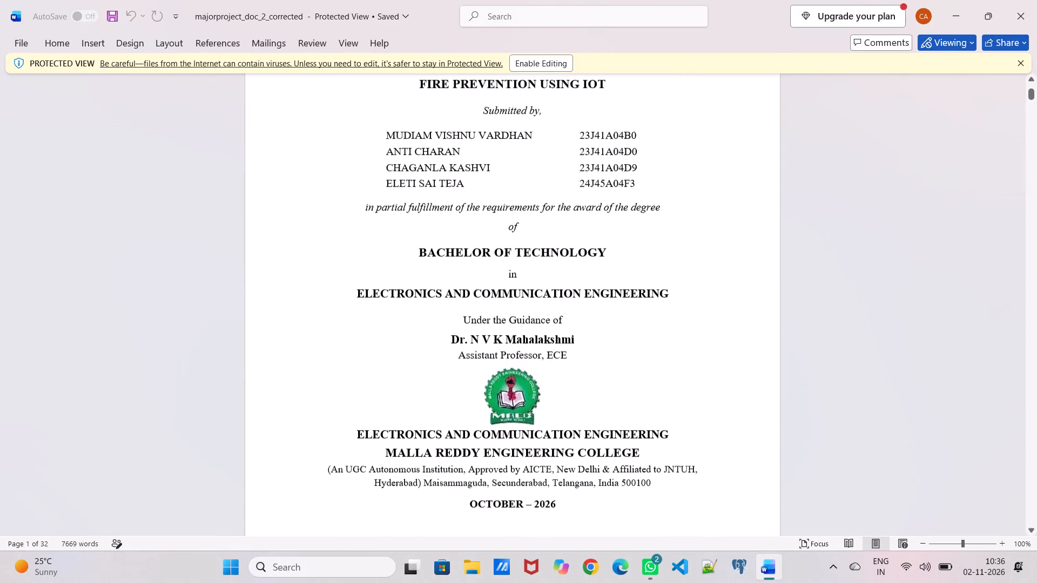
scroll(656, 289, down, 4)
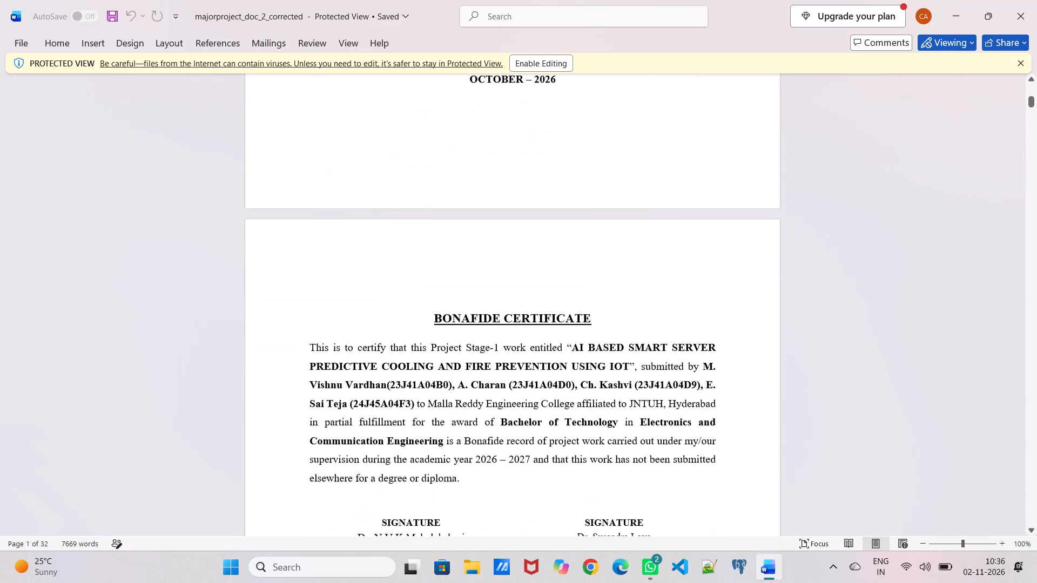
scroll(656, 289, down, 1)
scroll(656, 289, up, 8)
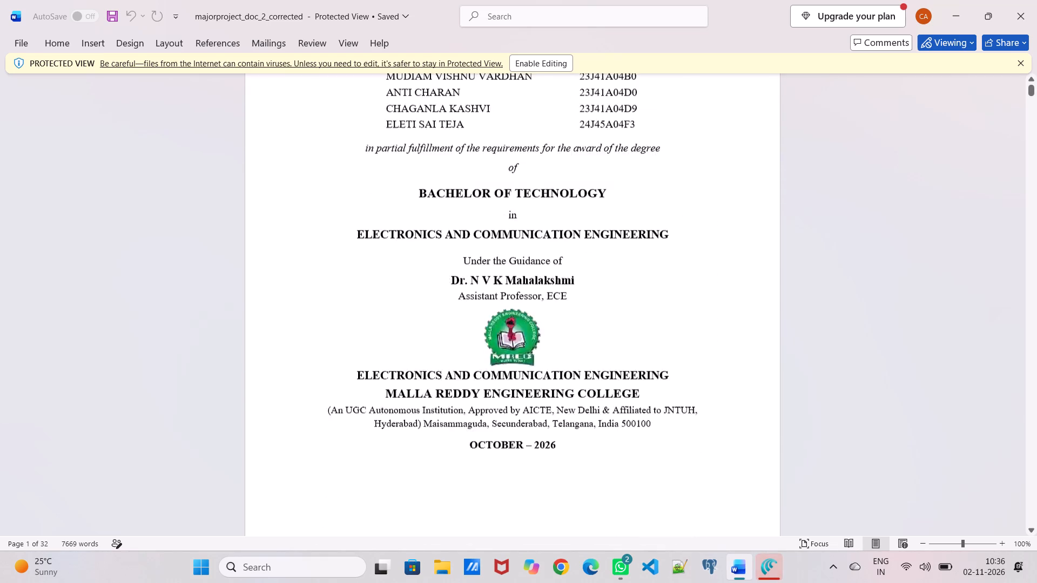
scroll(656, 289, up, 2)
scroll(656, 289, down, 1)
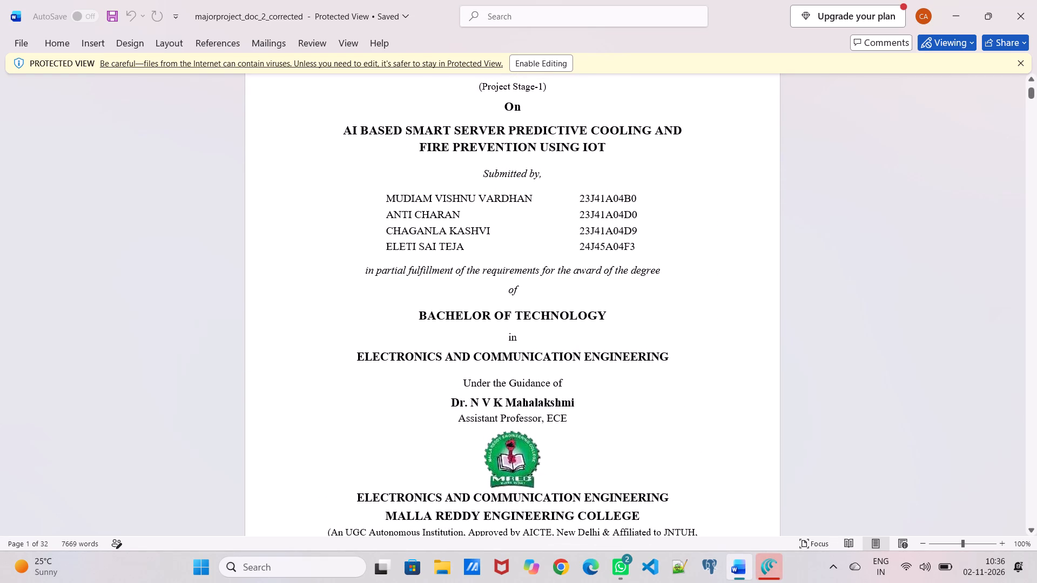
Enable editing for the protected report document.
key(5)
click(533, 60)
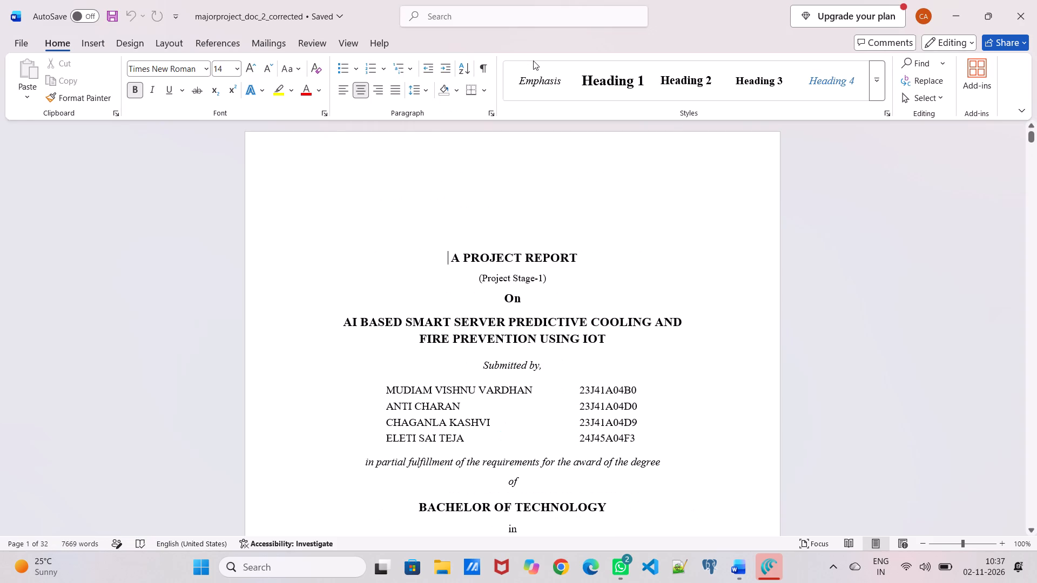
Go through the title page line by line down to the opening lines of the Bonafide Certificate.
key(Down)
key(Down)
key(Down)
key(Down)
key(Down)
key(Down)
key(Down)
key(Down)
key(Down)
key(Down)
key(Down)
key(Down)
key(Down)
key(Down)
key(Down)
key(Down)
key(Down)
key(Down)
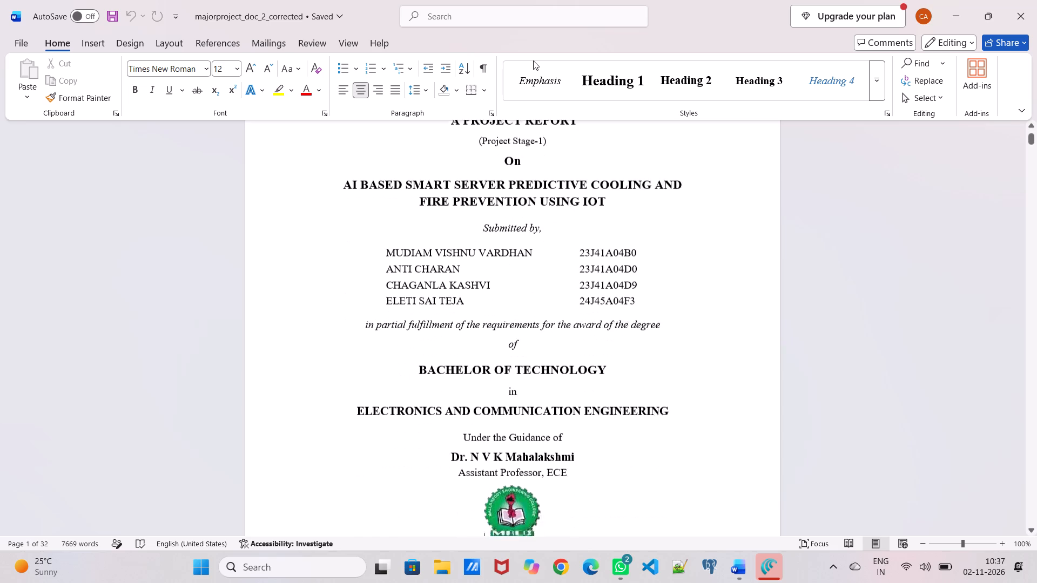
key(Down)
key(Down)
key(Down)
key(Down)
key(Down)
key(Down)
key(Down)
key(Down)
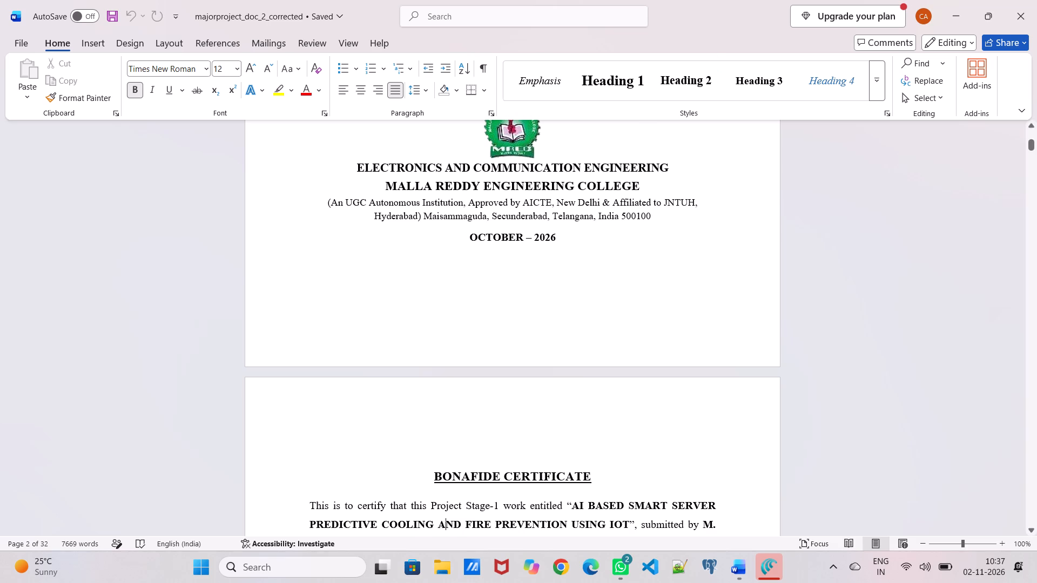
Examine the Bonafide Certificate's wording, signature blocks, viva-voce line and examiner line.
scroll(564, 281, down, 4)
scroll(543, 347, down, 2)
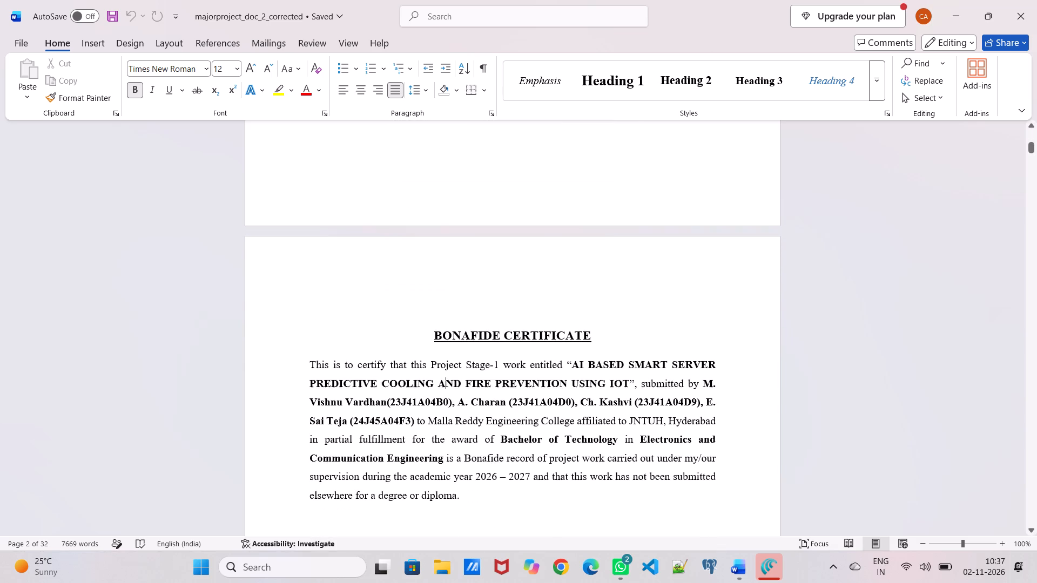
scroll(543, 347, down, 5)
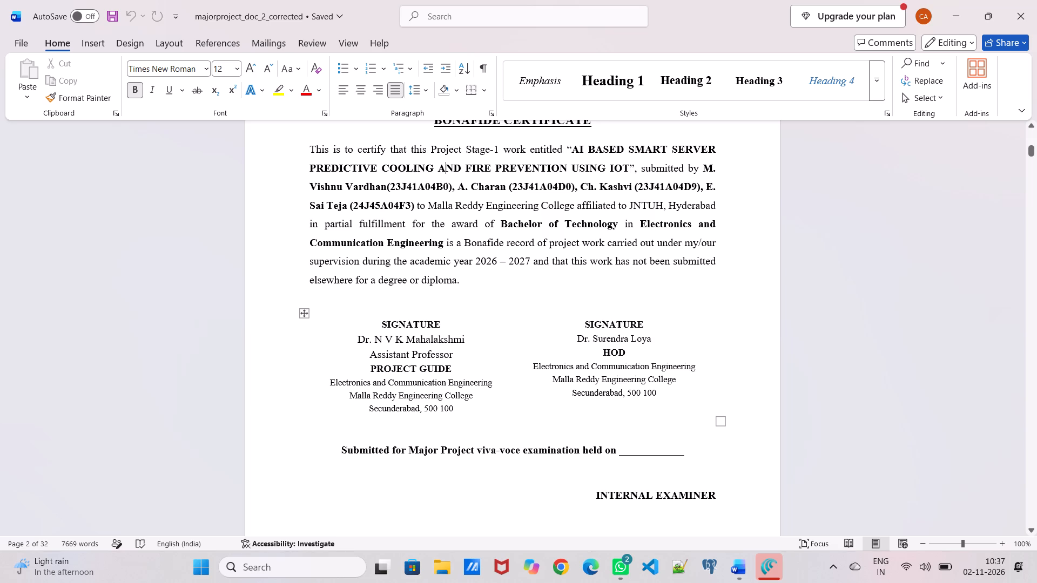
scroll(630, 418, down, 4)
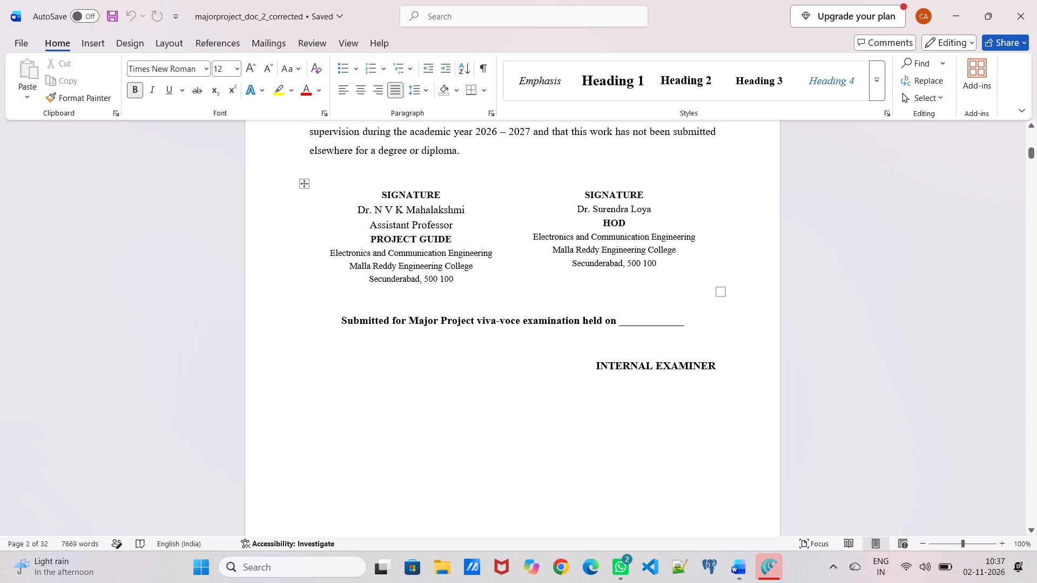
scroll(631, 417, up, 5)
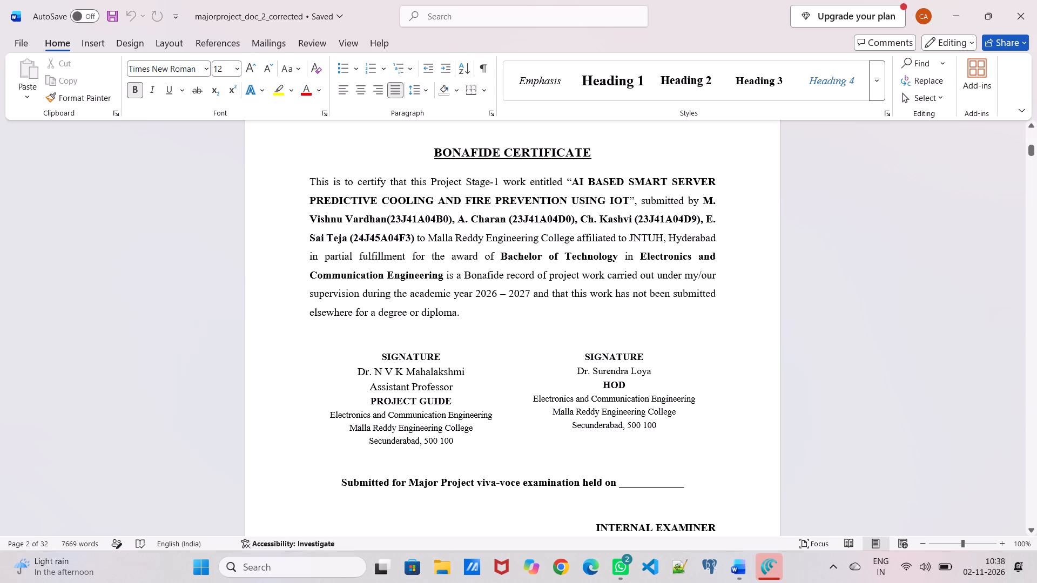
scroll(614, 344, down, 15)
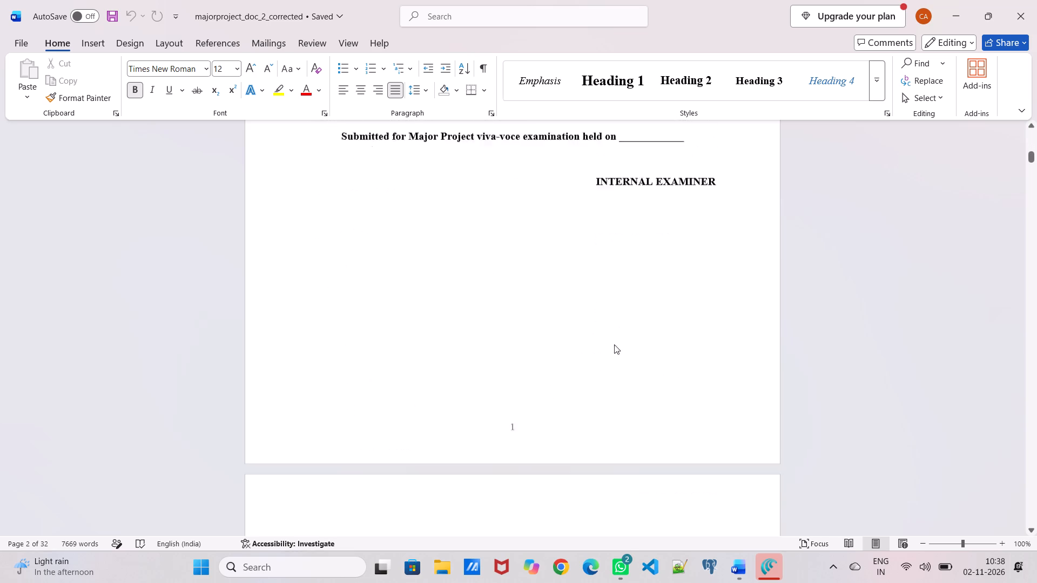
Skim the Declaration page and read the Acknowledgement through to the student list, placing the cursor at the project coordinator's name.
scroll(615, 343, down, 14)
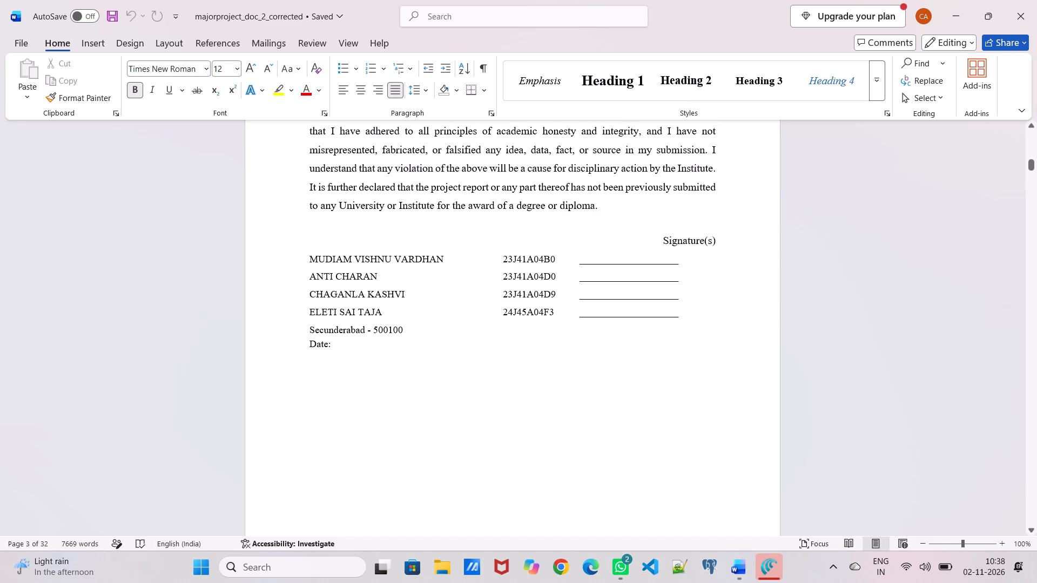
scroll(616, 342, down, 14)
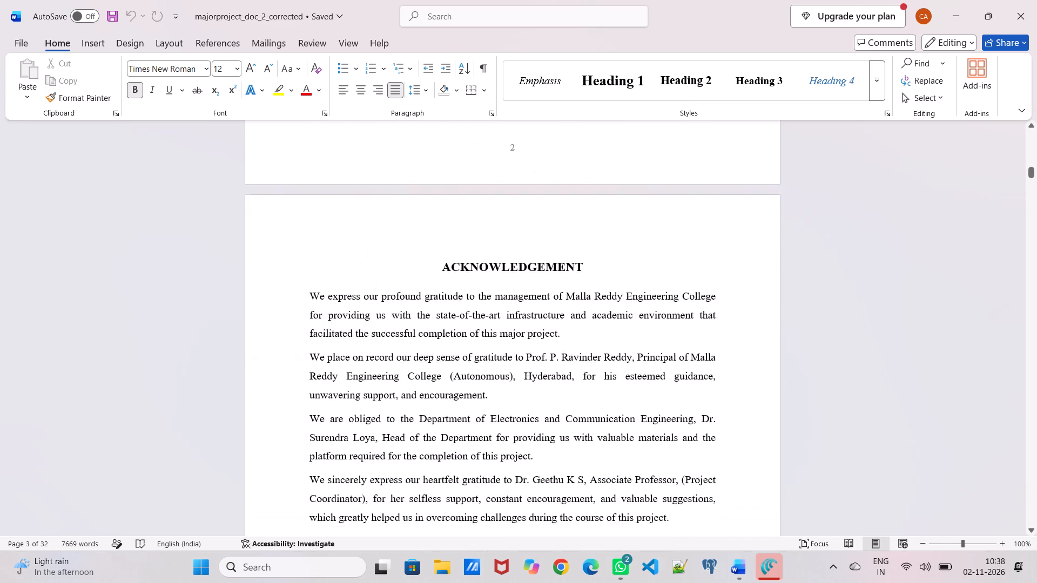
scroll(616, 342, down, 4)
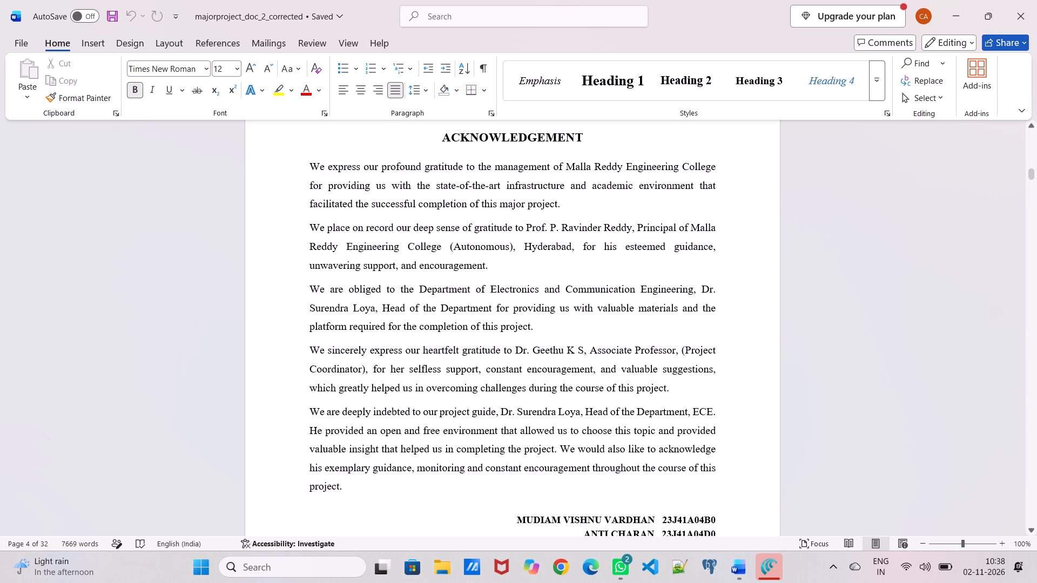
scroll(522, 254, down, 2)
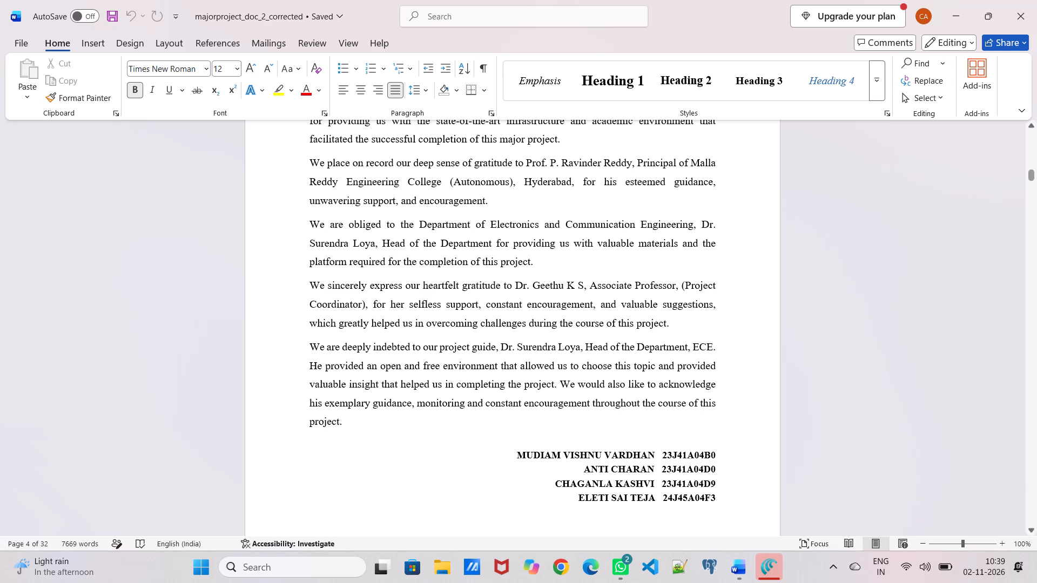
click(531, 287)
Recheck the Declaration and Bonafide Certificate pages, then return to the project coordinator paragraph of the Acknowledgement.
scroll(477, 247, up, 2)
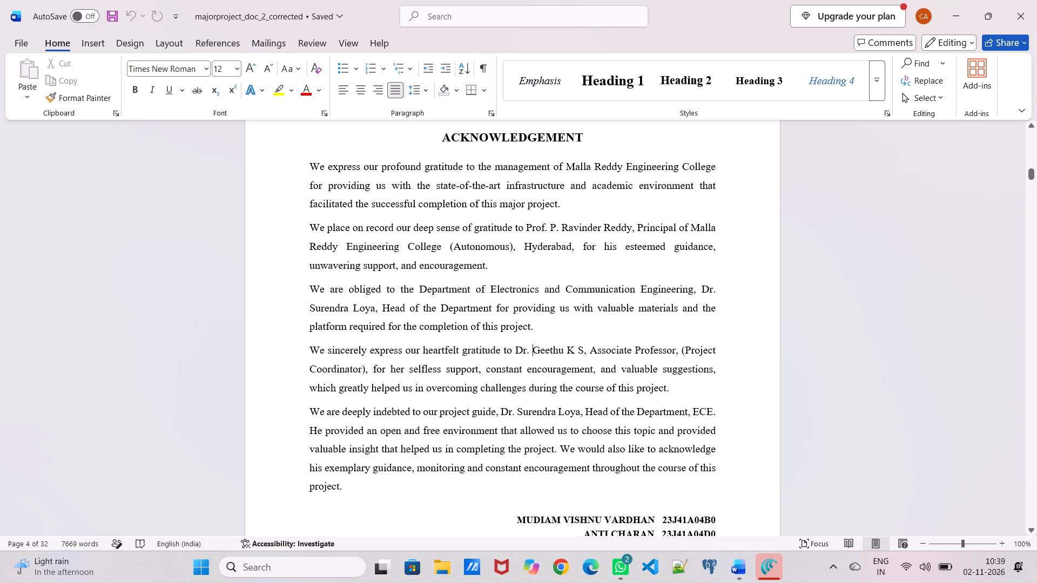
scroll(574, 365, up, 12)
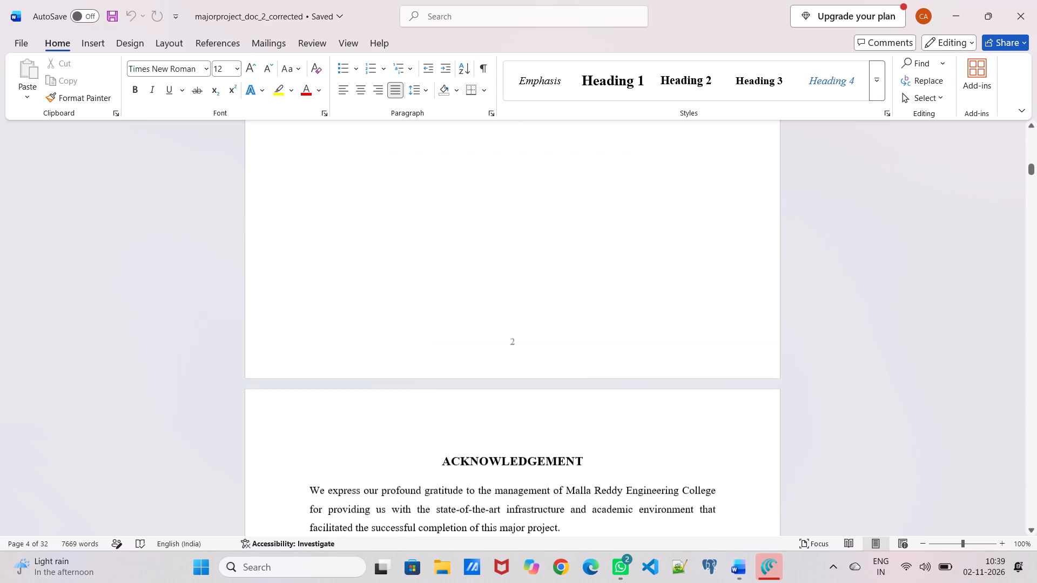
scroll(578, 362, up, 13)
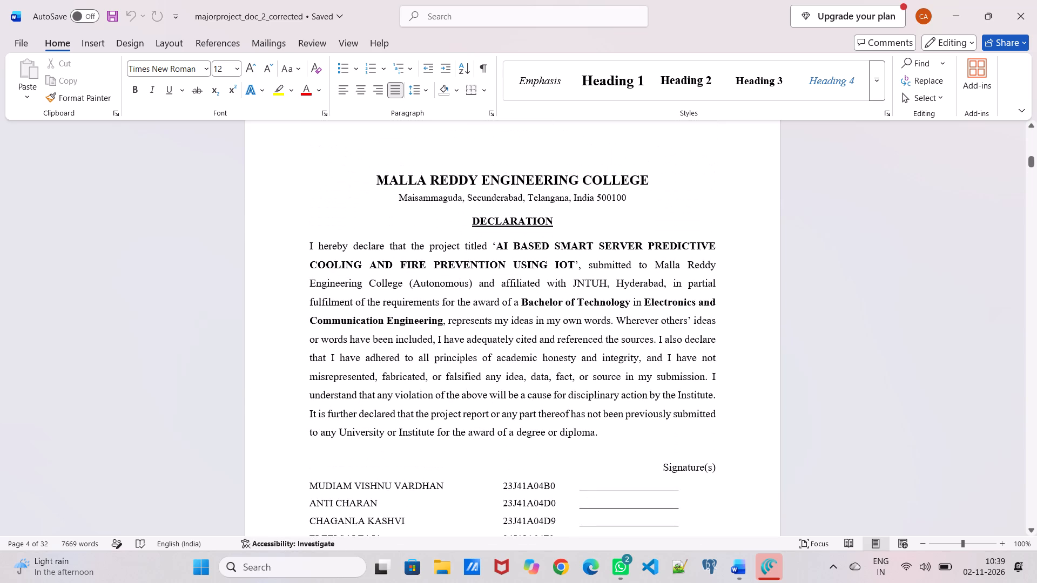
scroll(600, 362, down, 4)
scroll(600, 362, up, 11)
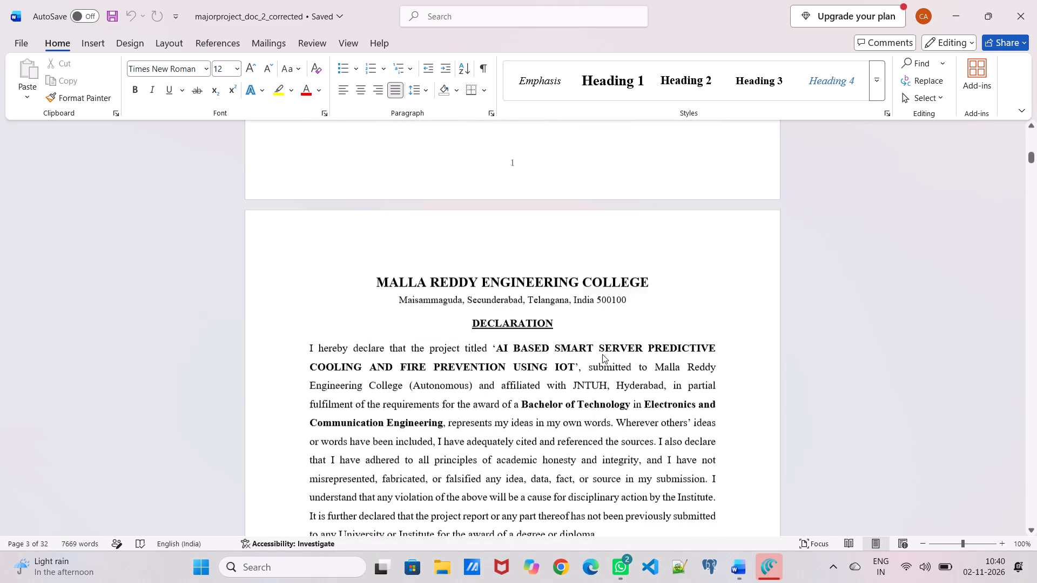
scroll(602, 354, up, 17)
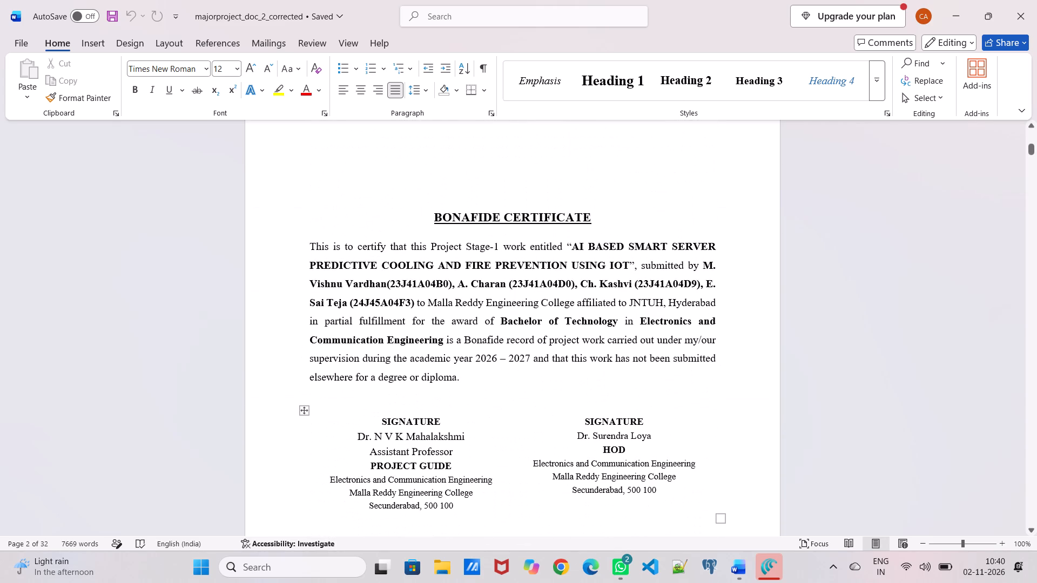
scroll(602, 354, down, 7)
scroll(602, 354, down, 20)
scroll(602, 354, down, 4)
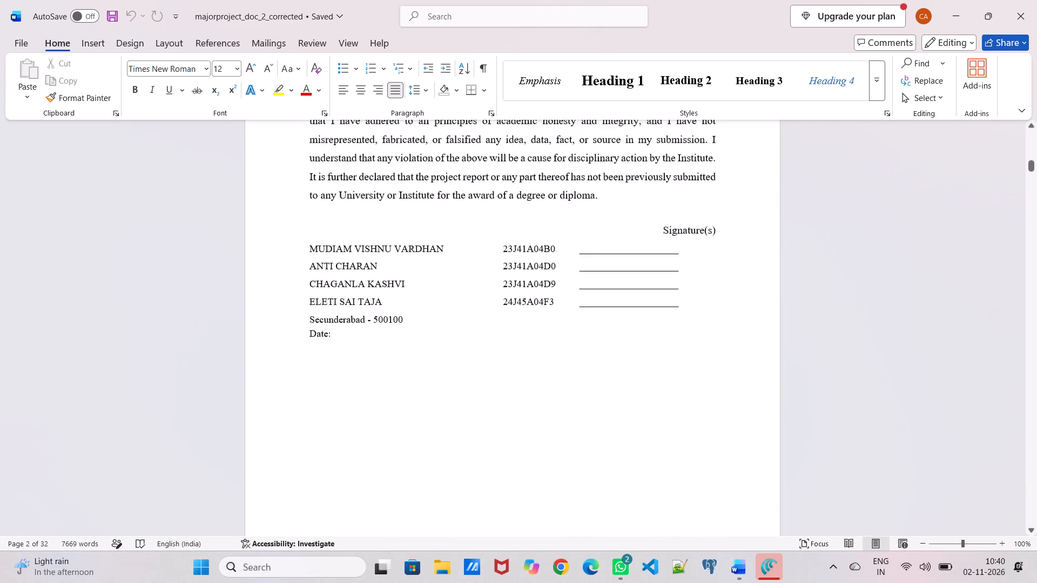
scroll(602, 354, down, 18)
scroll(605, 406, down, 2)
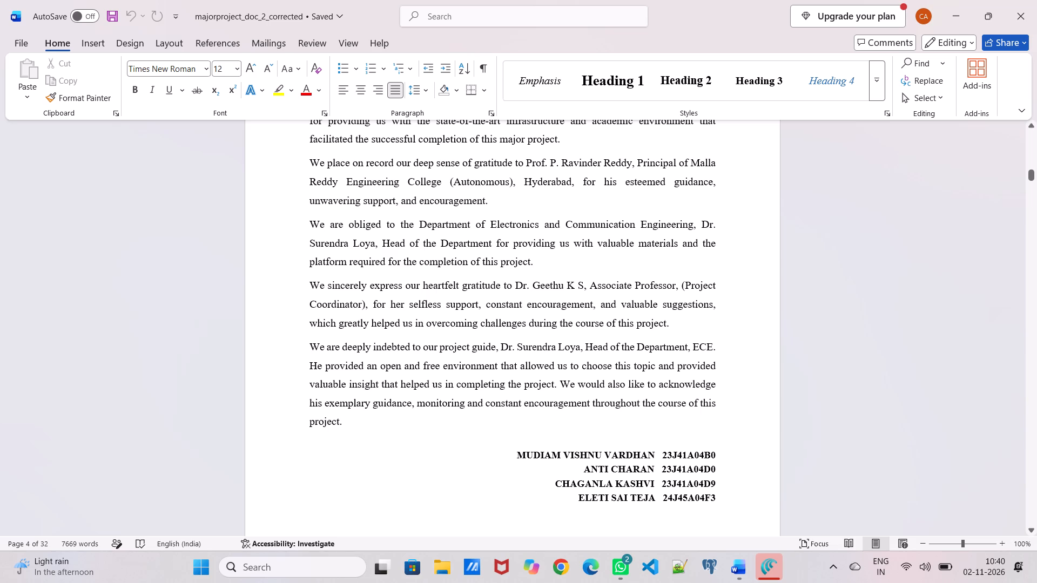
click(403, 303)
Examine the end of the Acknowledgement and the following page's summary of the proposed ESP32-based system.
scroll(571, 362, down, 3)
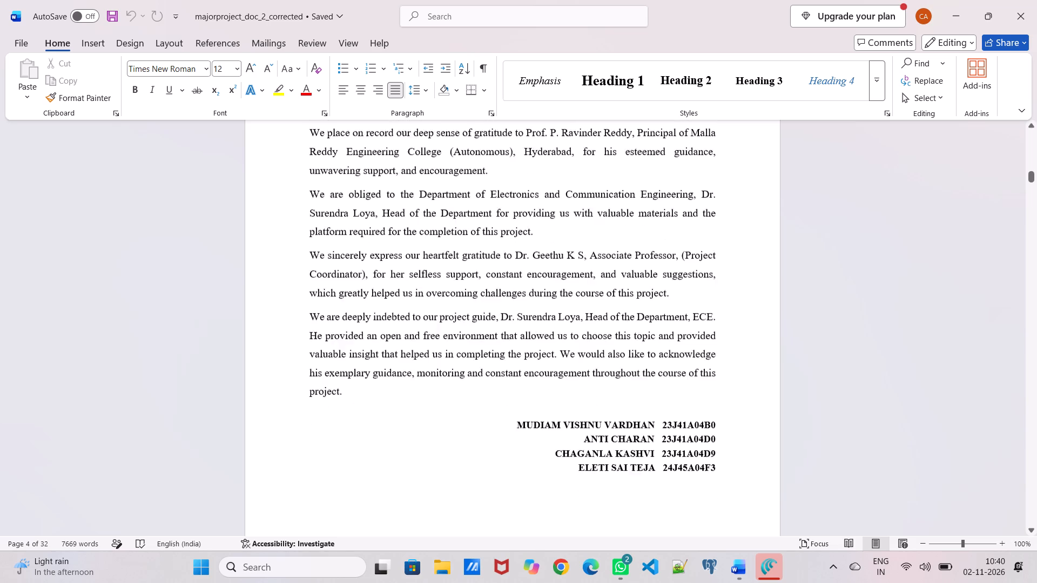
scroll(571, 364, down, 10)
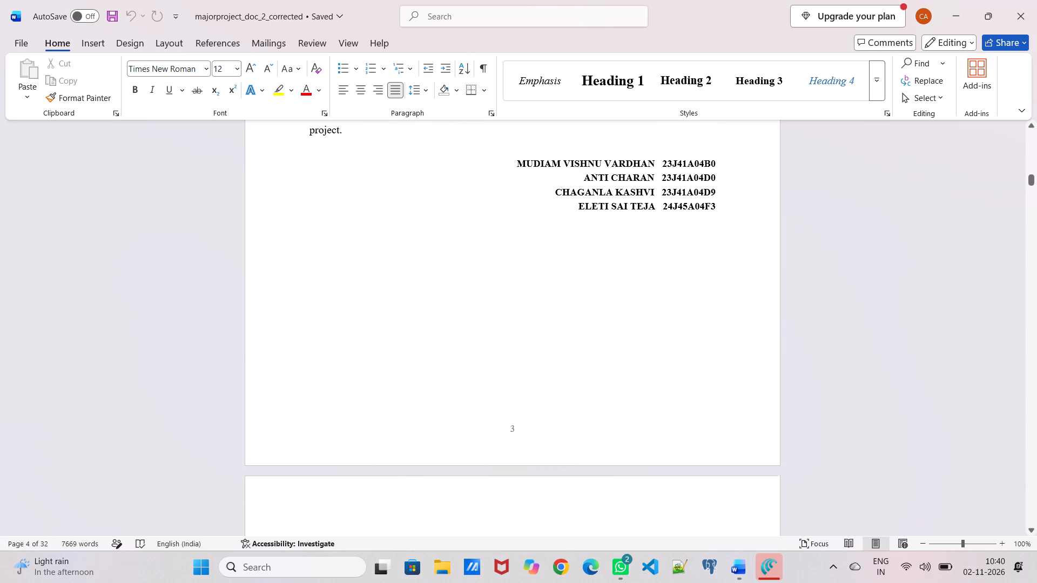
scroll(574, 362, down, 12)
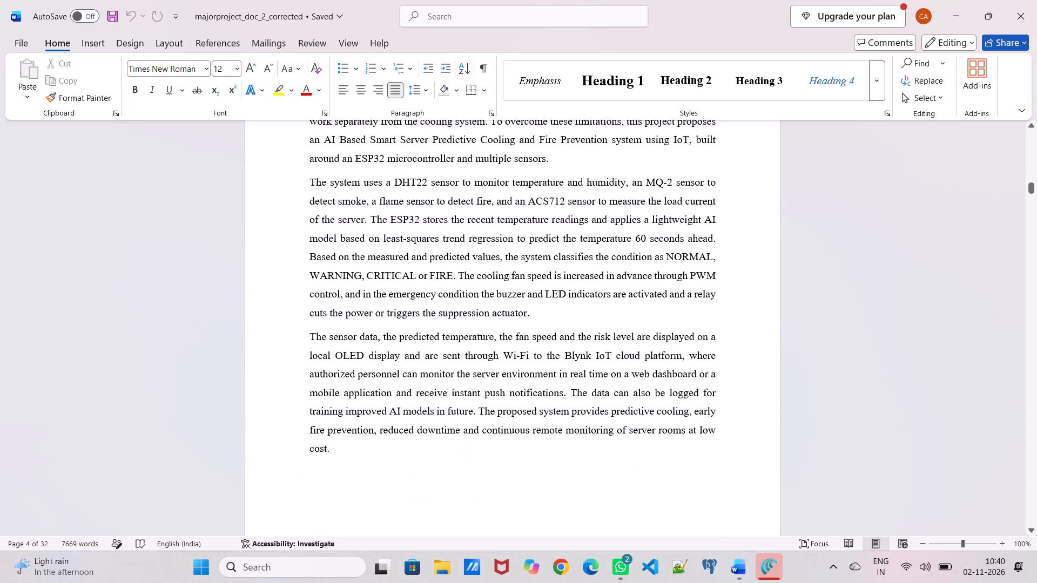
scroll(486, 472, down, 3)
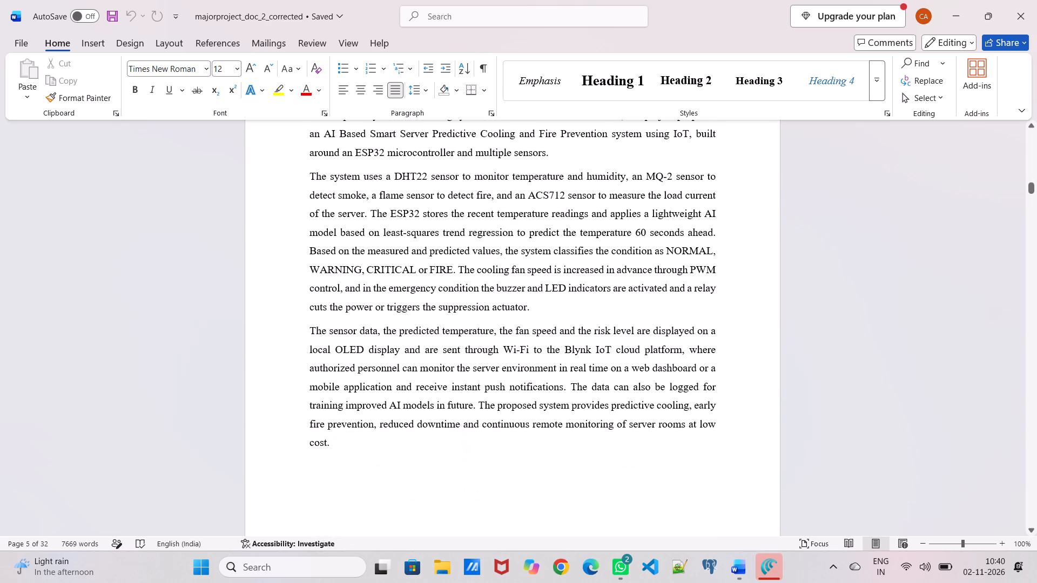
Skim the Table of Contents entries and the start of the List of Tables, returning to the contents heading.
scroll(486, 472, down, 20)
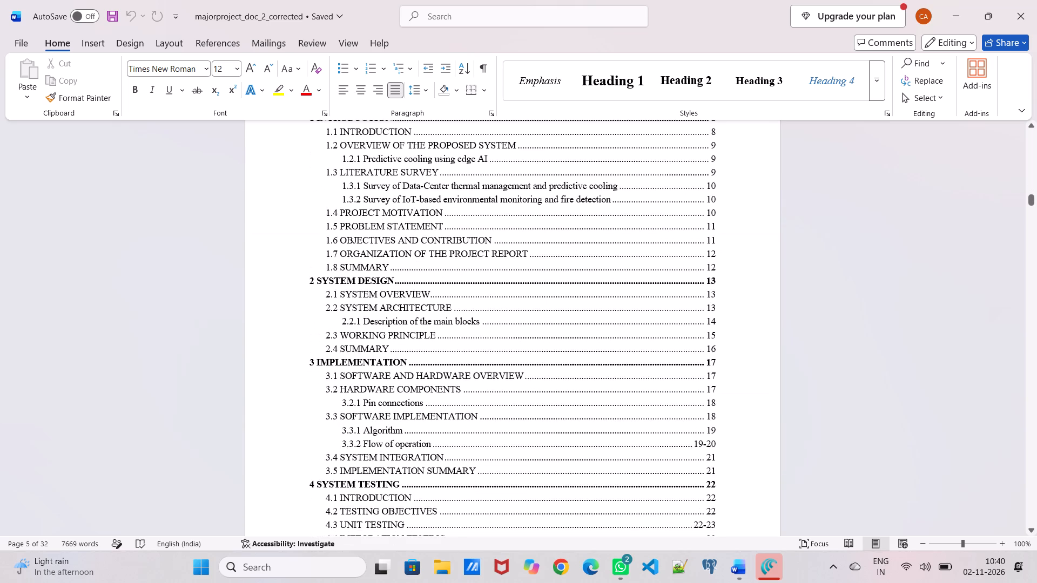
scroll(607, 375, down, 10)
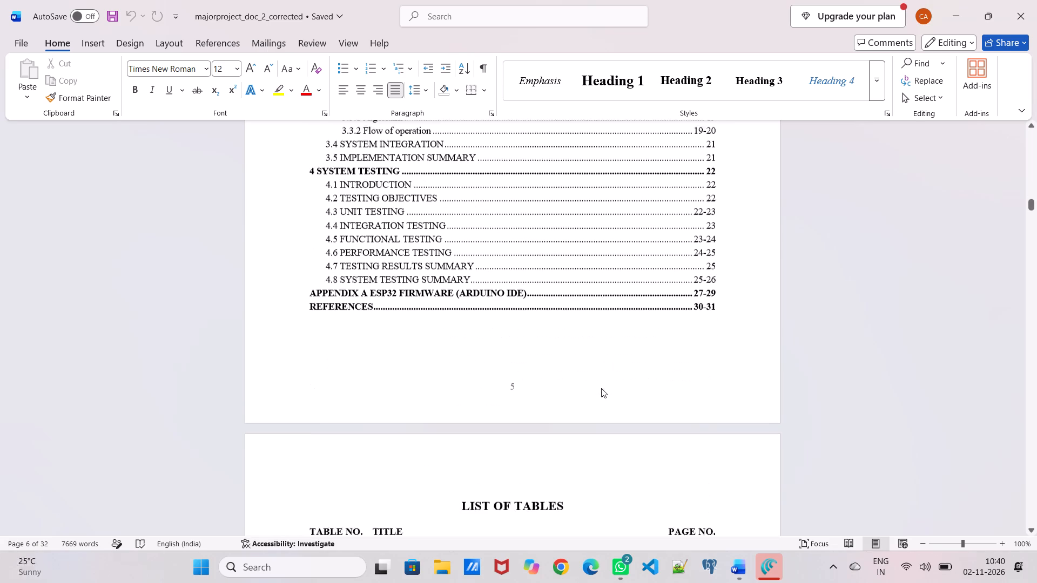
scroll(598, 395, up, 7)
scroll(598, 390, down, 15)
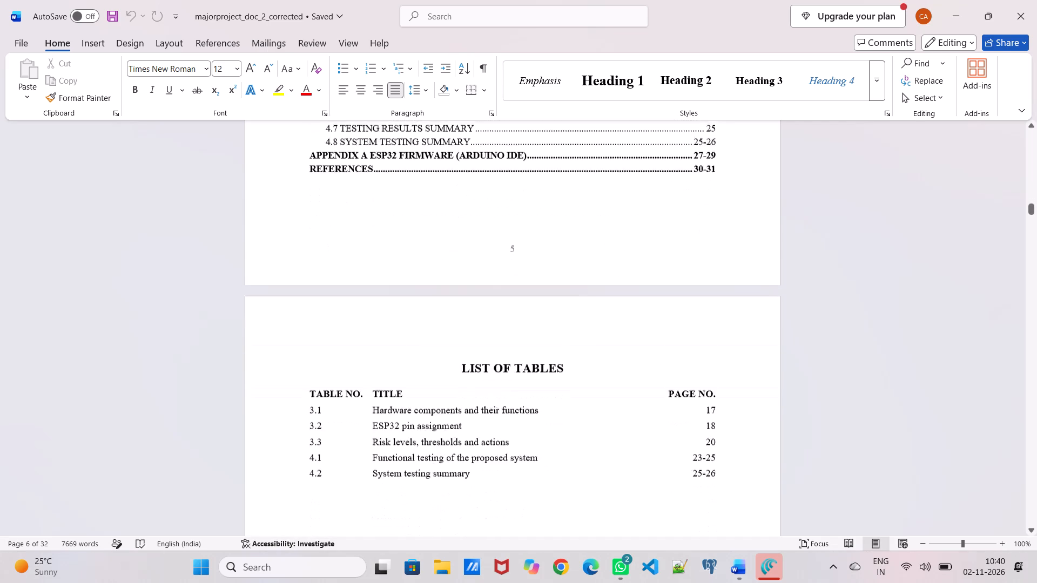
scroll(600, 390, up, 19)
scroll(601, 382, up, 4)
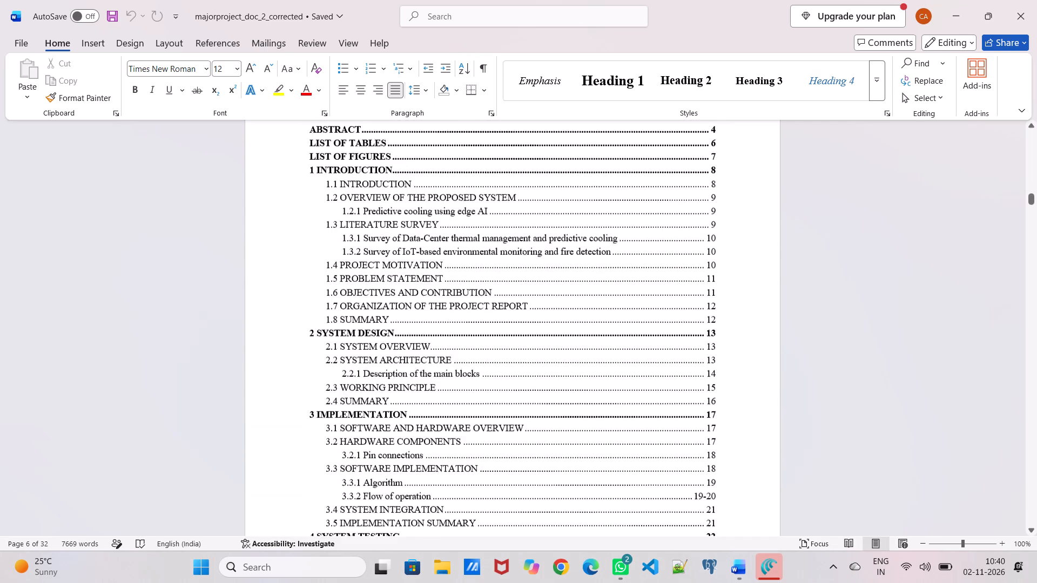
scroll(583, 360, up, 3)
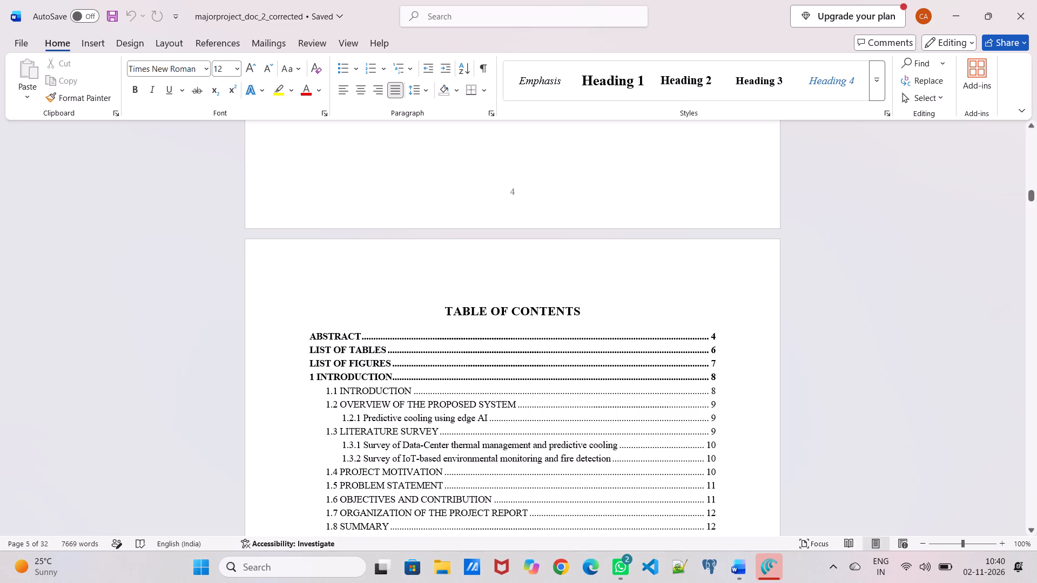
scroll(627, 349, down, 5)
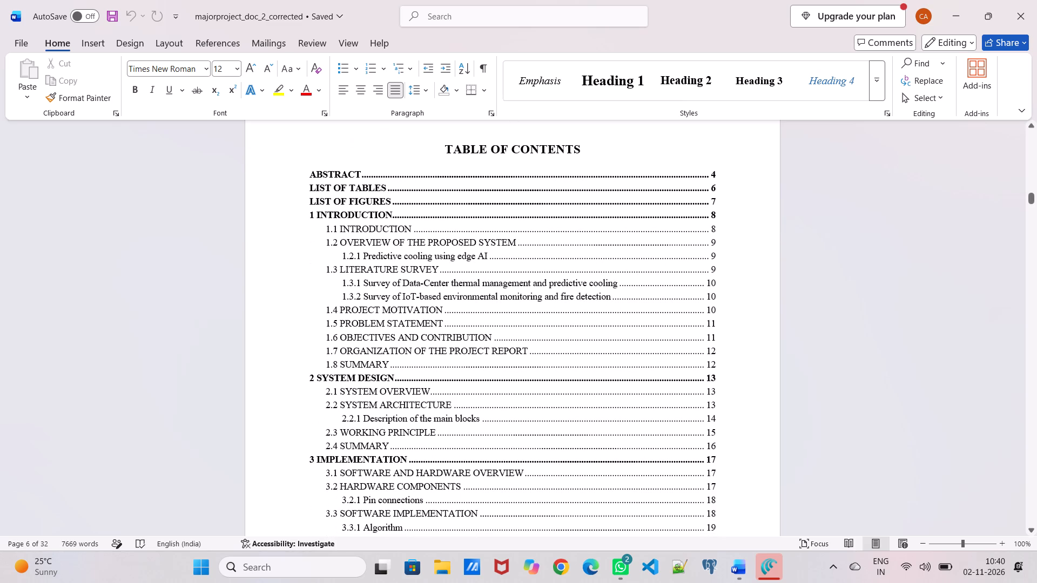
Select all Table of Contents entries from ABSTRACT to REFERENCES, look them over, and clear the selection at LIST OF FIGURES.
drag(445, 311, 549, 315)
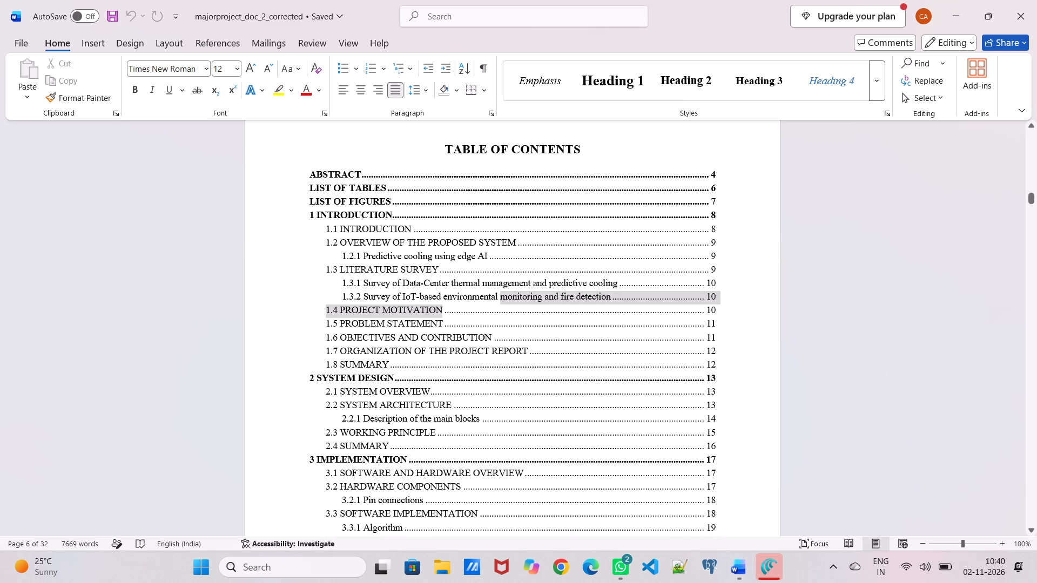
drag(549, 315, 550, 318)
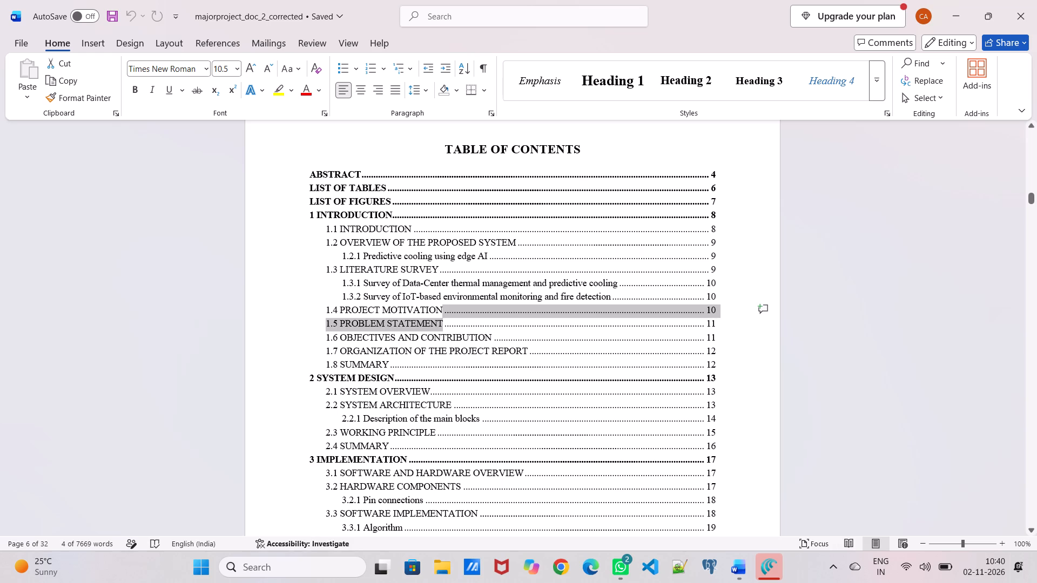
click(333, 222)
drag(309, 169, 700, 566)
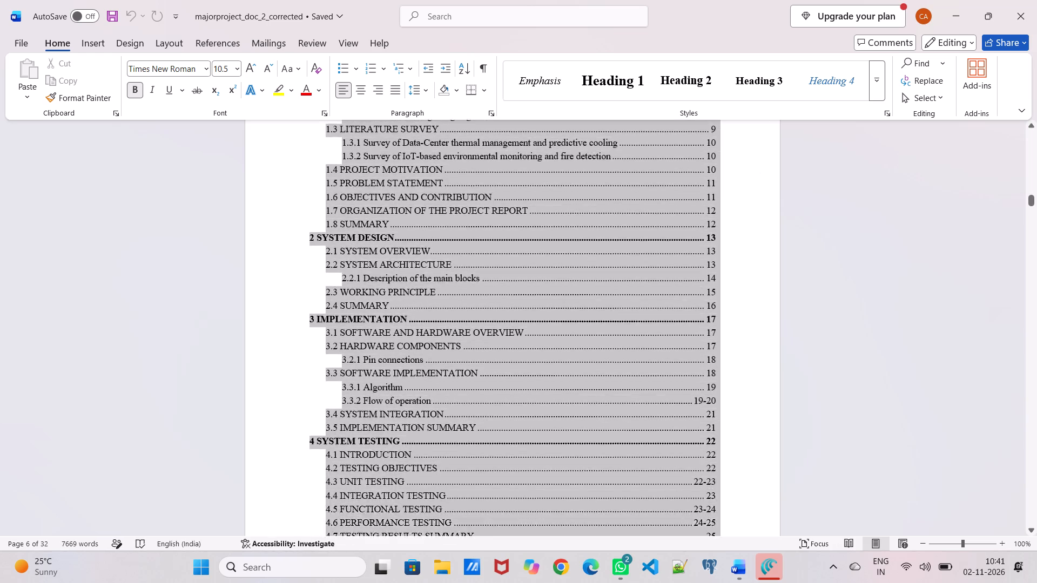
drag(700, 566, 725, 252)
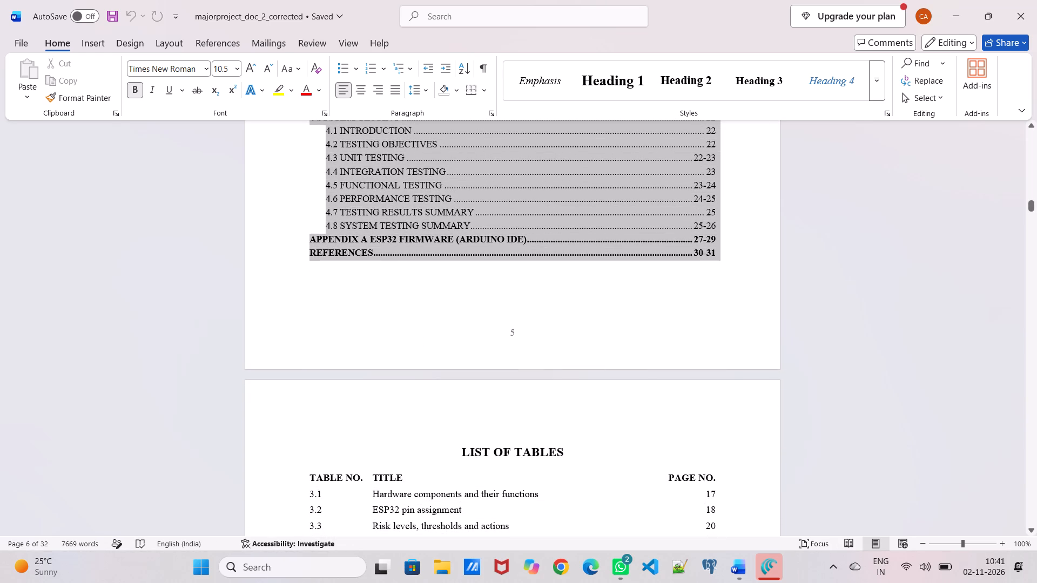
drag(725, 252, 727, 250)
scroll(482, 295, up, 4)
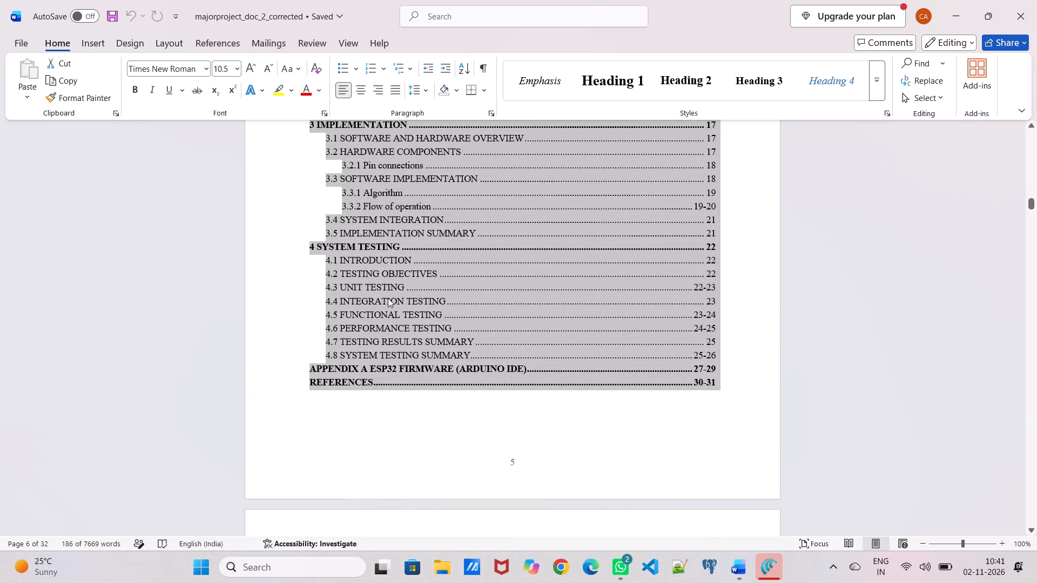
scroll(388, 298, up, 8)
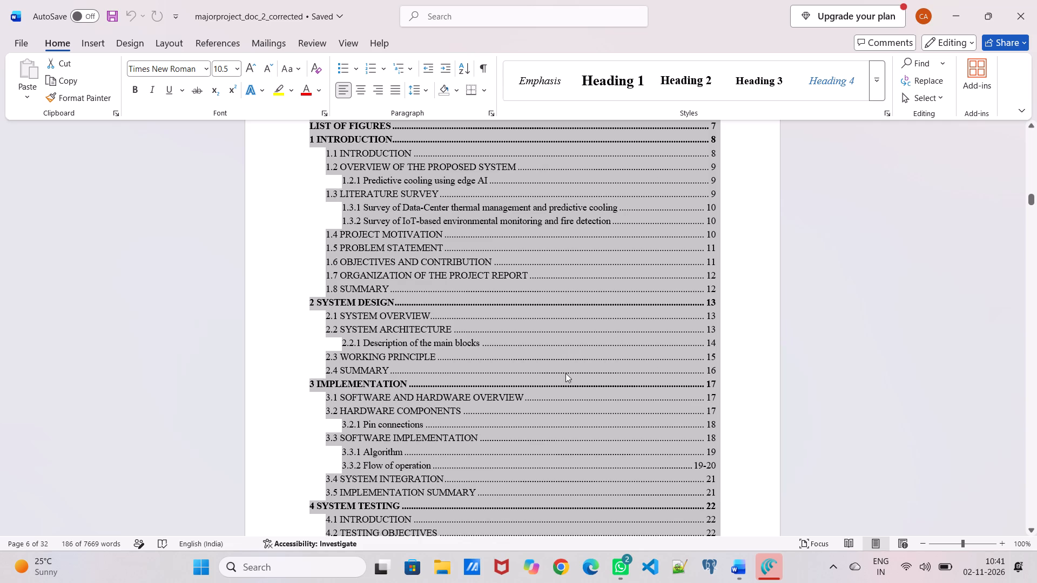
scroll(611, 304, up, 3)
scroll(540, 261, up, 1)
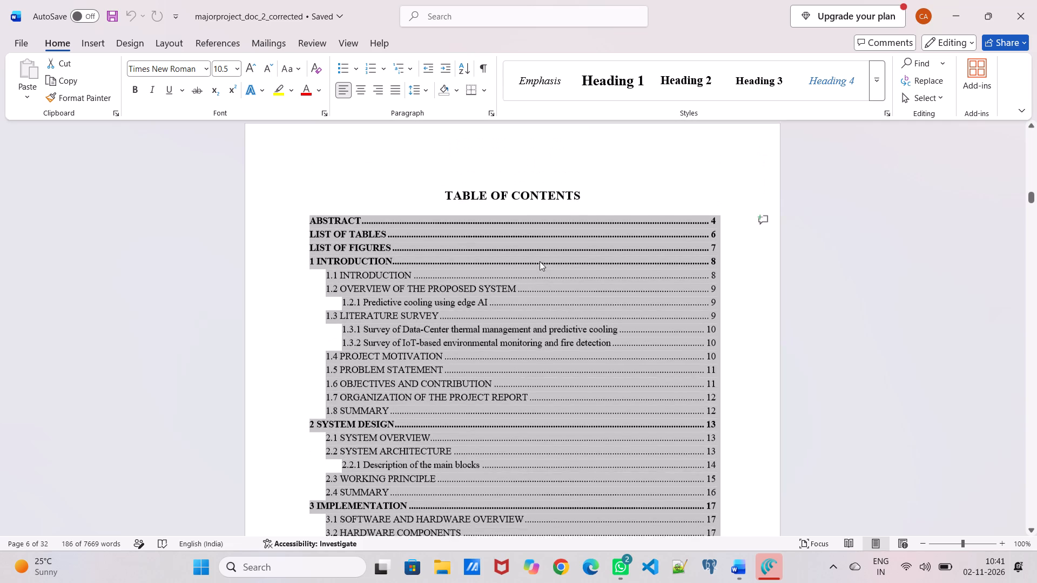
click(555, 258)
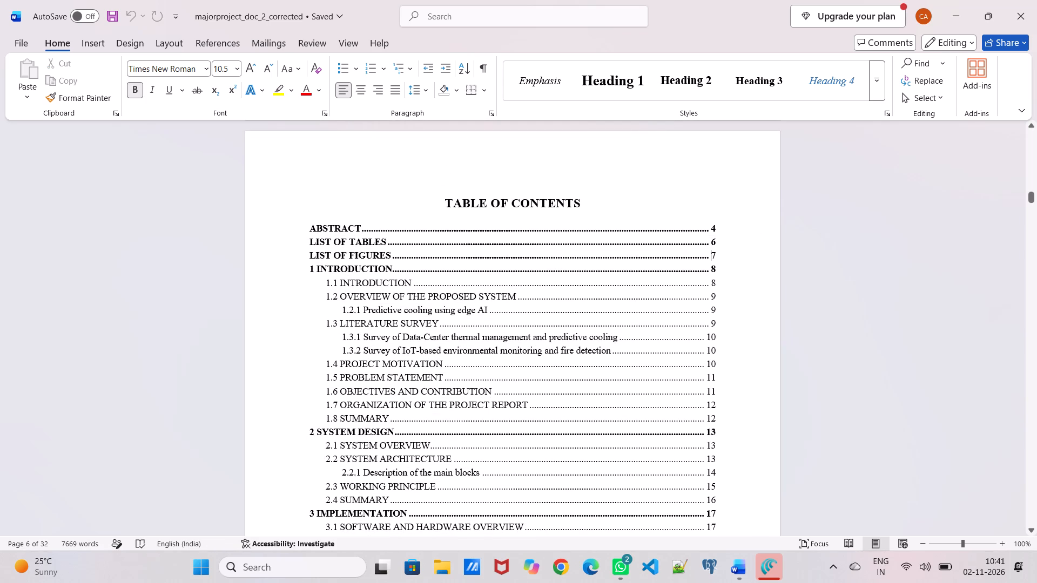
Recheck the Table of Contents entries and their dot leaders from ABSTRACT through REFERENCES.
scroll(588, 467, down, 2)
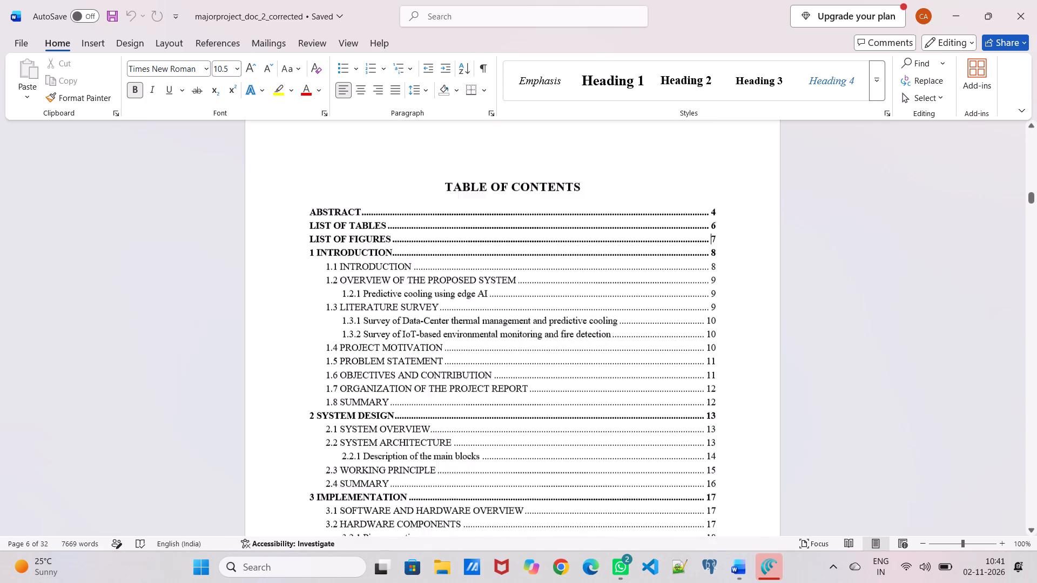
scroll(588, 467, down, 10)
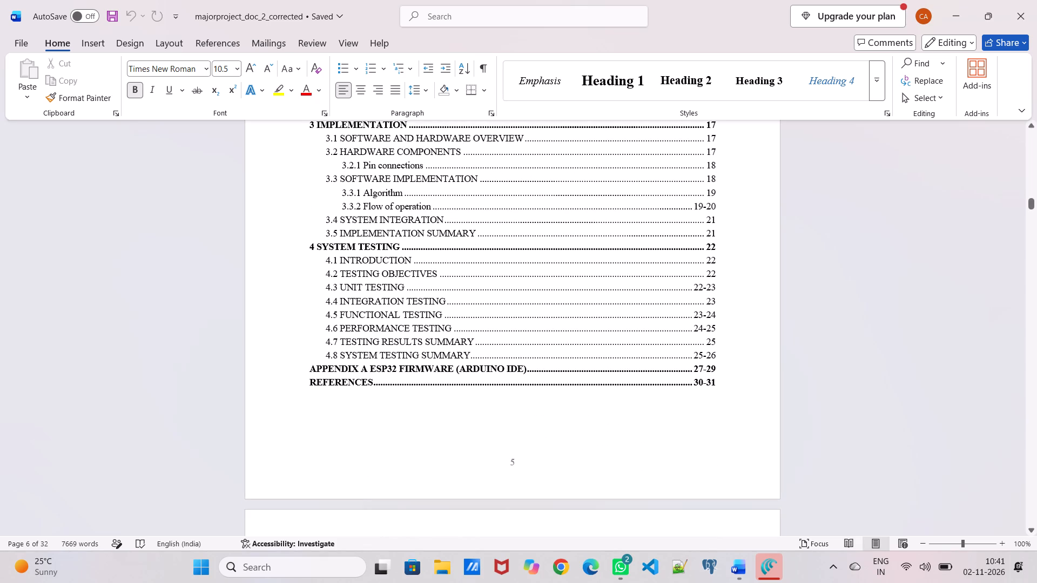
scroll(615, 442, down, 4)
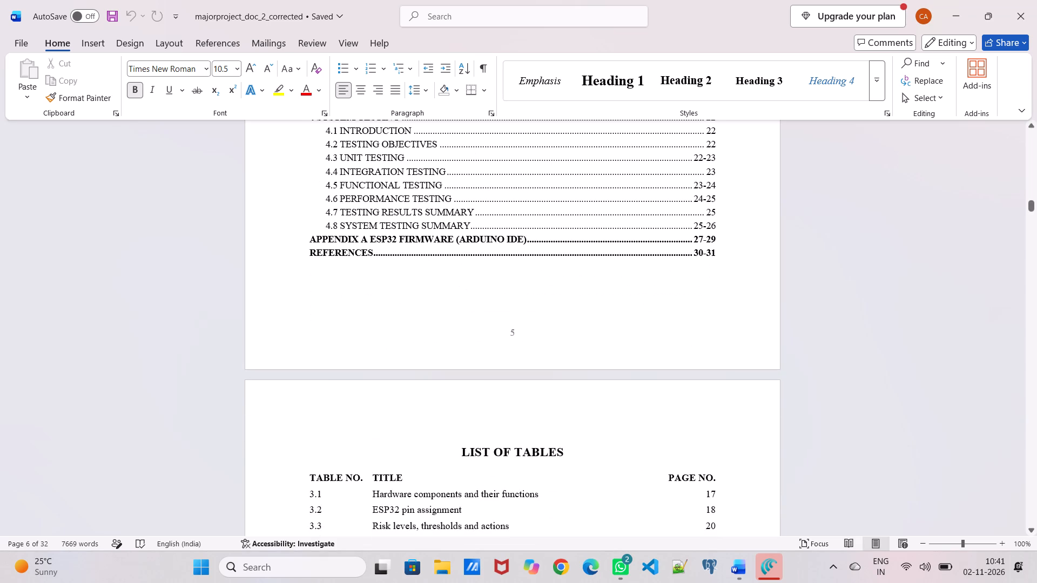
scroll(620, 437, up, 2)
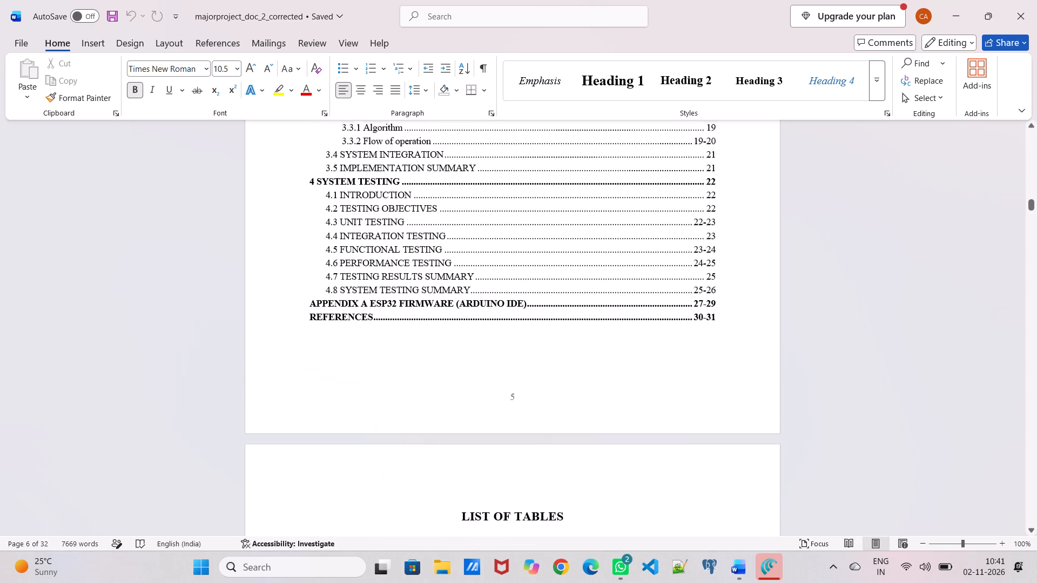
scroll(620, 437, up, 11)
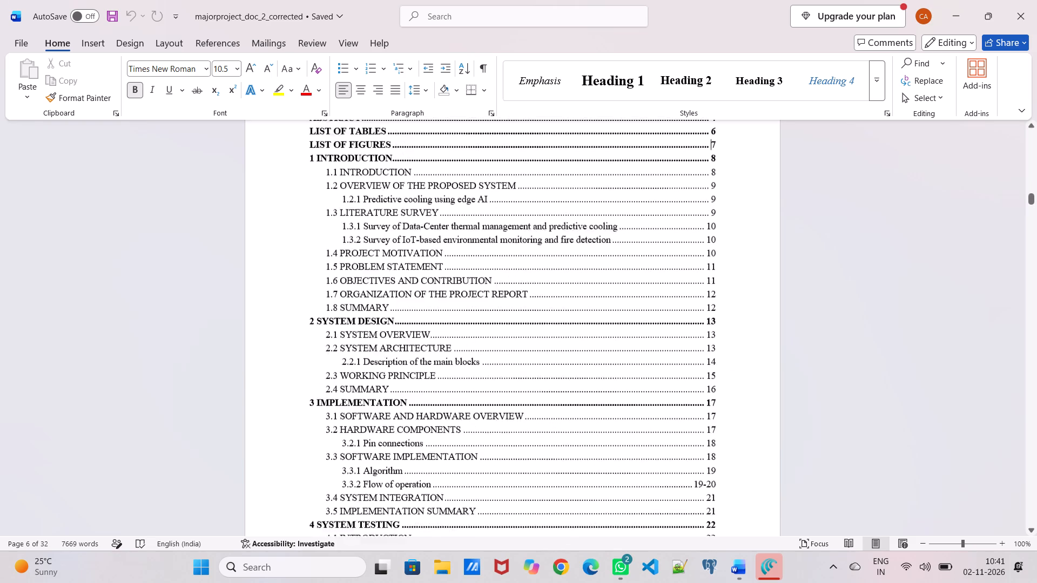
scroll(613, 398, up, 2)
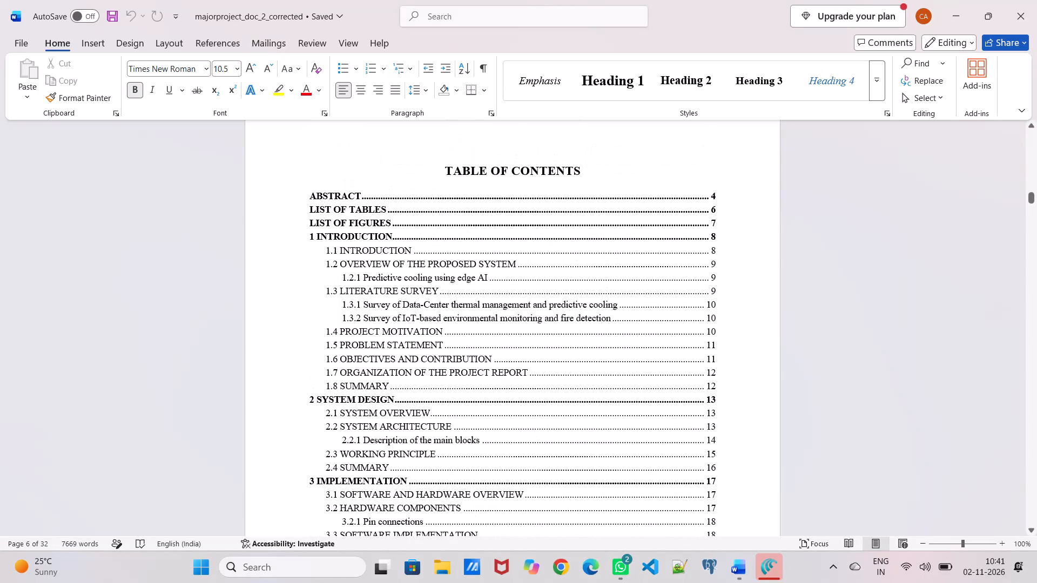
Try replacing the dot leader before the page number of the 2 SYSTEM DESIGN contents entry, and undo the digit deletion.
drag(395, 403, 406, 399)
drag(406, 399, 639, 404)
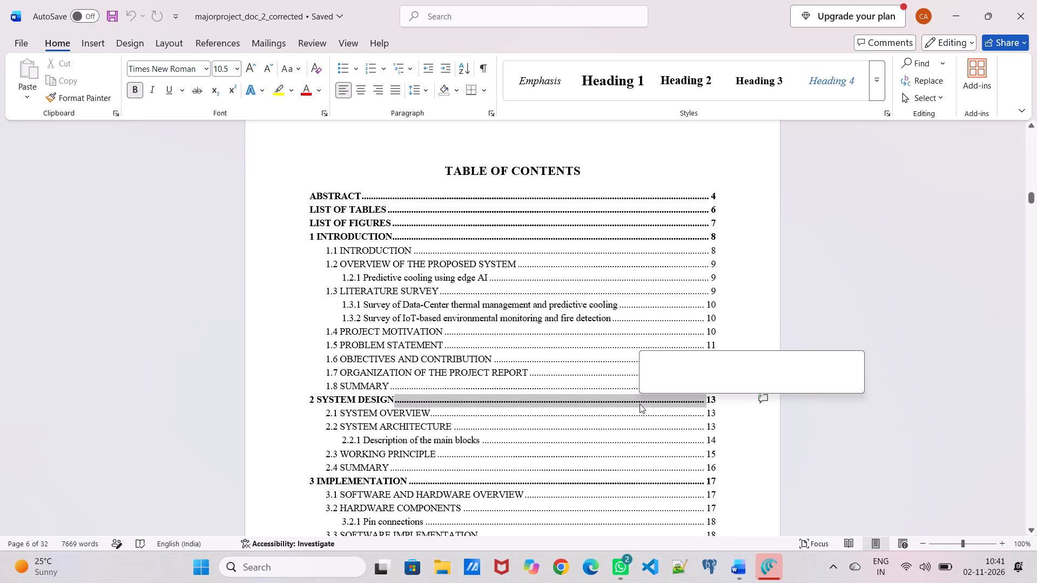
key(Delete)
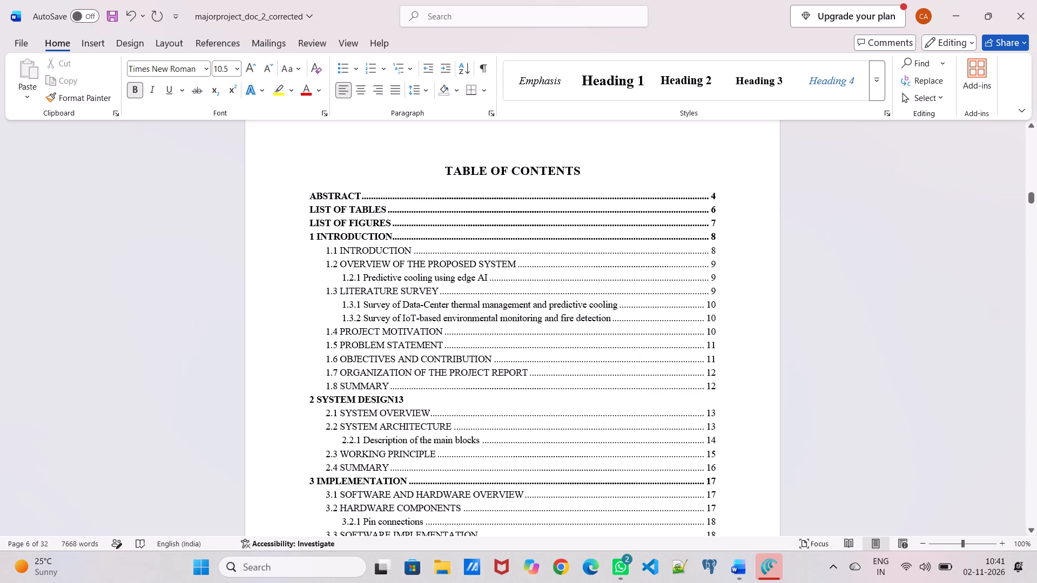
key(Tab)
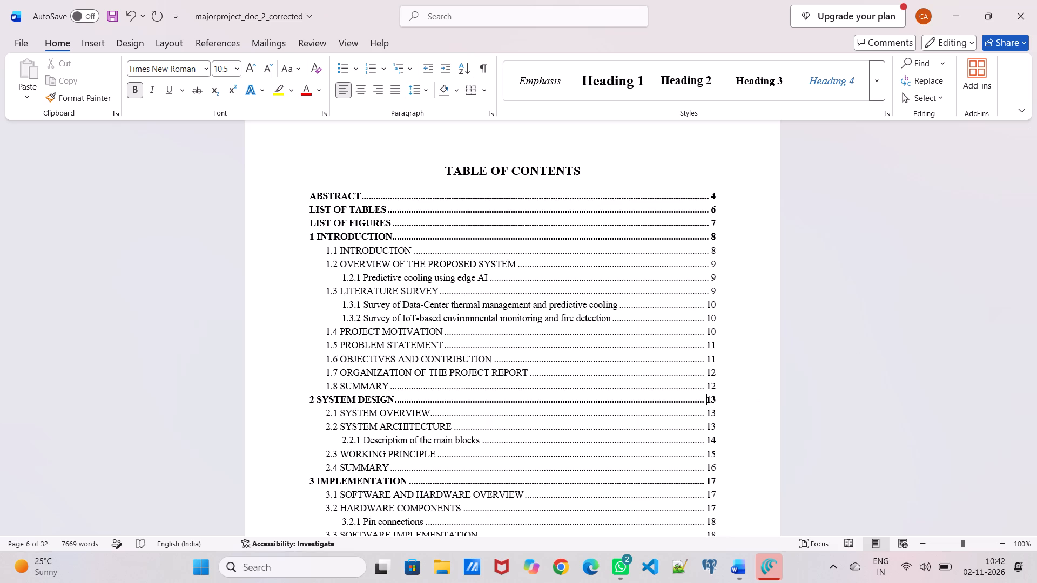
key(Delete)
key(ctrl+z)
Replace the dot leader between 2 SYSTEM DESIGN and its page number 13 with a fresh tab leader.
drag(395, 401, 639, 399)
key(Delete)
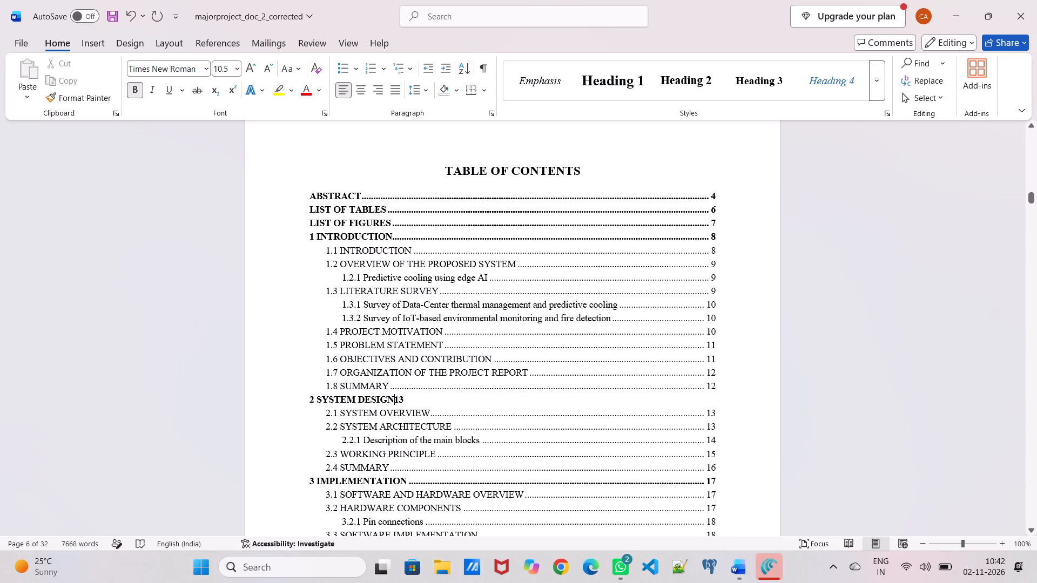
key(Tab)
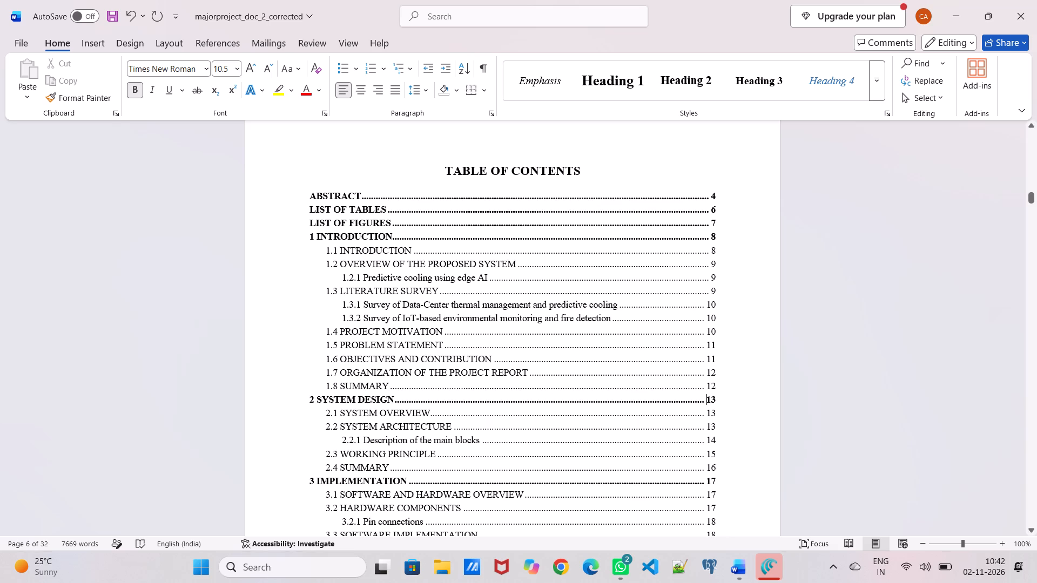
In the List of Tables header row, shift the TITLE heading toward the middle of the row by inserting spaces before it.
scroll(473, 388, down, 17)
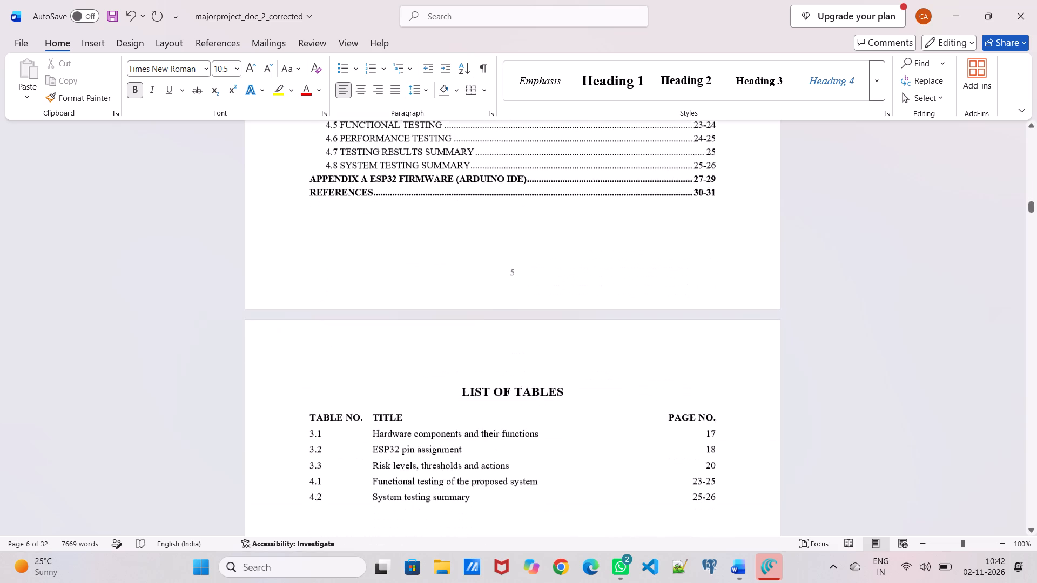
scroll(484, 379, down, 5)
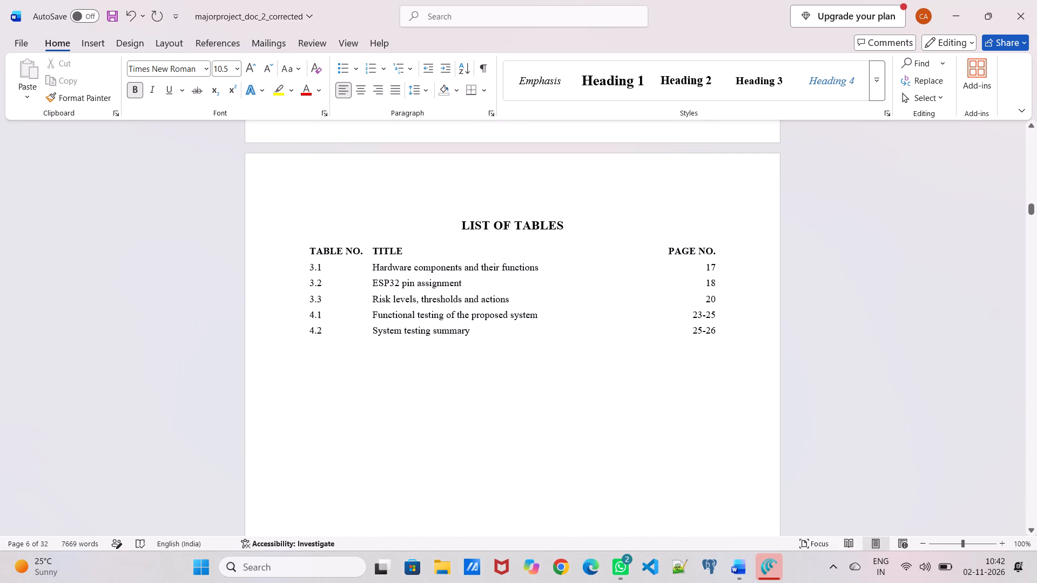
click(375, 252)
key(Tab)
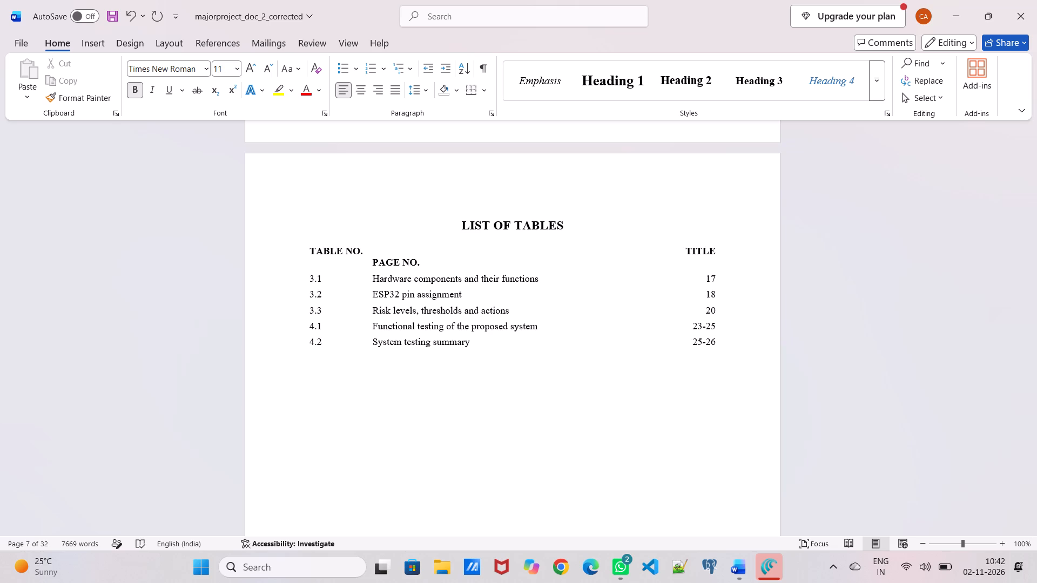
key(ctrl+z)
key(space)
key(space)
key(space)
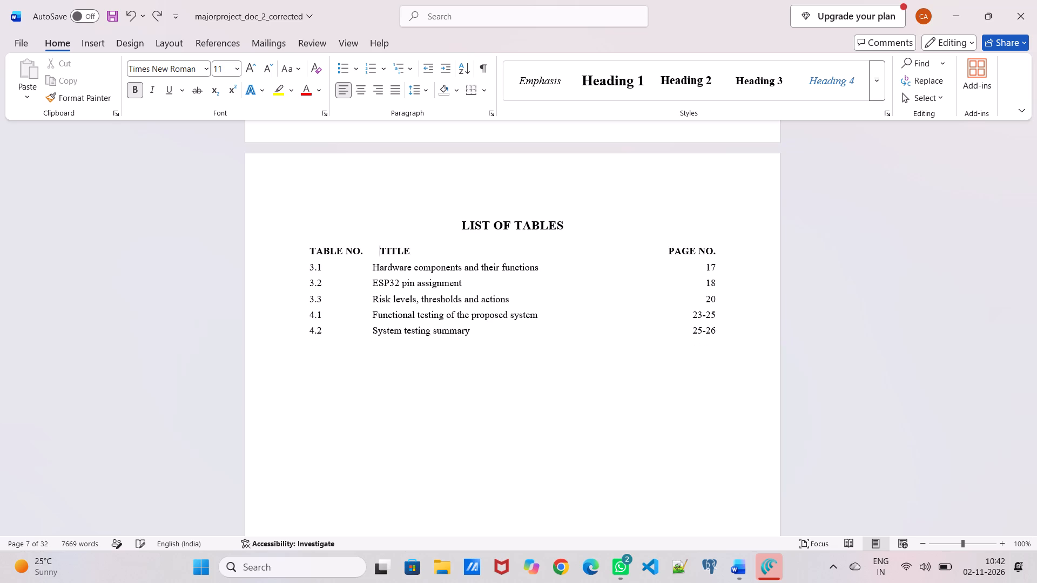
key(space)
key(space)
key(space)
key(space)
key(space)
key(space)
key(space)
key(space)
key(space)
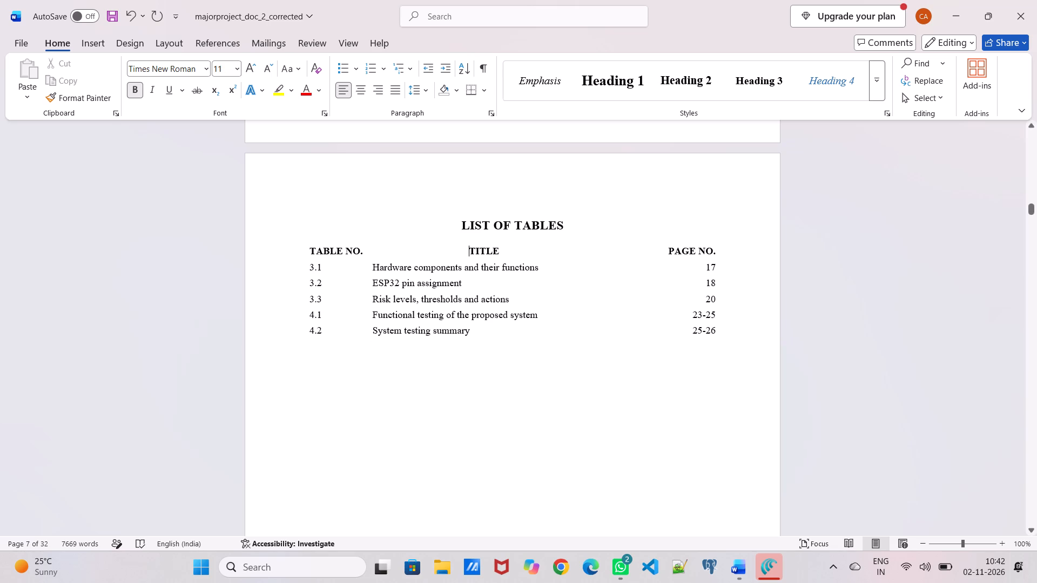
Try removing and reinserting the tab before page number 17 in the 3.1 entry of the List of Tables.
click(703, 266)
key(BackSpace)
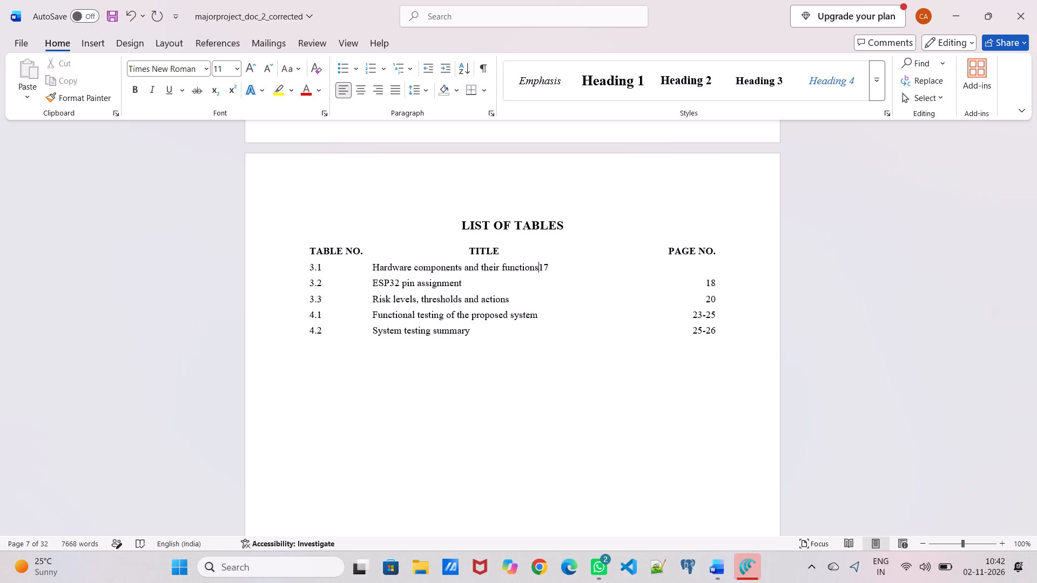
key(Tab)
In the List of Figures header row, shift the TITLE heading toward the middle of the row by inserting spaces before it.
scroll(531, 378, down, 9)
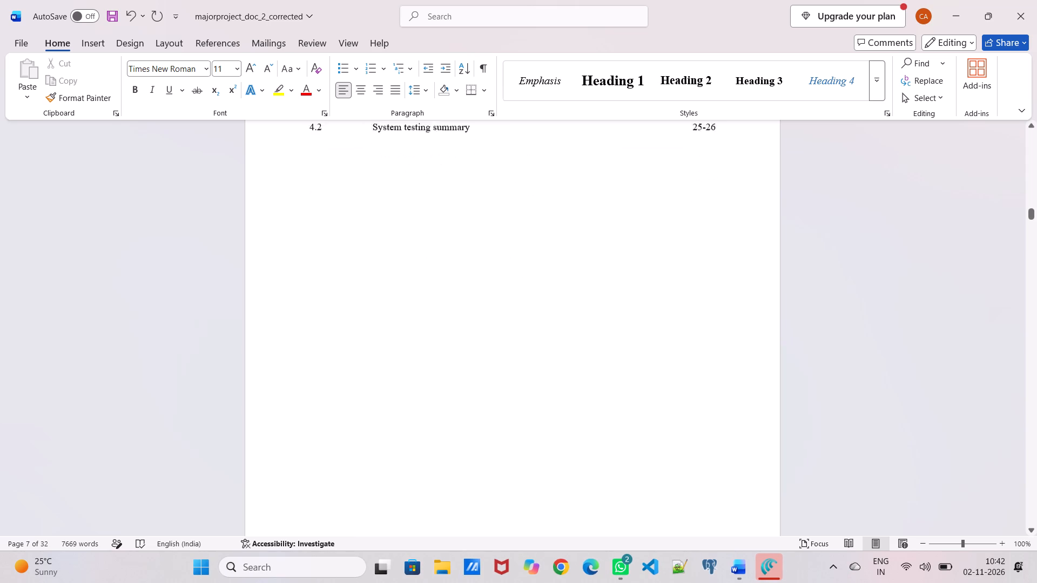
scroll(531, 378, down, 14)
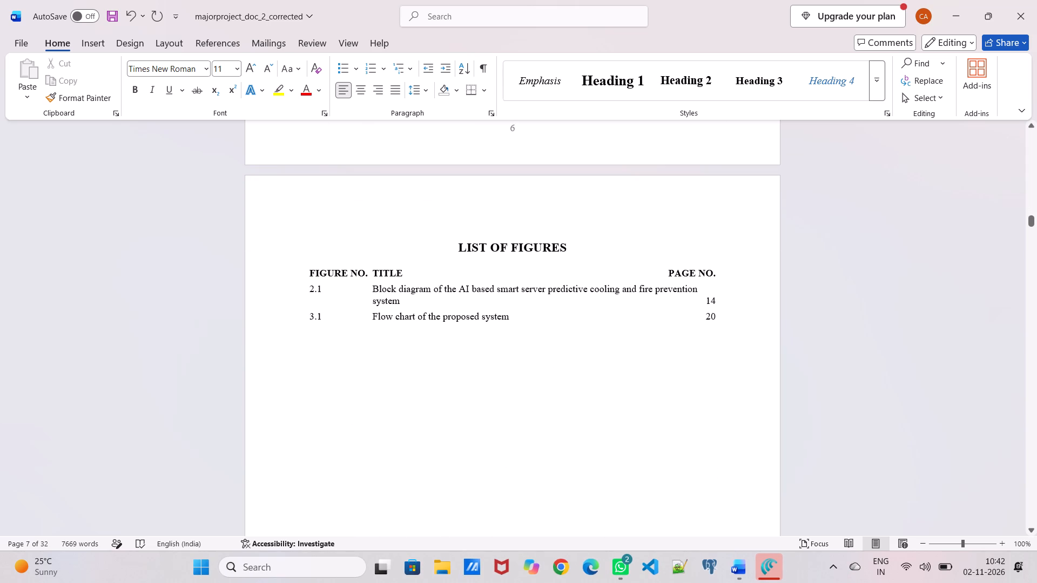
scroll(531, 327, up, 4)
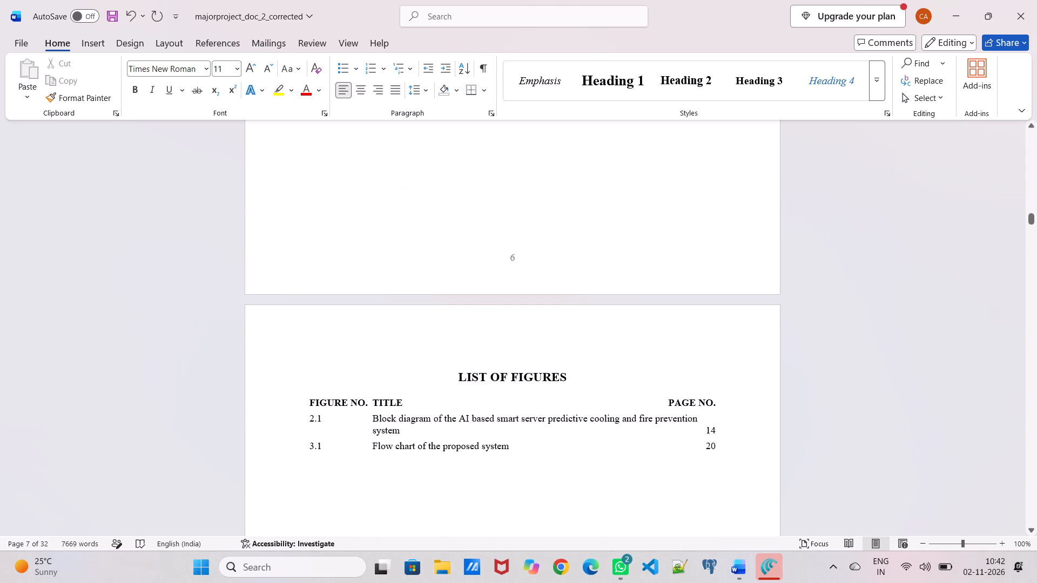
click(373, 399)
key(Tab)
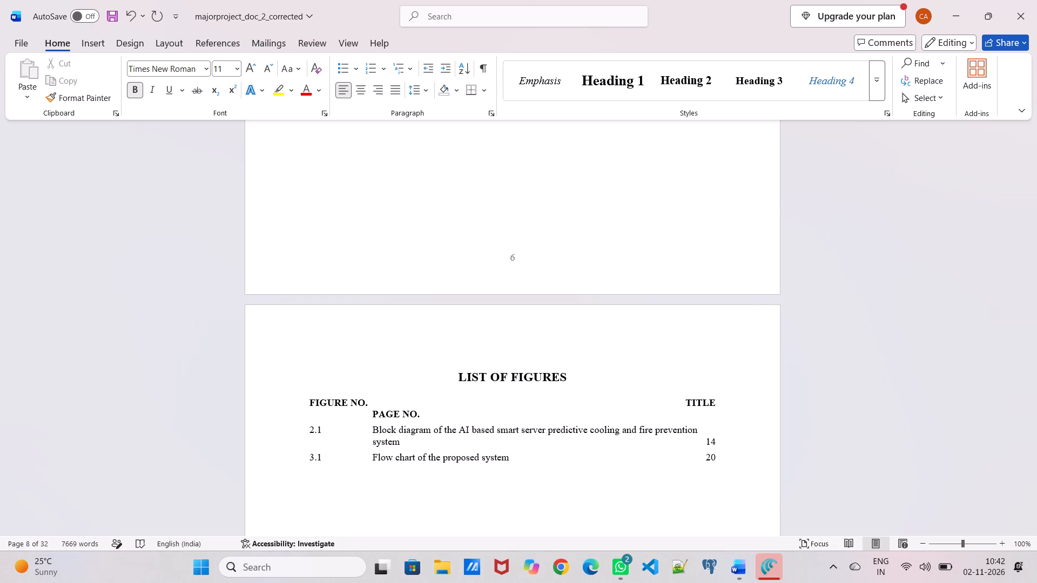
key(ctrl+z)
key(space)
key(space)
key(space)
key(space)
key(space)
key(space)
key(space)
key(space)
key(space)
key(space)
key(space)
key(space)
key(space)
key(space)
key(space)
key(space)
key(space)
key(space)
key(space)
key(space)
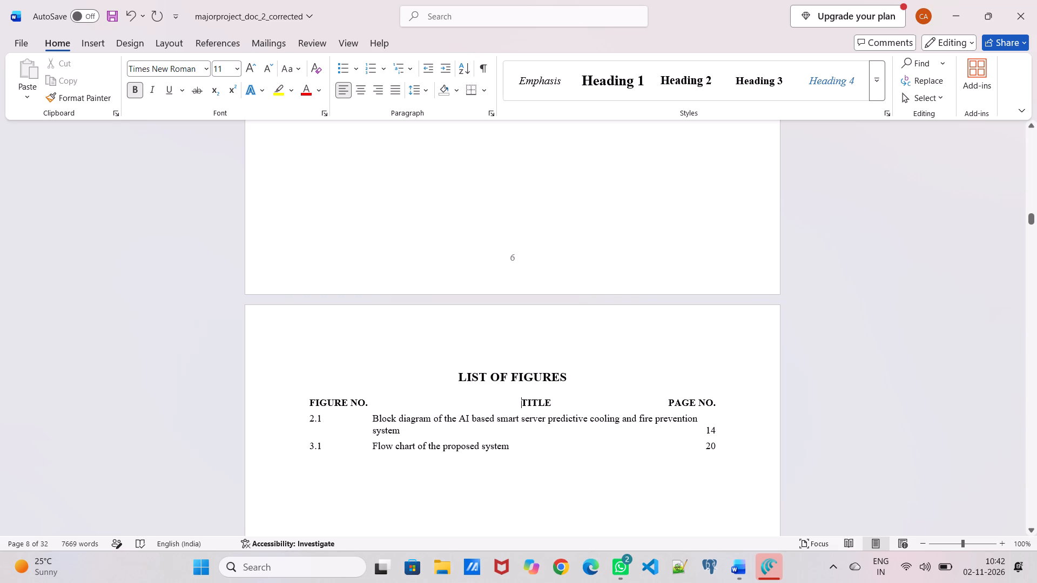
Examine the opening page of Chapter 1 and the formatting of its CHAPTER 1 INTRODUCTION heading.
scroll(648, 394, down, 6)
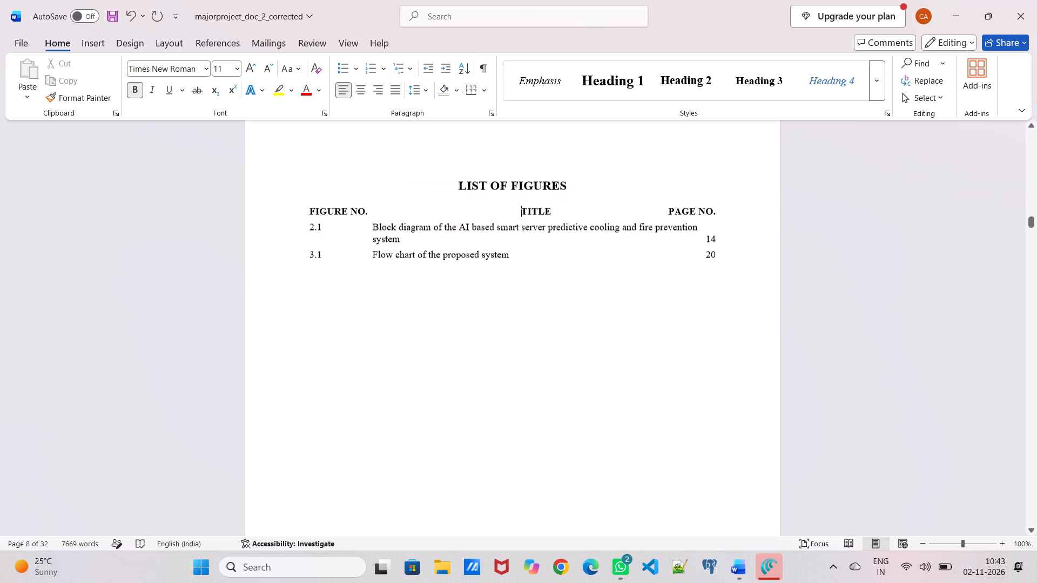
scroll(647, 410, down, 20)
scroll(647, 410, down, 3)
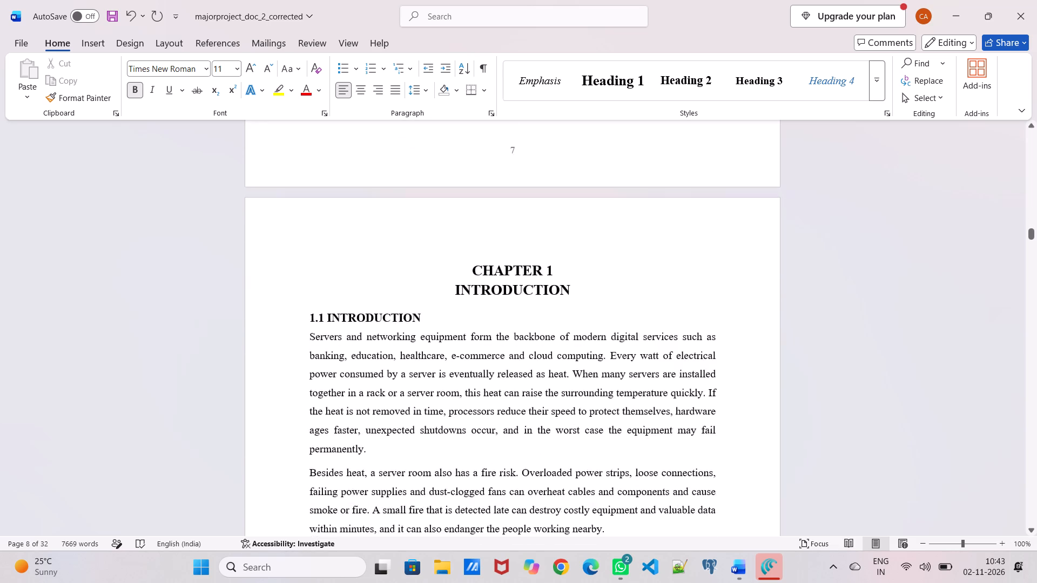
scroll(659, 412, down, 4)
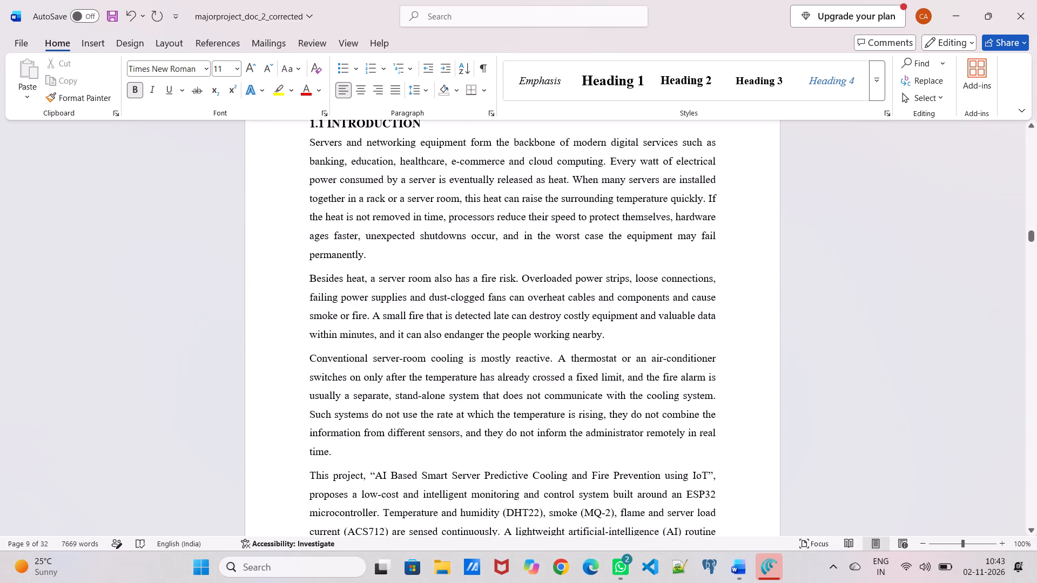
scroll(665, 409, up, 6)
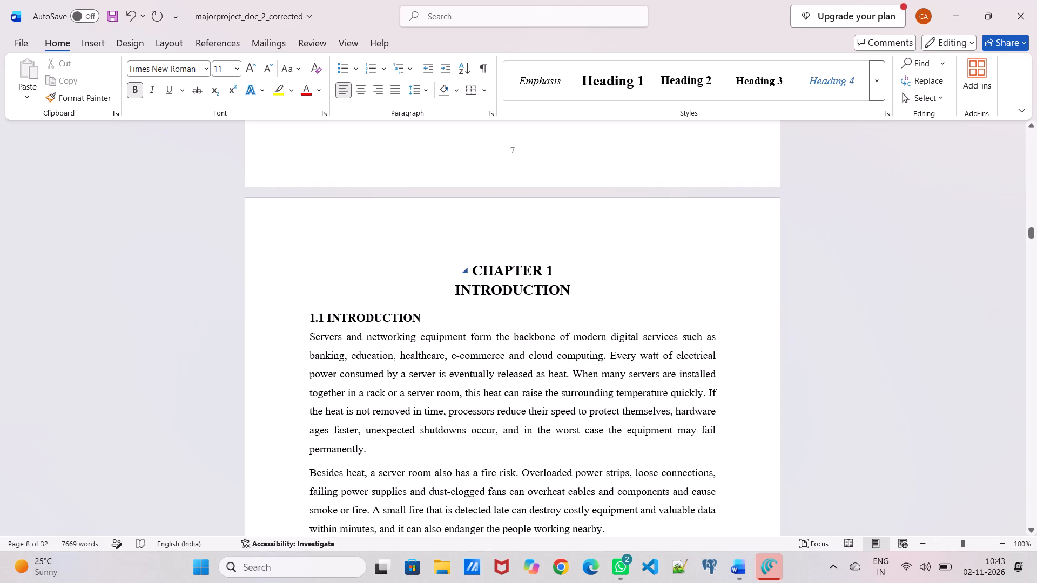
drag(479, 264, 586, 291)
Insert six spaces before the PAGE NO. heading in the List of Figures header row.
scroll(571, 376, up, 11)
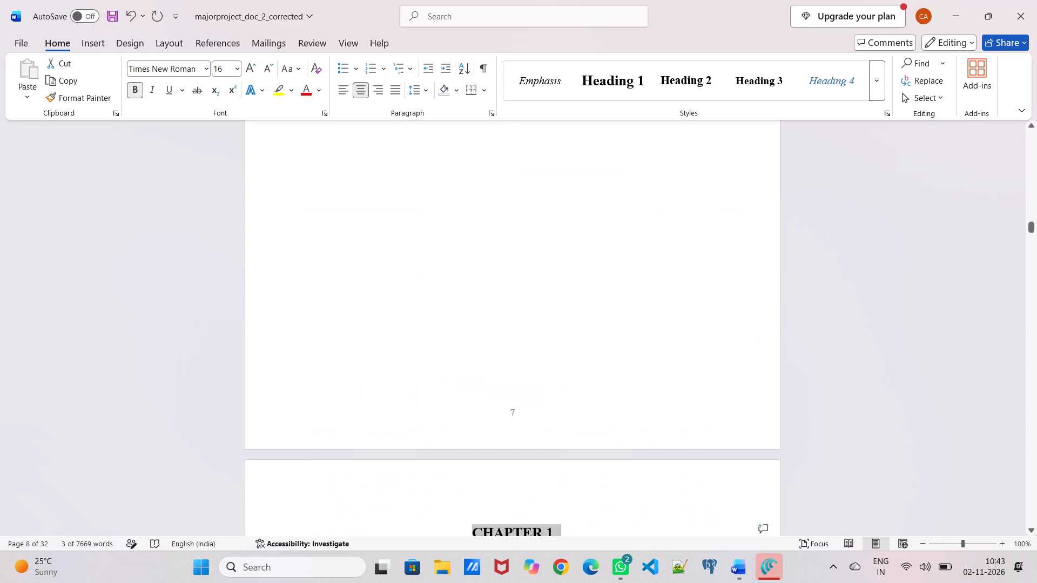
scroll(423, 289, up, 17)
click(607, 499)
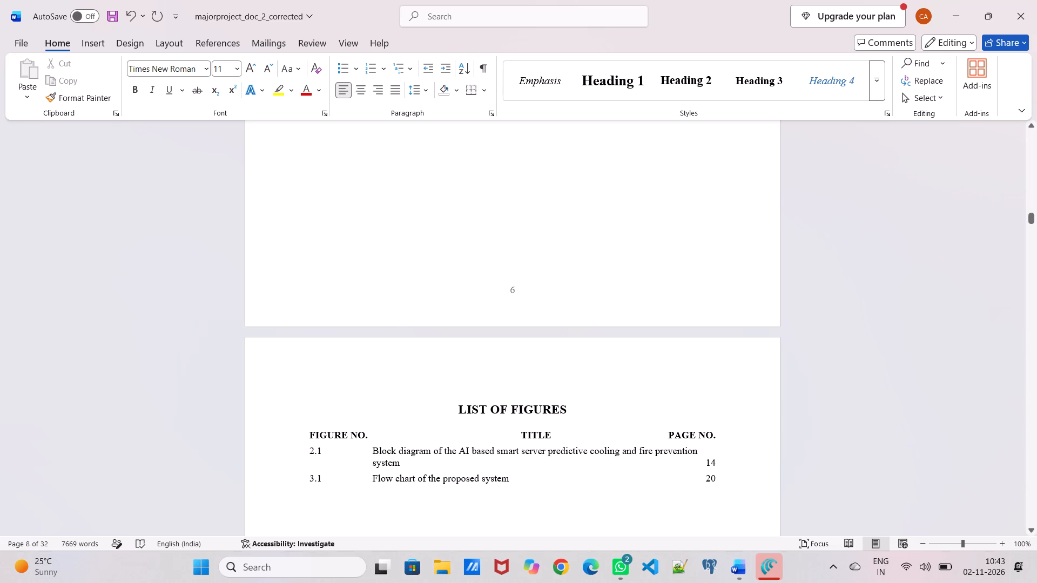
click(666, 439)
key(space)
key(space)
key(space)
key(space)
key(space)
key(space)
Review the Chapter 1 pages from the introduction through 1.8 SUMMARY, checking headings, paragraphs and page layout.
scroll(626, 432, down, 20)
scroll(626, 432, down, 20)
scroll(626, 432, down, 5)
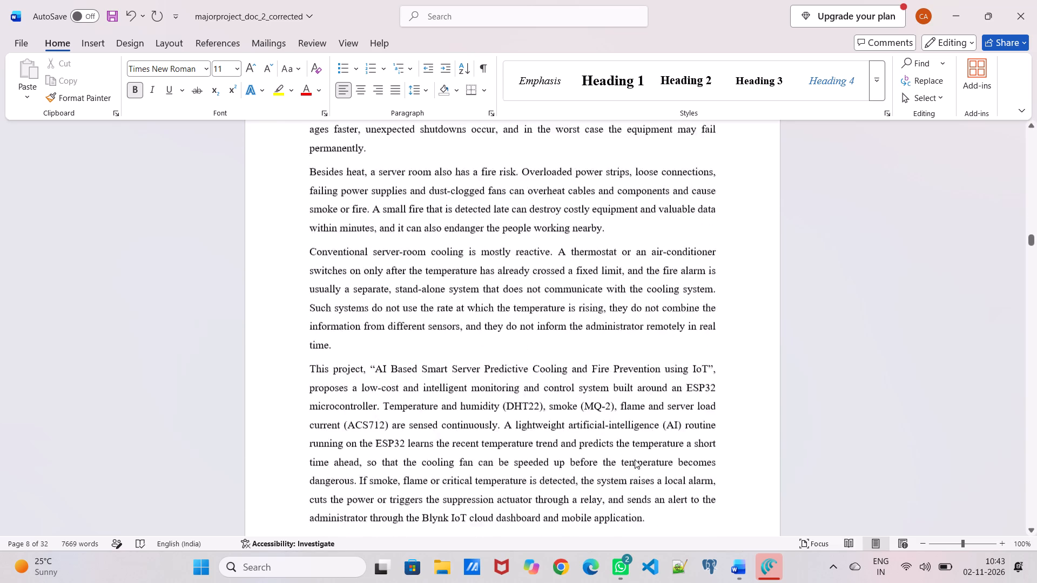
scroll(635, 459, down, 13)
scroll(636, 453, up, 3)
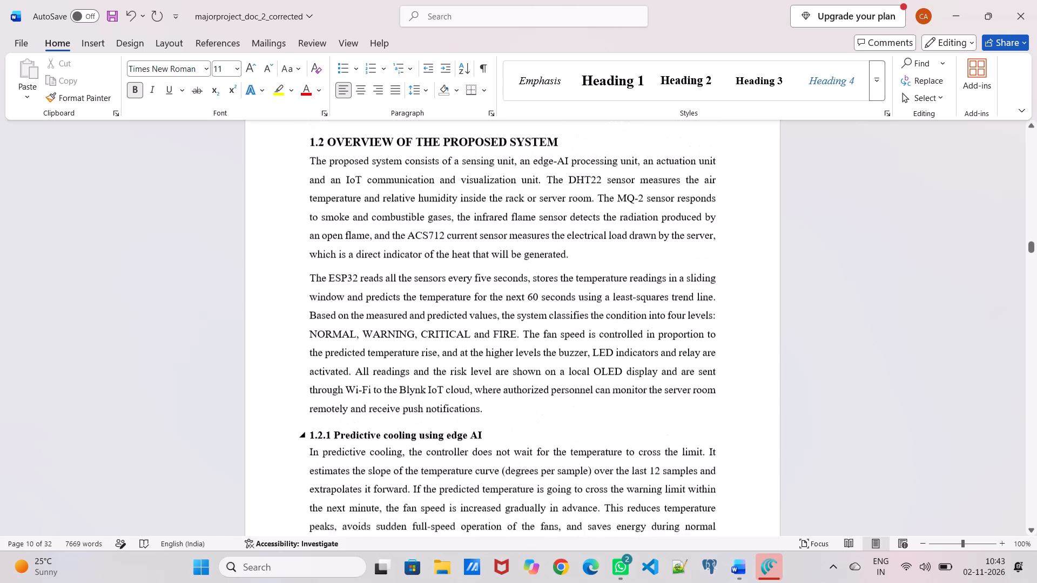
scroll(636, 453, down, 14)
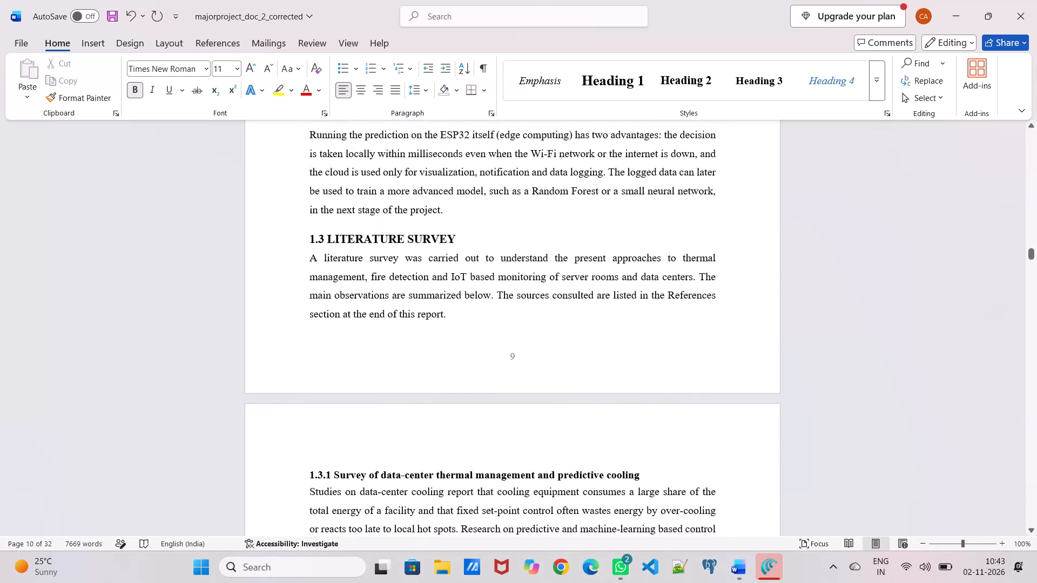
scroll(648, 446, down, 15)
scroll(648, 445, down, 6)
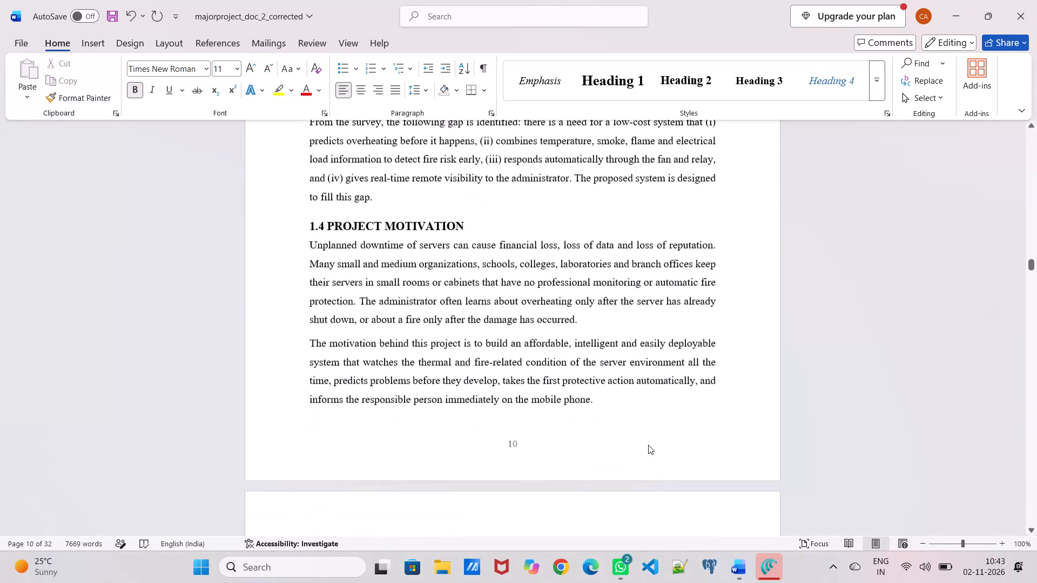
scroll(648, 445, down, 20)
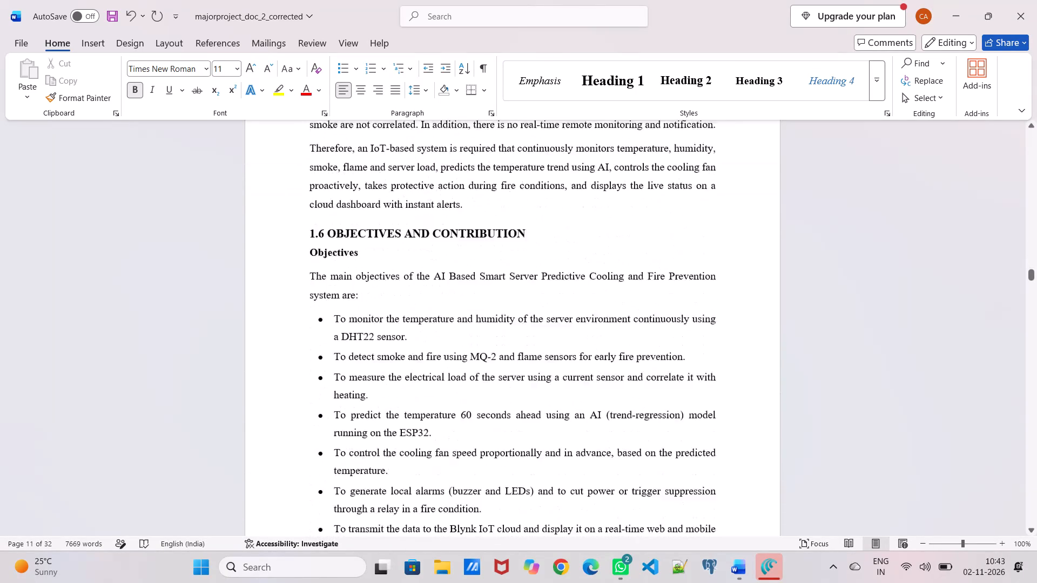
scroll(648, 445, down, 12)
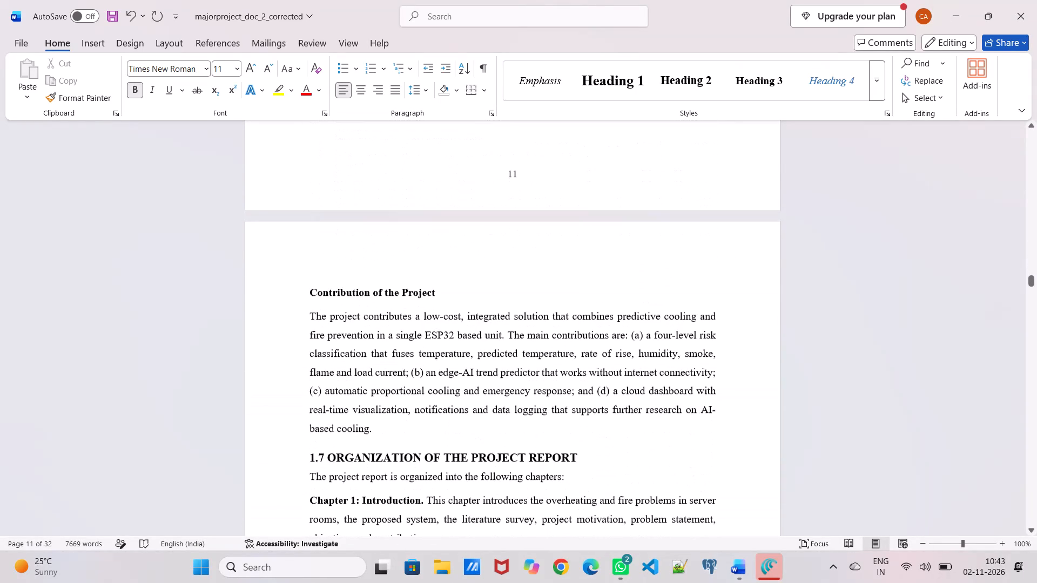
scroll(648, 445, down, 13)
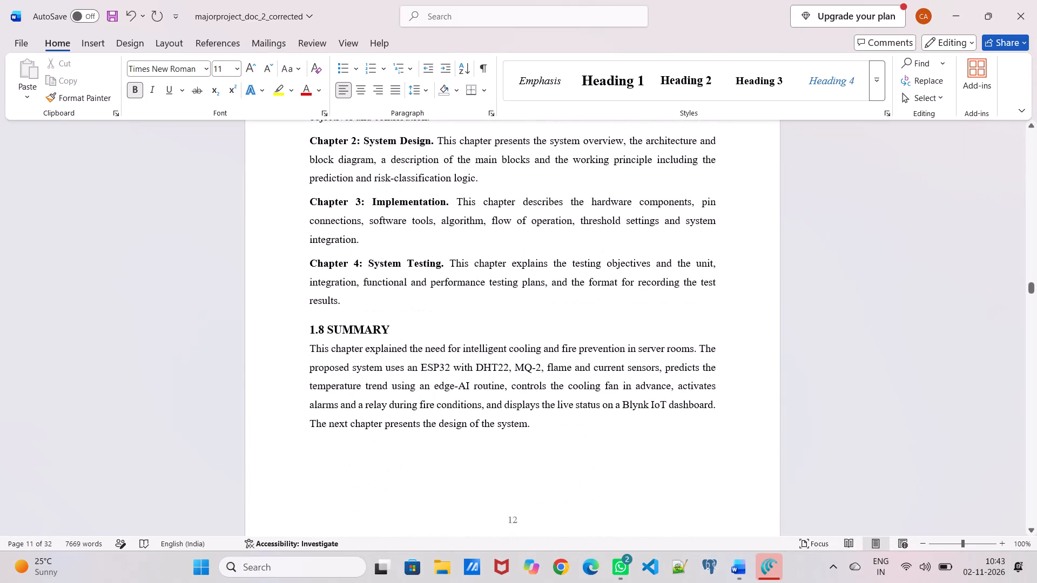
scroll(648, 445, up, 4)
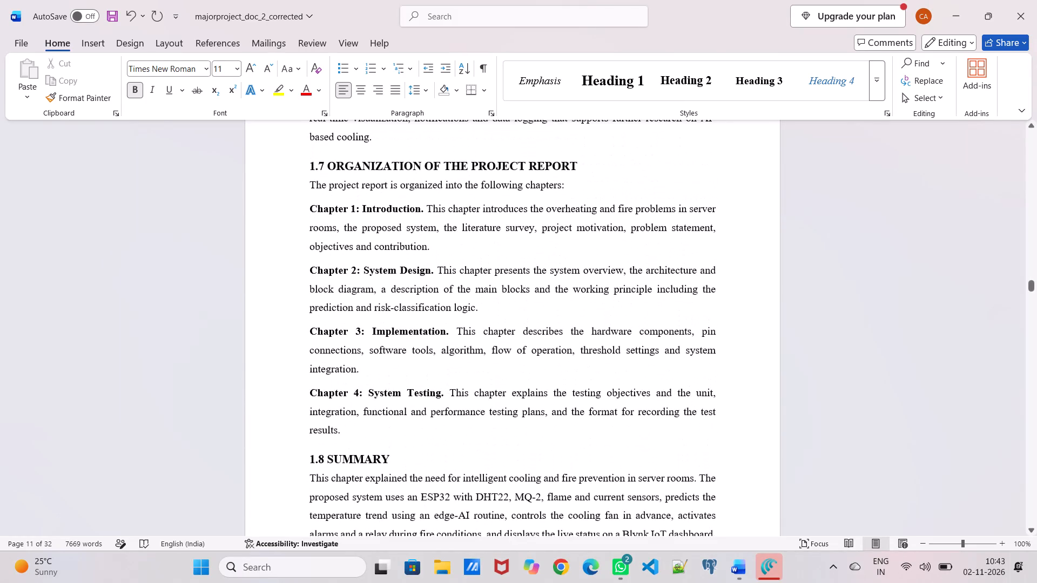
scroll(648, 445, down, 6)
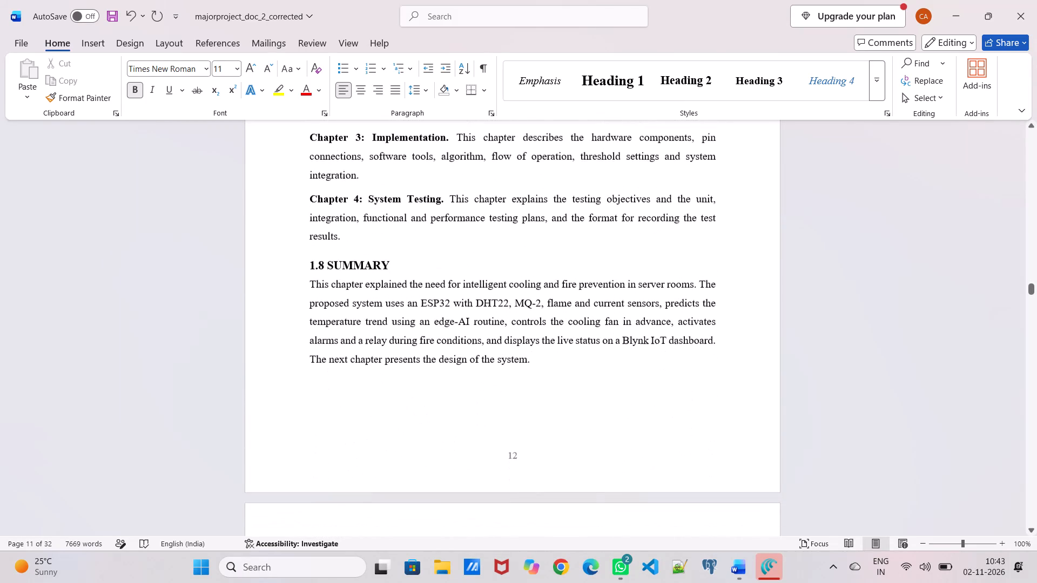
Examine the Chapter 2 system overview and architecture sections, including the Figure 2.1 block diagram and its caption.
scroll(648, 445, down, 14)
scroll(648, 445, down, 7)
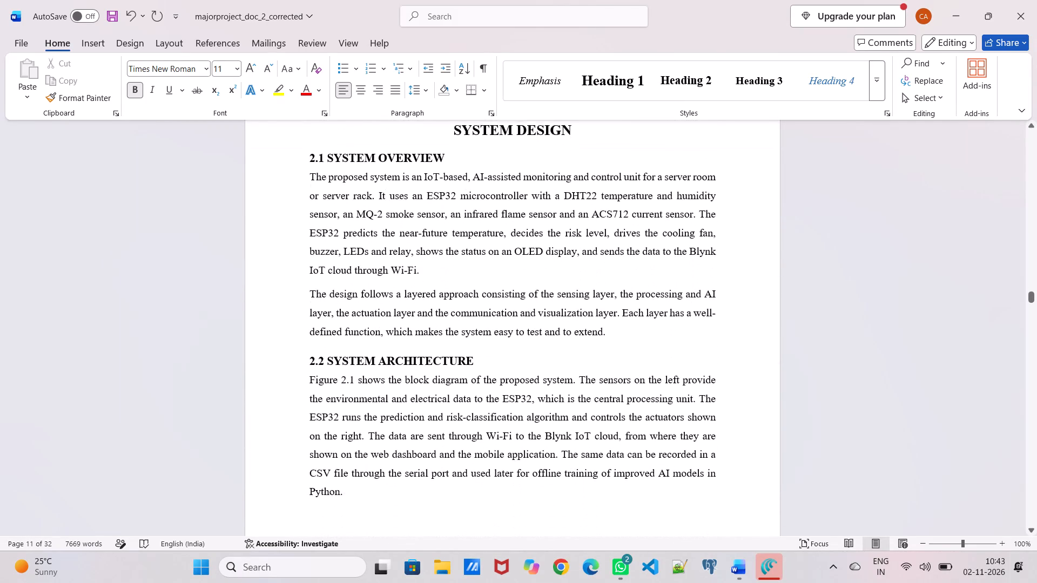
scroll(648, 445, down, 13)
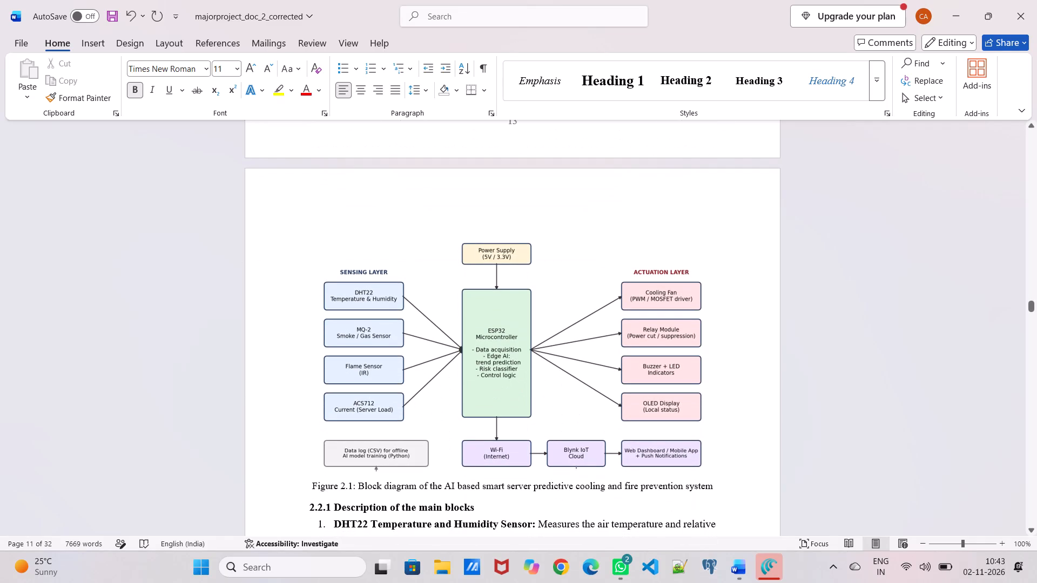
scroll(648, 445, down, 2)
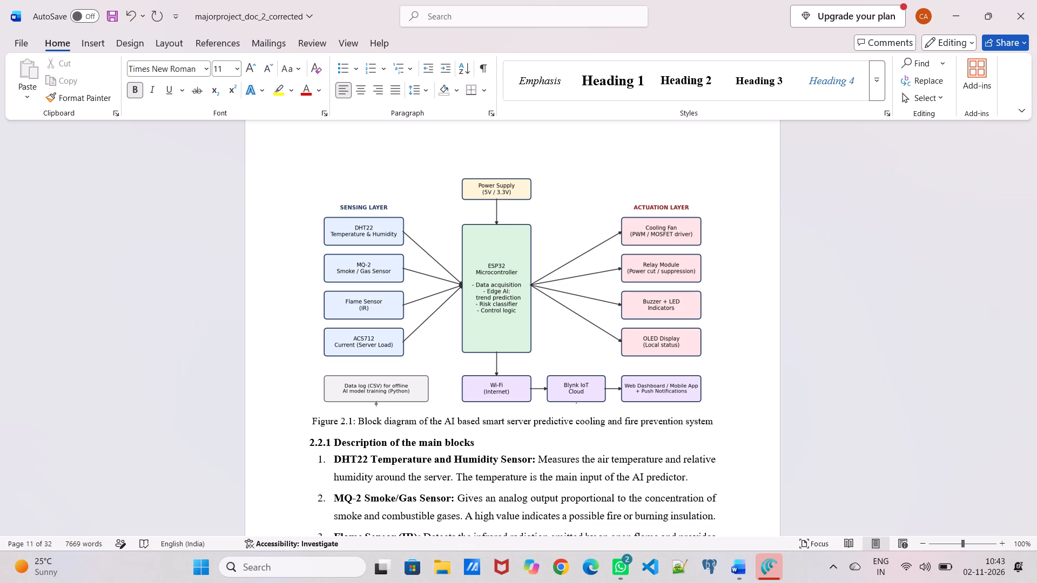
click(586, 283)
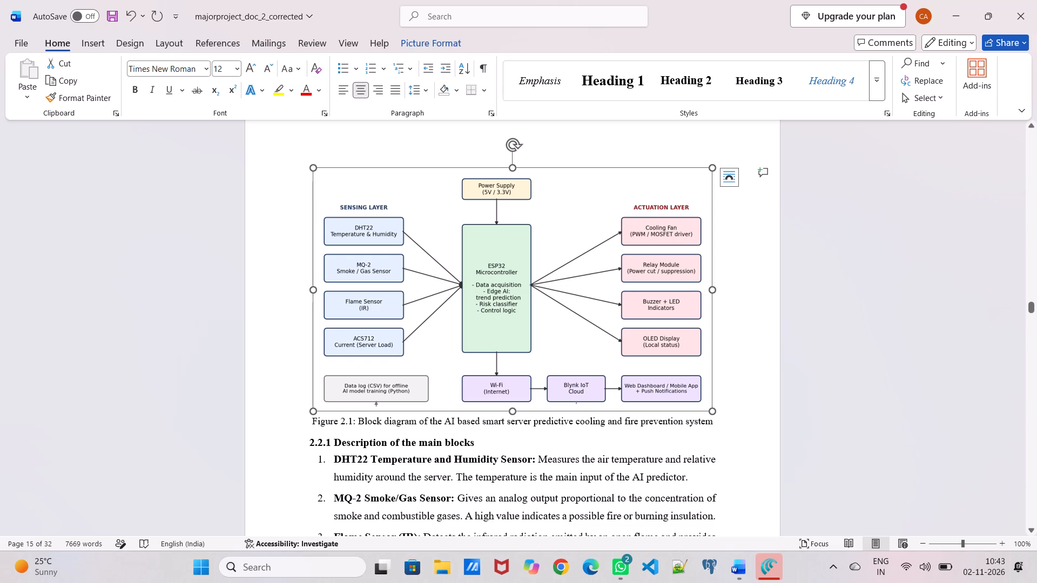
click(446, 448)
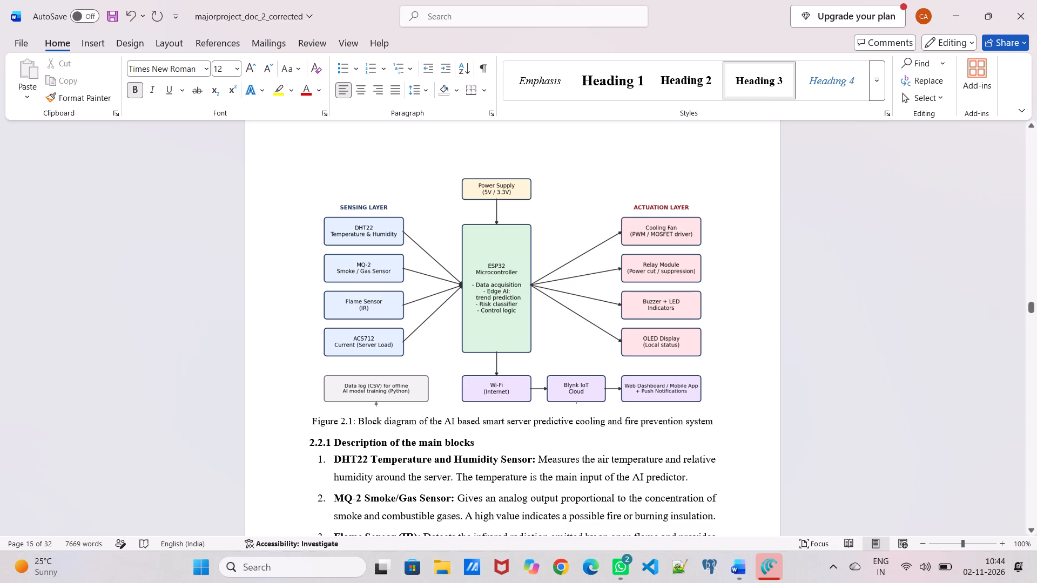
Review section 2.2.1 on the main blocks and section 2.3 WORKING PRINCIPLE with its formulas and risk-level list.
scroll(524, 405, down, 3)
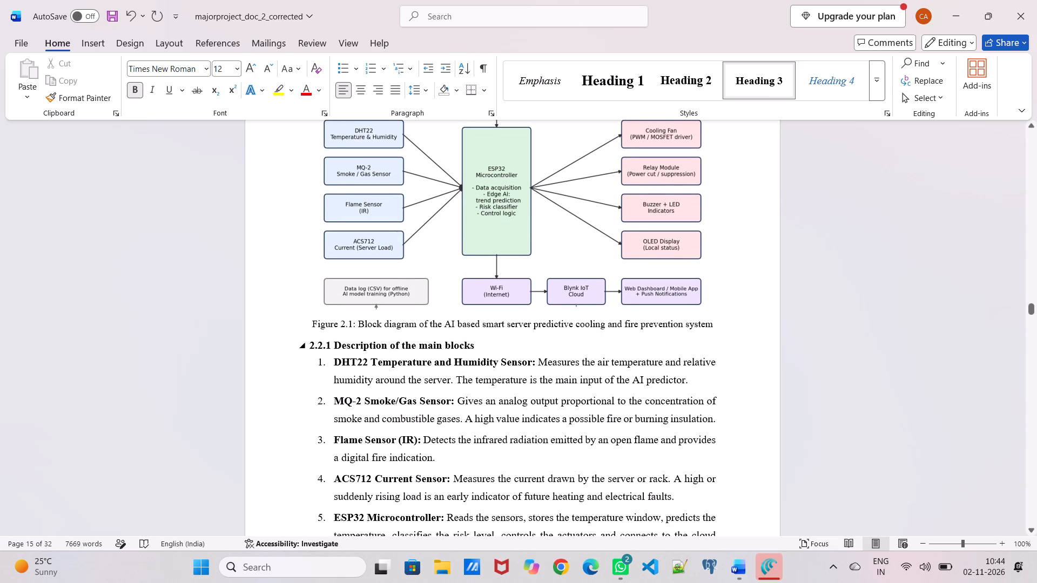
scroll(472, 351, down, 4)
scroll(472, 351, up, 1)
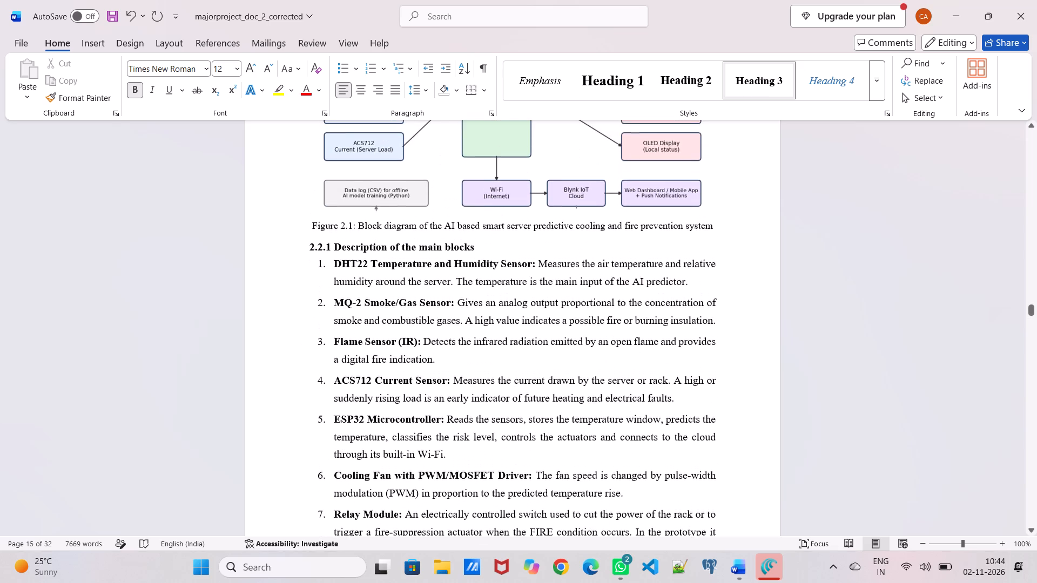
scroll(472, 351, up, 1)
scroll(472, 351, down, 16)
scroll(472, 351, down, 5)
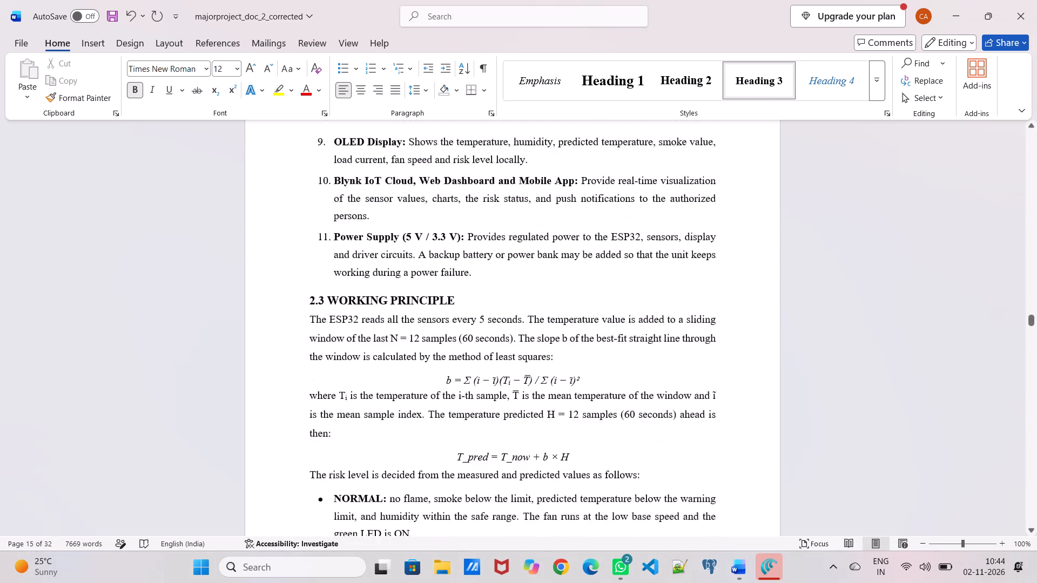
scroll(478, 351, down, 12)
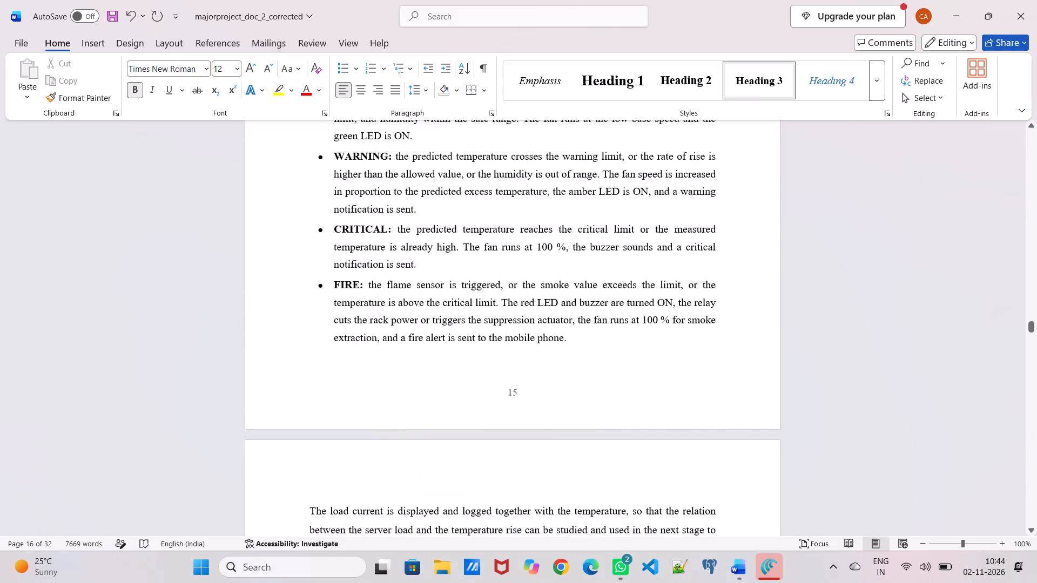
Check the formatting of the Chapter 3 headings 3.1 SOFTWARE AND HARDWARE OVERVIEW and 3.2 HARDWARE COMPONENTS.
scroll(478, 351, down, 7)
scroll(479, 351, down, 20)
scroll(479, 351, down, 8)
middle_click(479, 351)
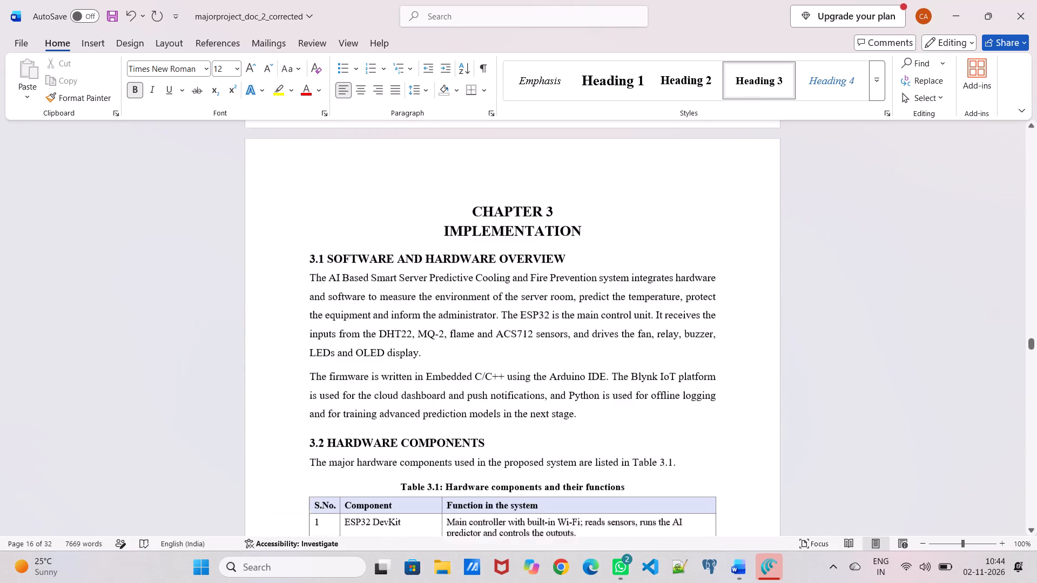
scroll(444, 298, up, 1)
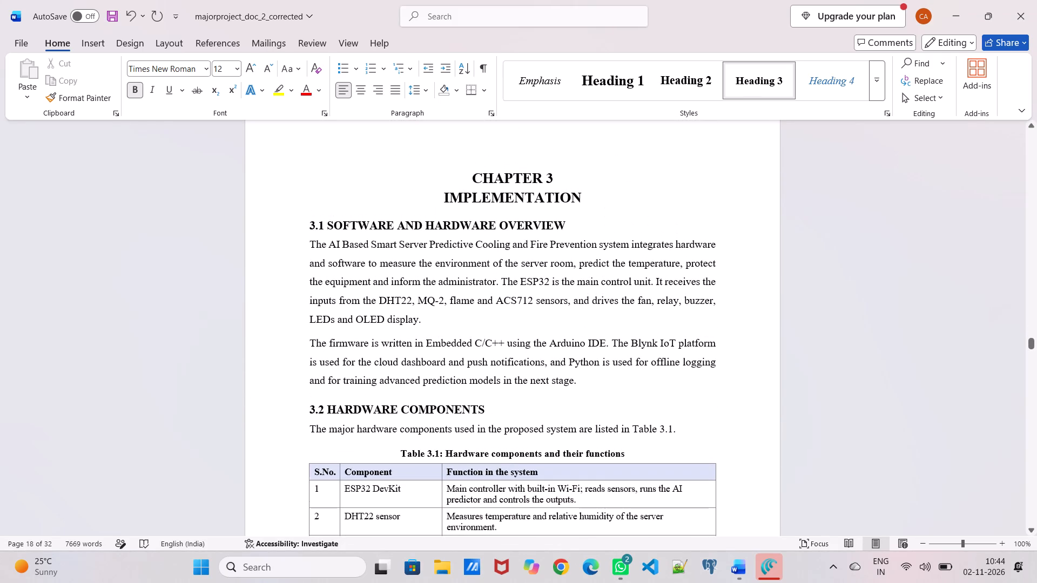
drag(319, 223, 379, 227)
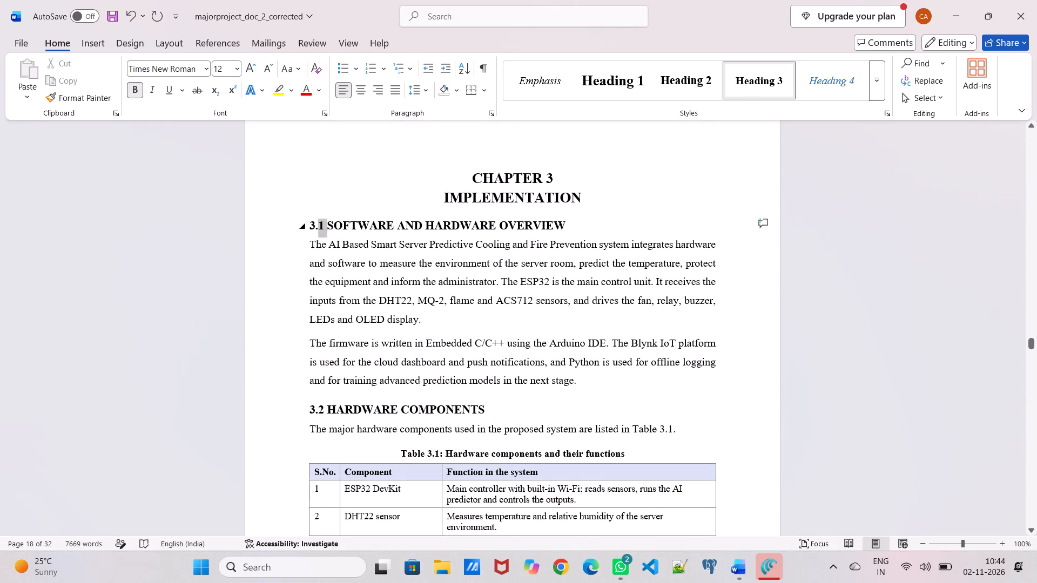
drag(379, 227, 550, 229)
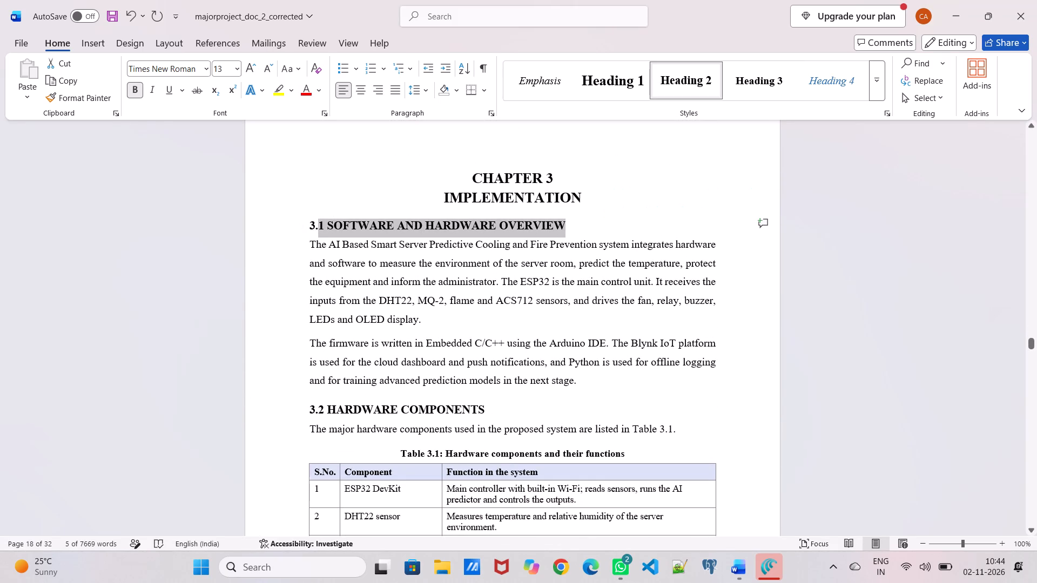
click(462, 321)
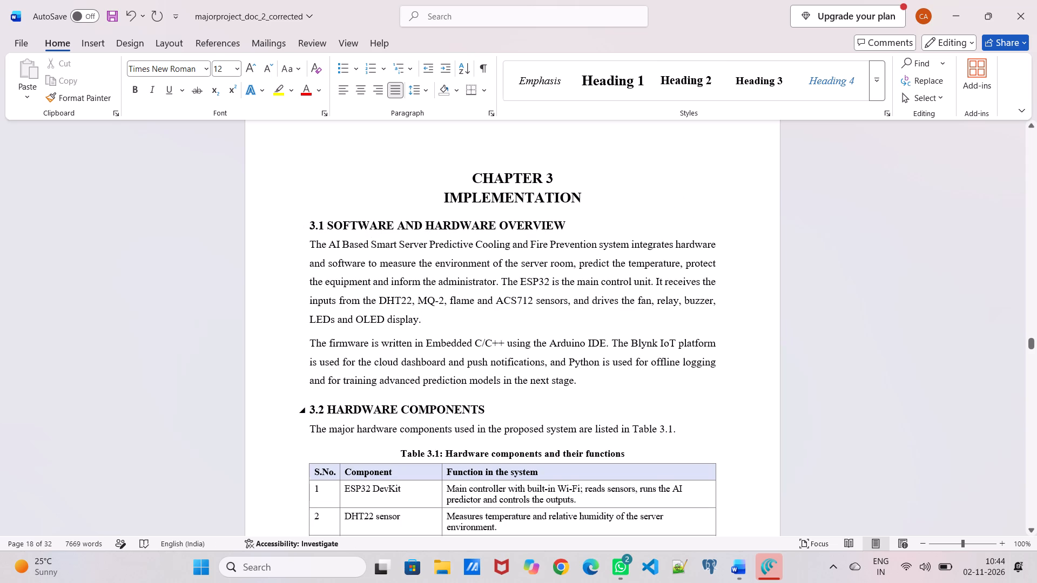
drag(491, 406, 307, 421)
Review the rest of Chapter 3 from Table 3.1 through section 3.3, the algorithm, the Figure 3.1 flow chart and Table 3.3.
scroll(517, 448, down, 6)
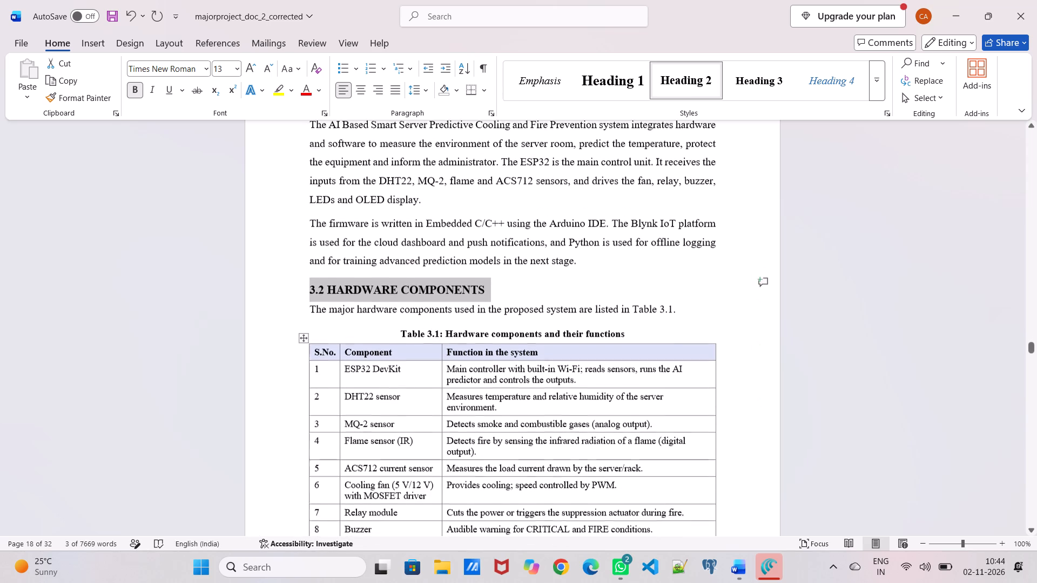
scroll(526, 438, down, 6)
scroll(543, 431, down, 17)
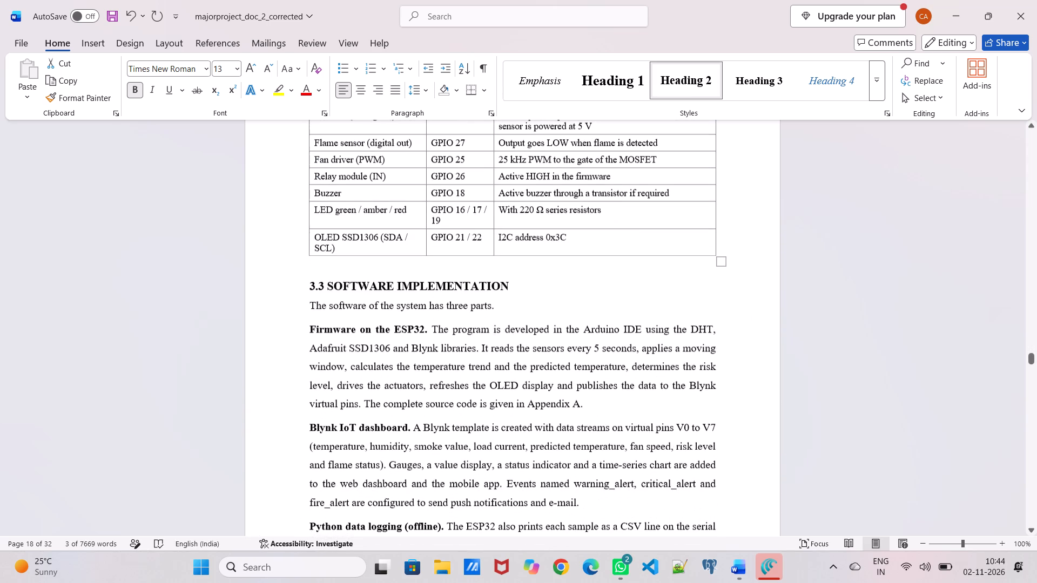
scroll(546, 430, down, 12)
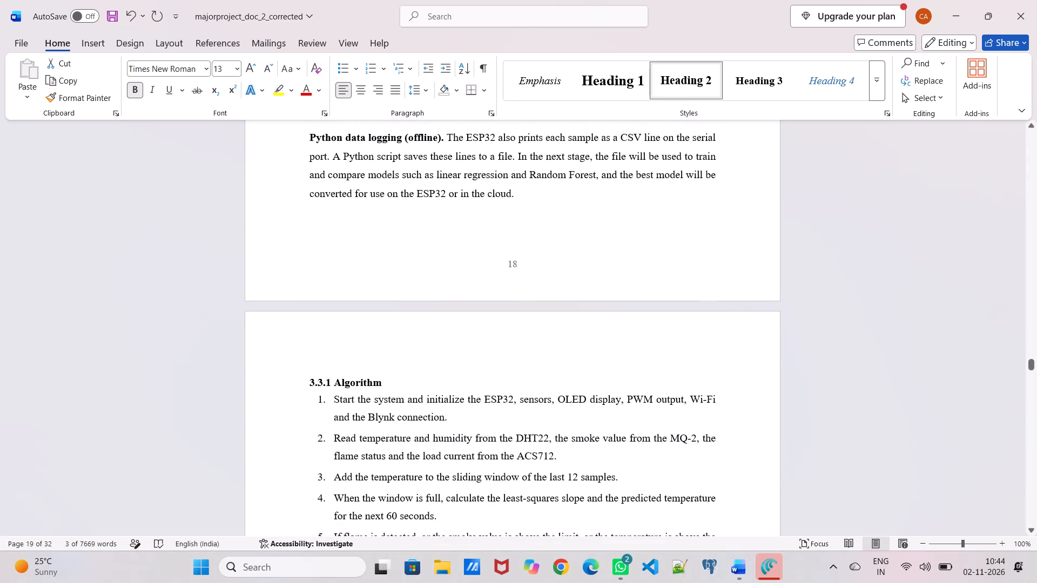
scroll(555, 422, down, 18)
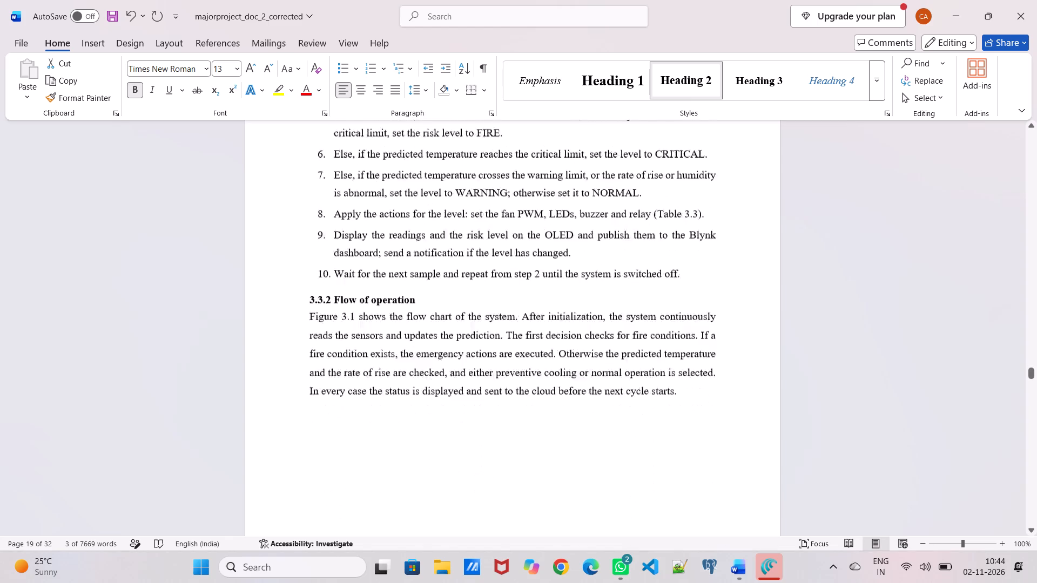
scroll(557, 423, down, 18)
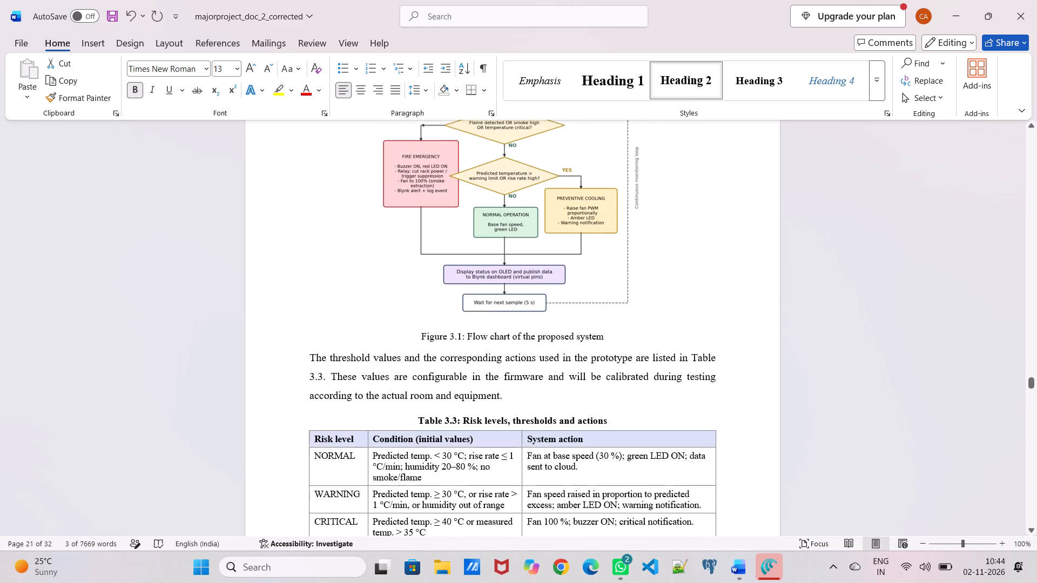
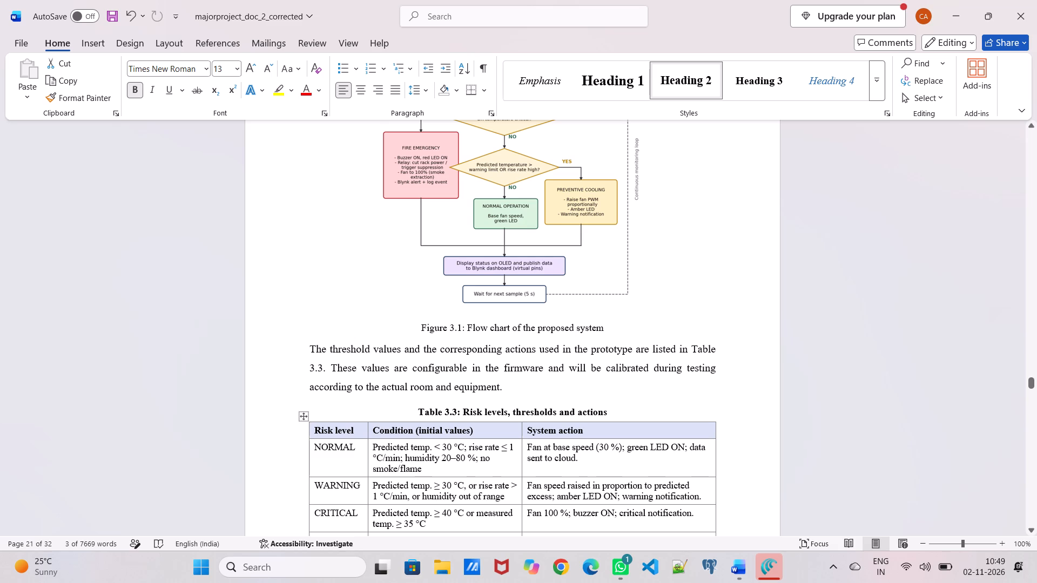
Review the end of Chapter 3 from Table 3.3 on risk levels through to the opening sections of Chapter 4 SYSTEM TESTING.
scroll(580, 477, down, 19)
scroll(573, 459, down, 15)
scroll(584, 453, down, 6)
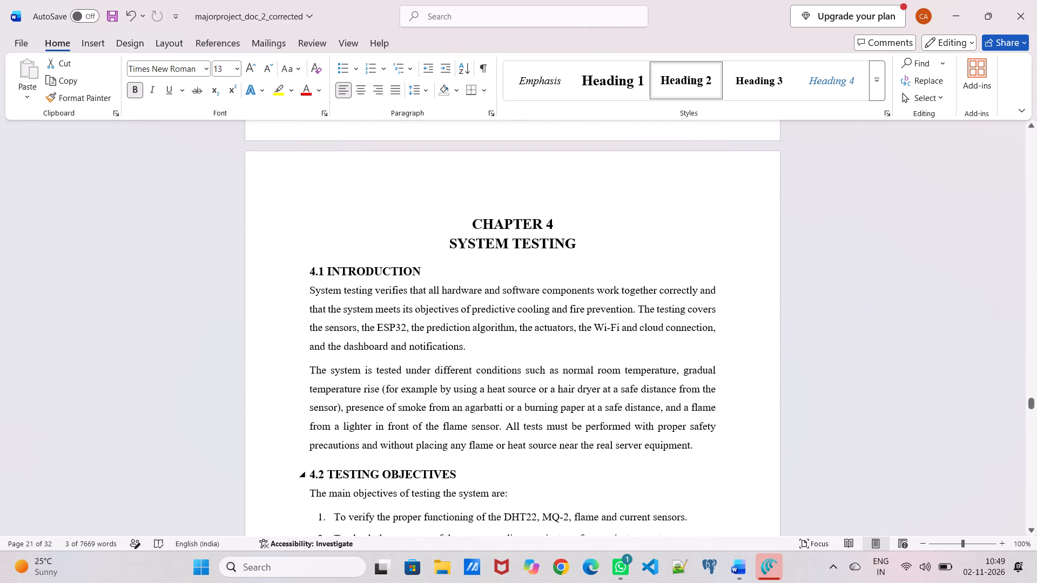
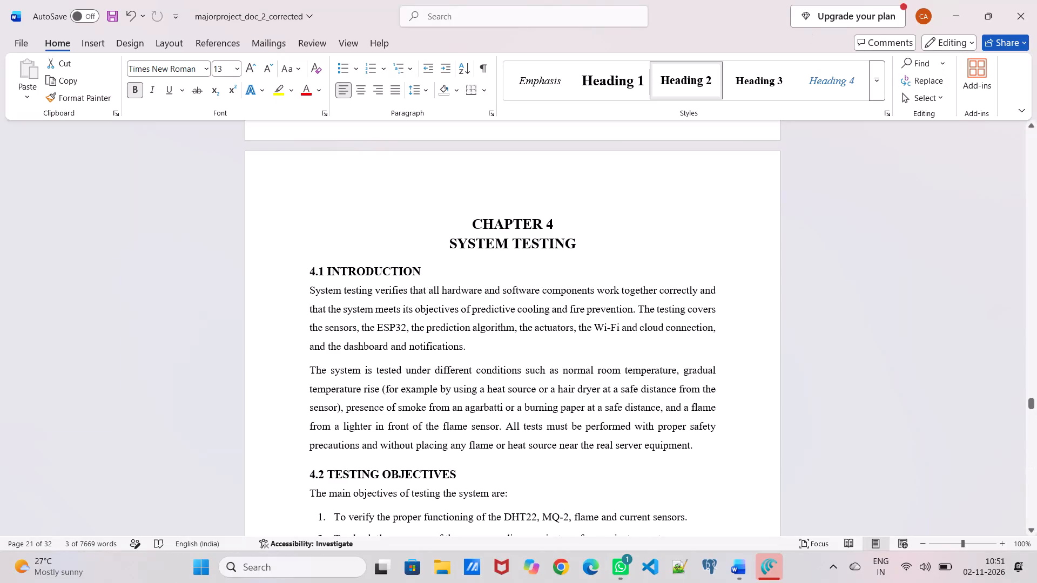
Review Chapter 4 from the testing objectives through Tables 4.1 and 4.2 to the chapter's closing paragraph, rechecking its last pages.
scroll(598, 455, down, 17)
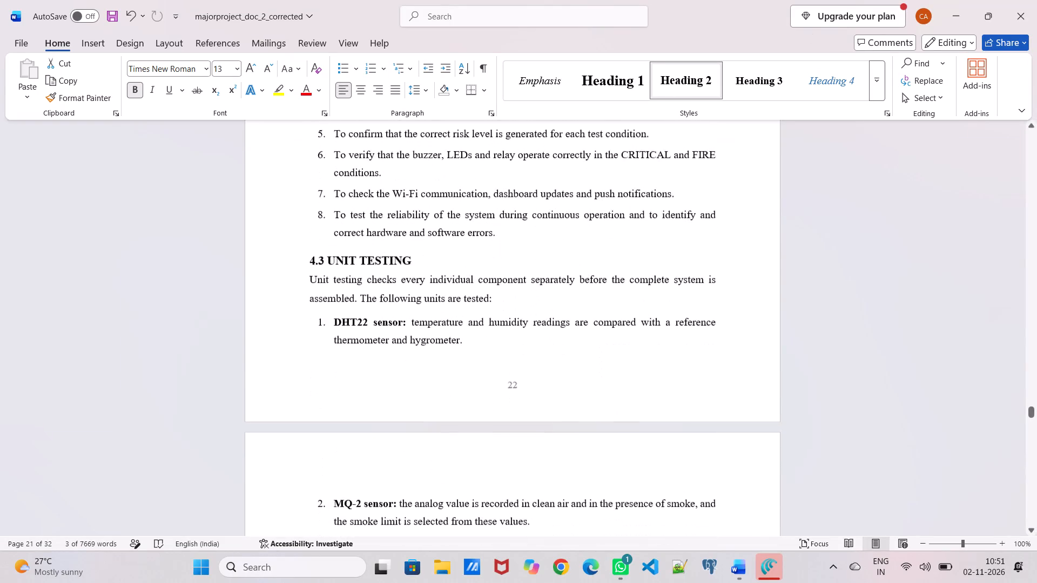
scroll(602, 455, down, 16)
scroll(602, 455, down, 7)
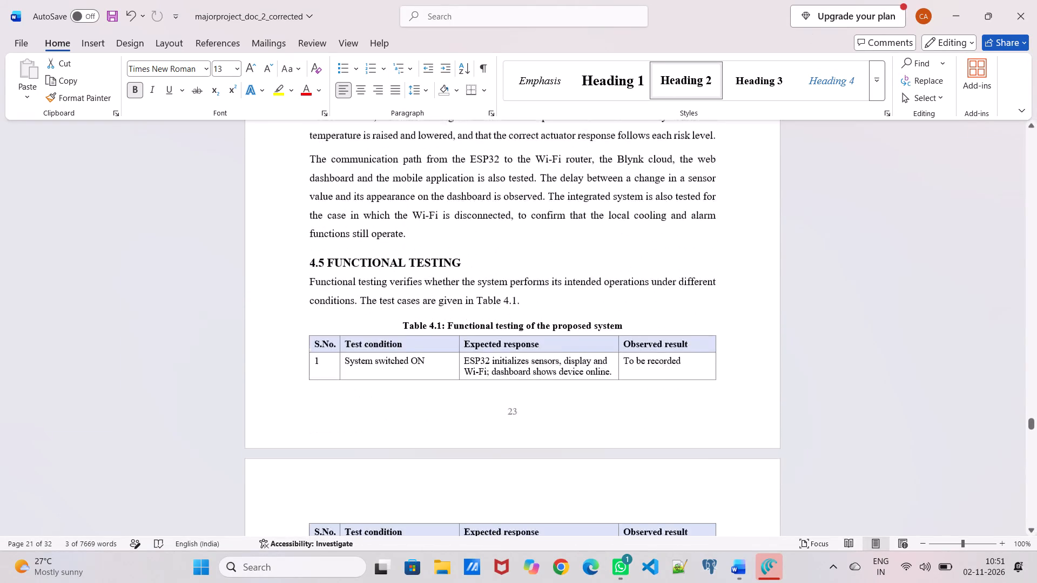
scroll(602, 455, down, 7)
scroll(602, 455, down, 20)
scroll(602, 455, down, 1)
scroll(535, 421, down, 7)
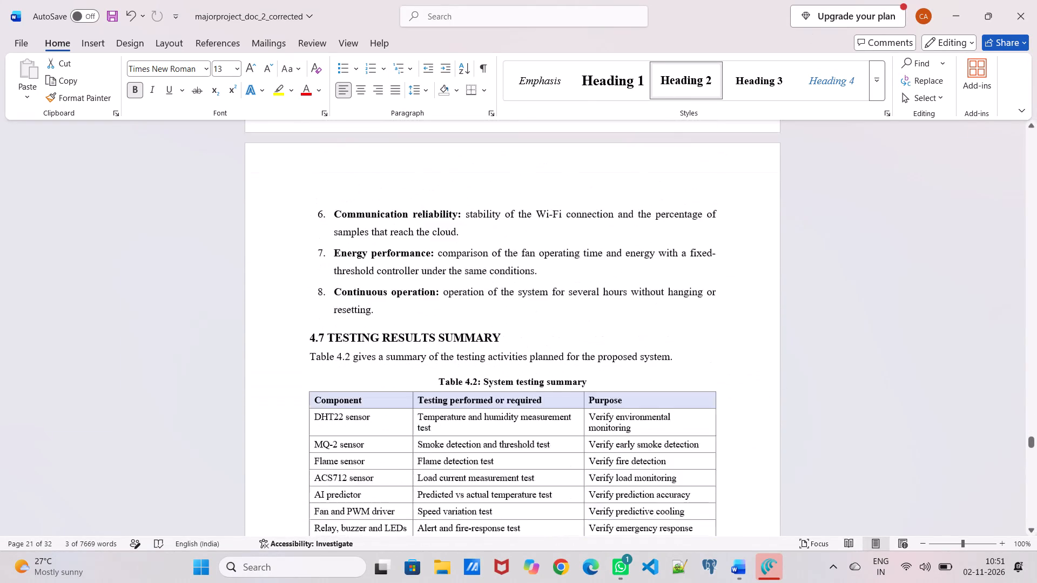
scroll(535, 421, down, 20)
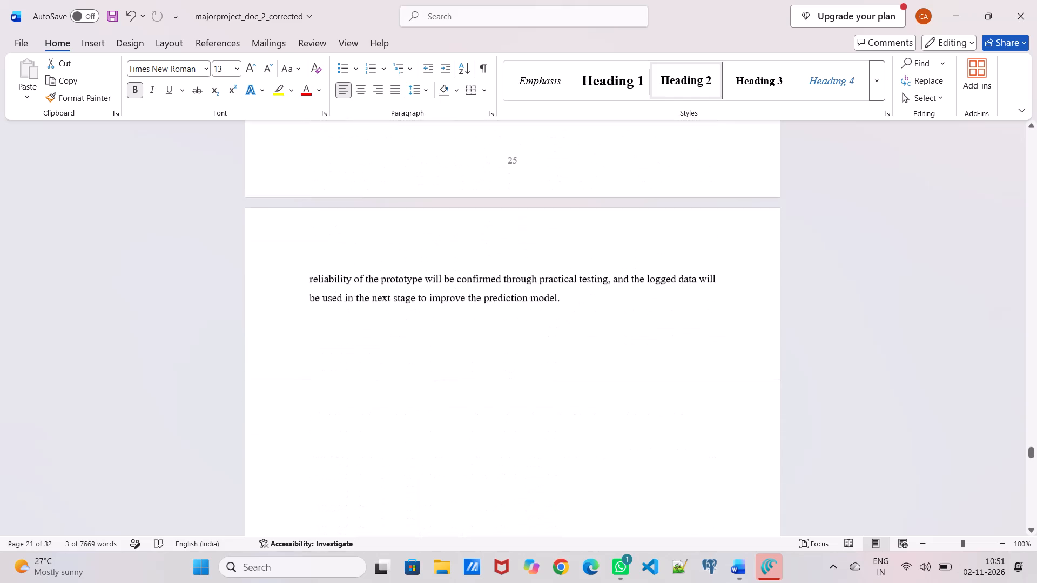
scroll(535, 421, down, 20)
scroll(535, 421, down, 6)
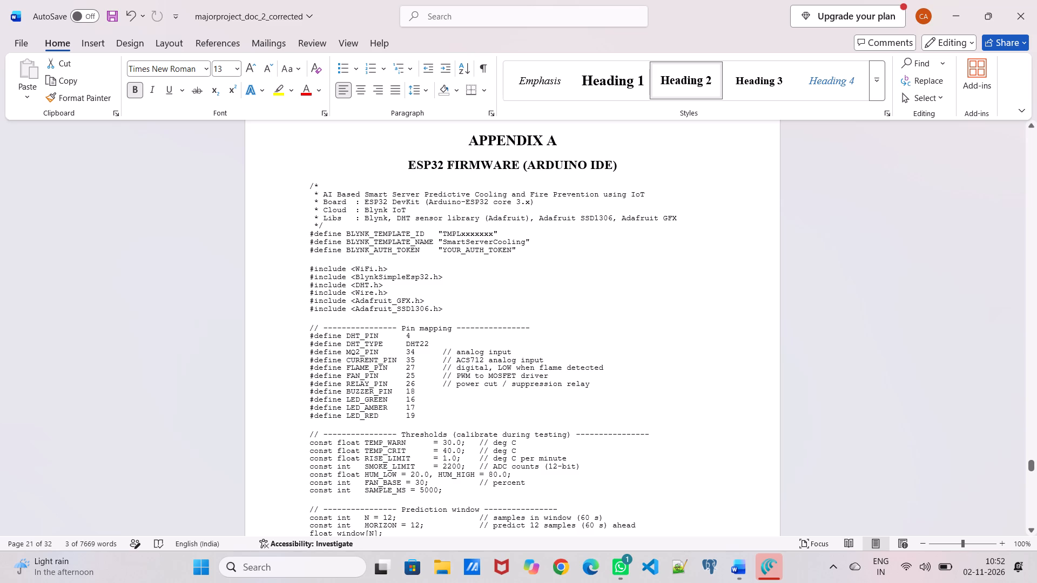
scroll(581, 316, up, 20)
scroll(581, 316, up, 13)
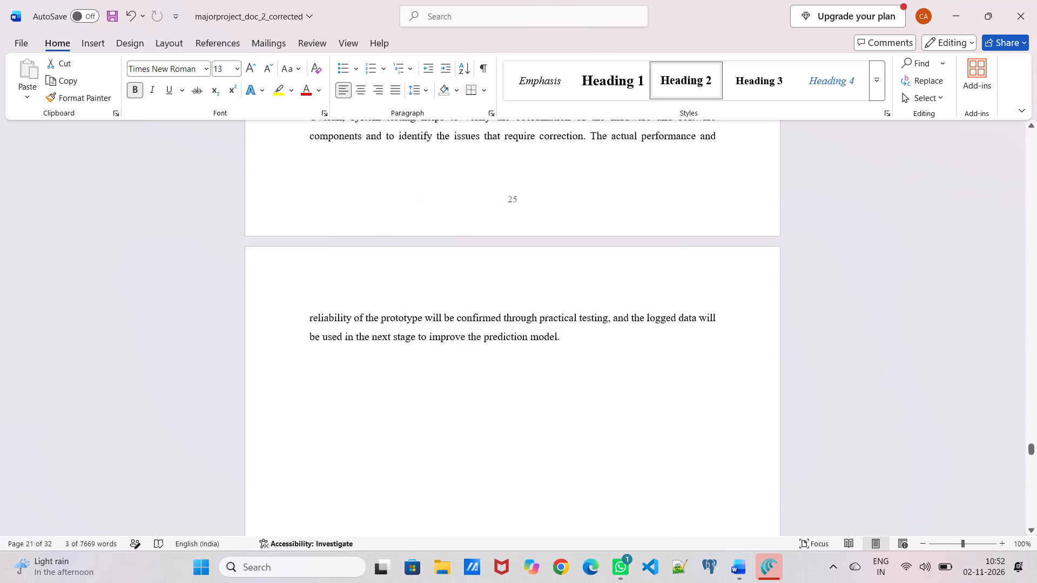
scroll(619, 302, up, 16)
scroll(621, 301, up, 6)
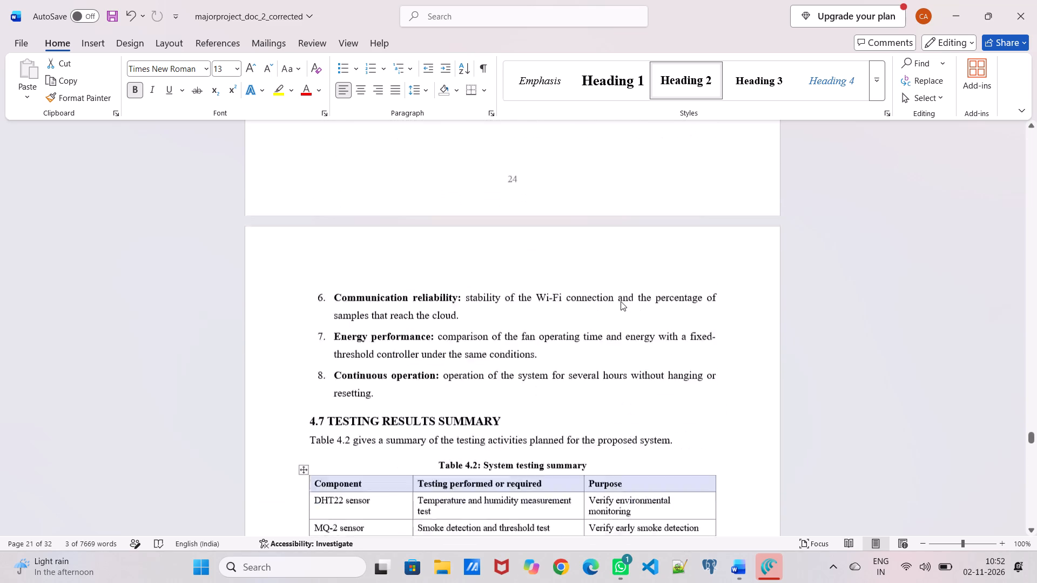
scroll(621, 301, down, 20)
scroll(621, 301, down, 14)
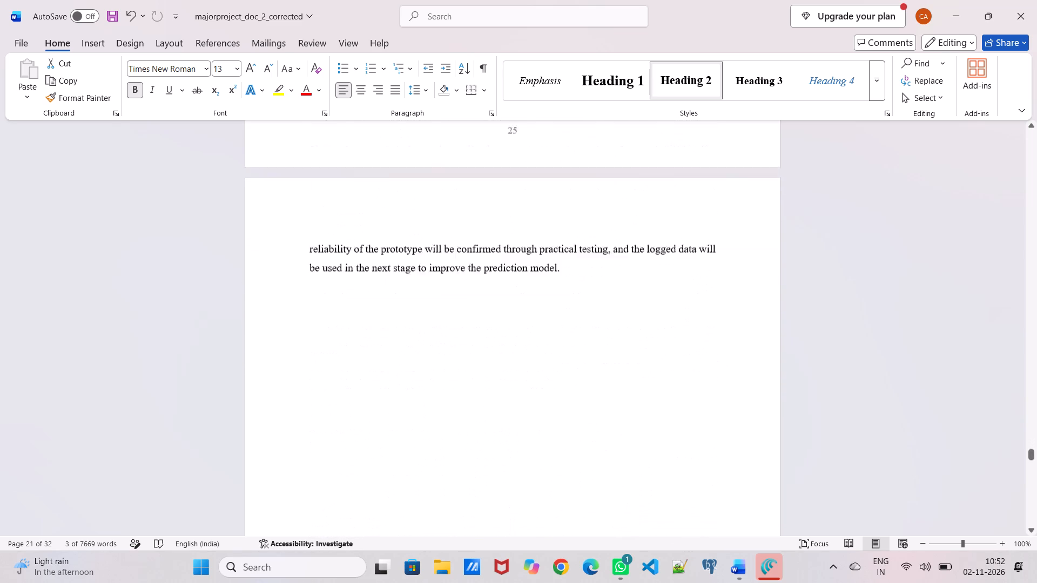
Review the ESP32 firmware listing in Appendix A through to its final loop function.
scroll(621, 302, down, 20)
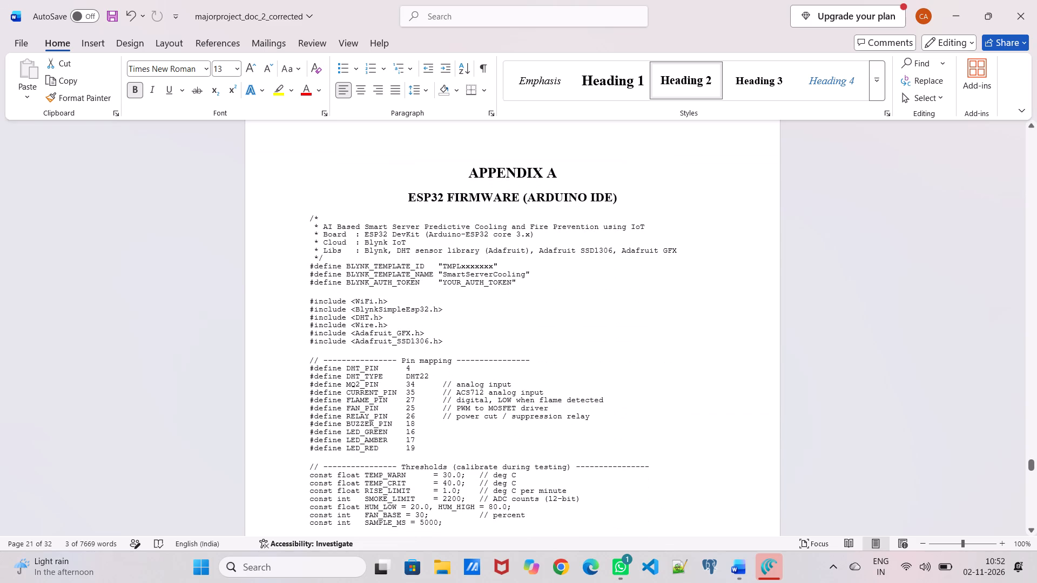
scroll(621, 302, down, 10)
scroll(622, 302, down, 19)
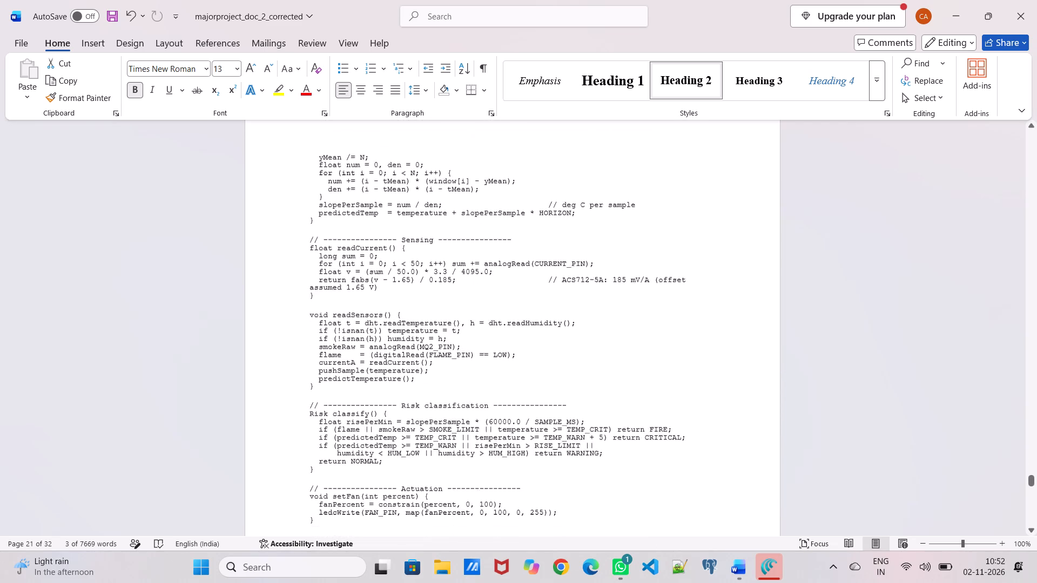
scroll(622, 302, down, 20)
scroll(622, 302, down, 15)
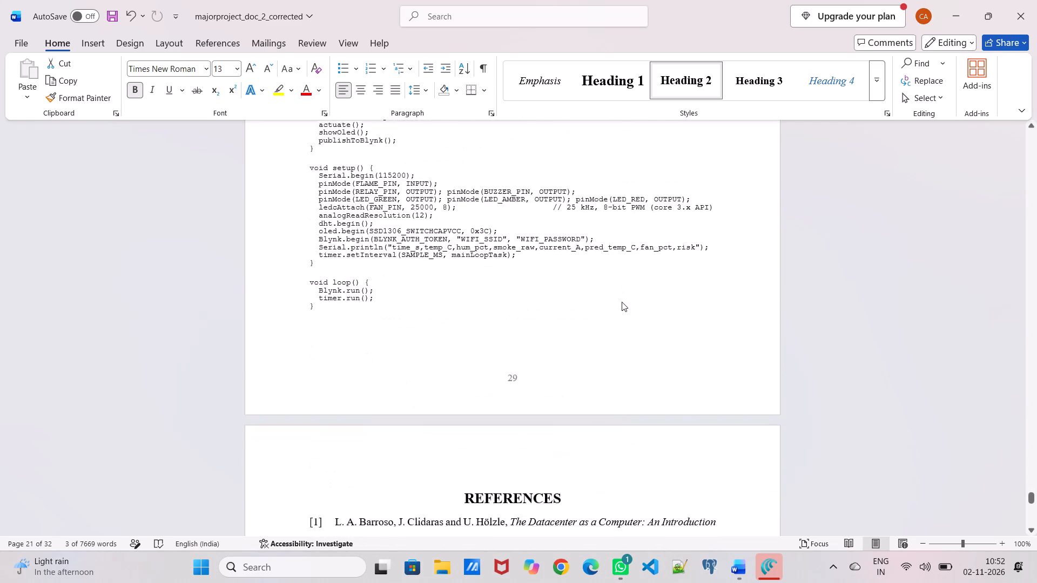
Review the REFERENCES section from entry [1] to entry [15] at the end of the report.
scroll(622, 302, down, 4)
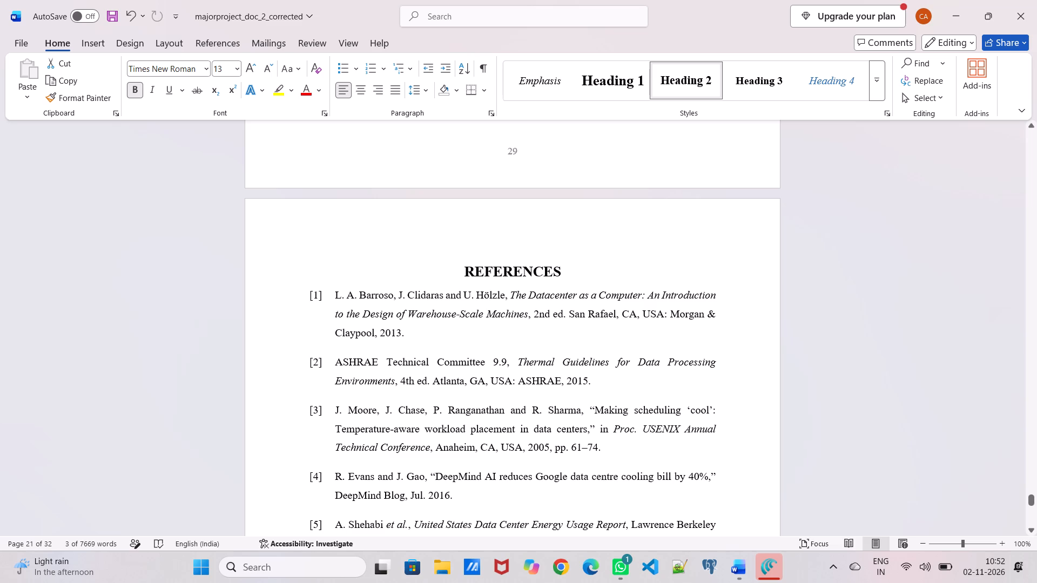
scroll(646, 243, up, 3)
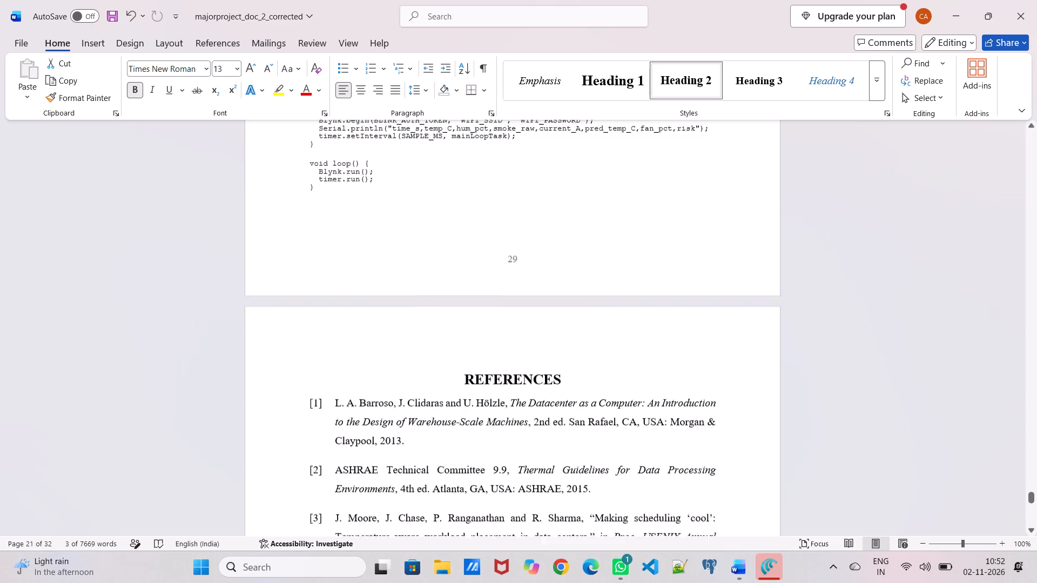
scroll(644, 240, up, 3)
scroll(643, 238, down, 19)
scroll(638, 239, down, 6)
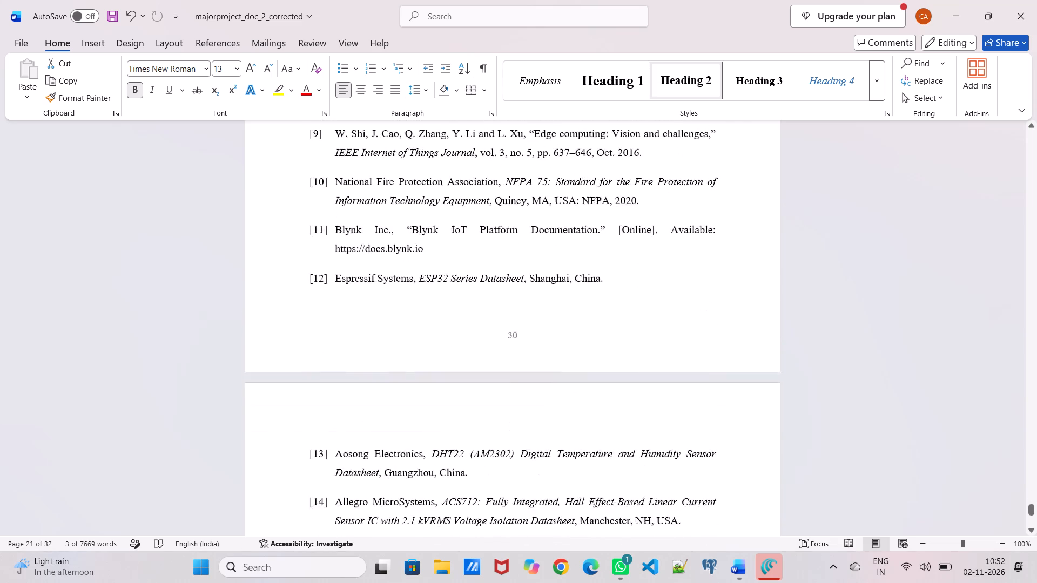
scroll(637, 241, down, 14)
scroll(637, 241, up, 6)
scroll(637, 241, down, 10)
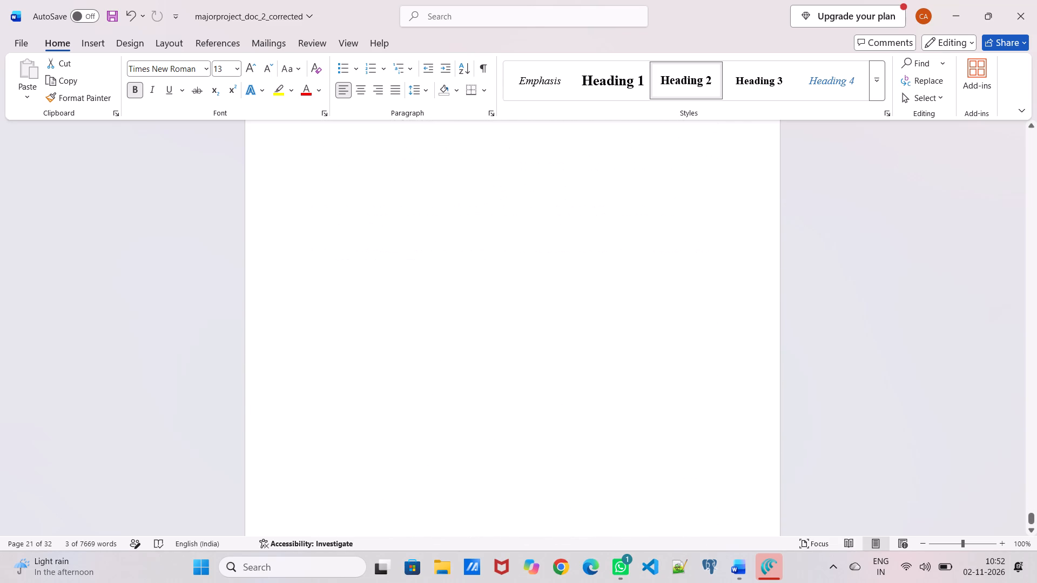
scroll(637, 241, down, 20)
scroll(637, 241, down, 5)
scroll(637, 241, up, 10)
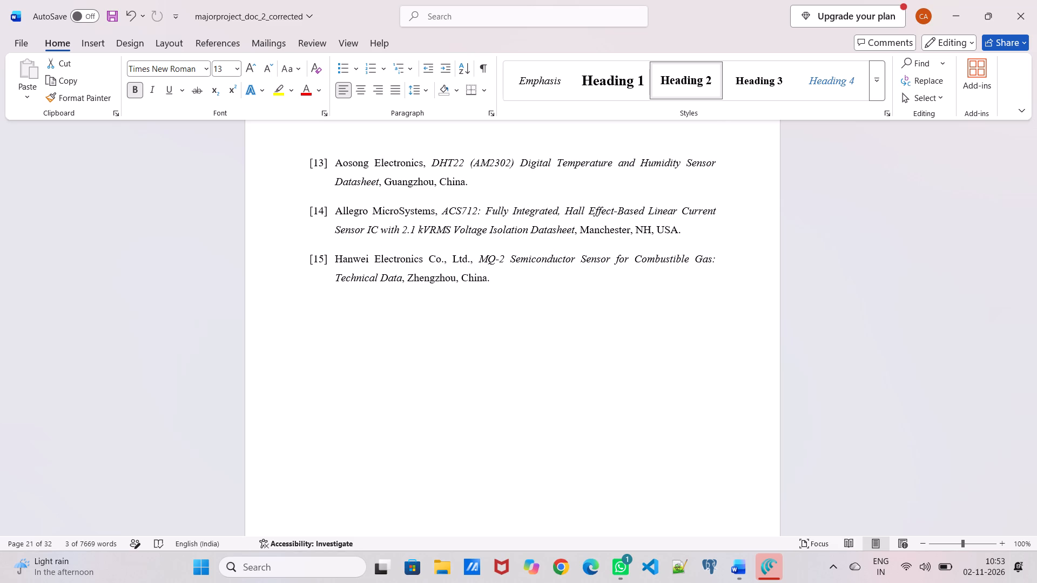
Return to Chapter 2 and examine its summary, the working principle formulas, the block descriptions and the Figure 2.1 block diagram.
key(Down)
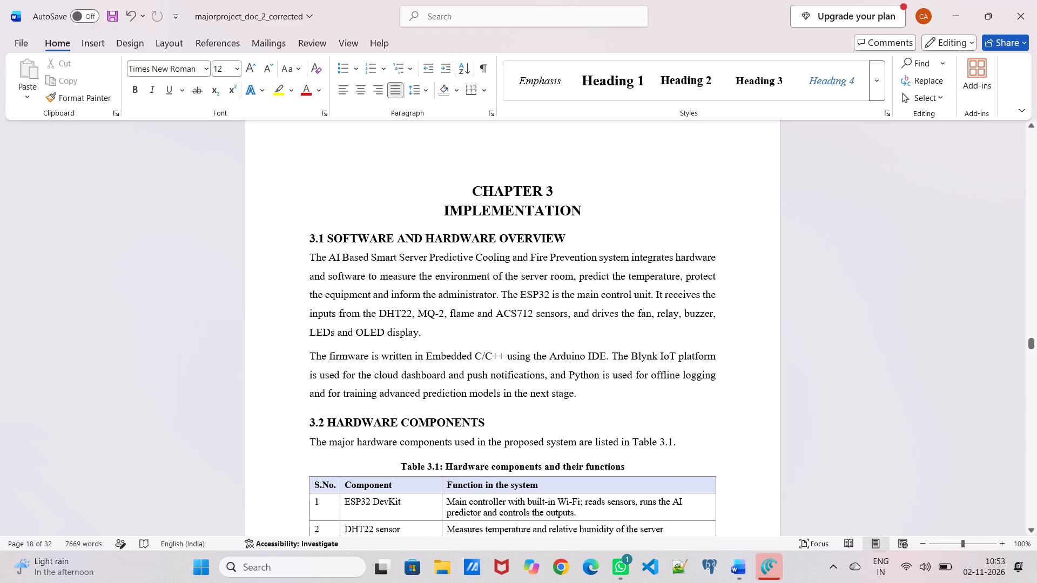
scroll(752, 426, up, 8)
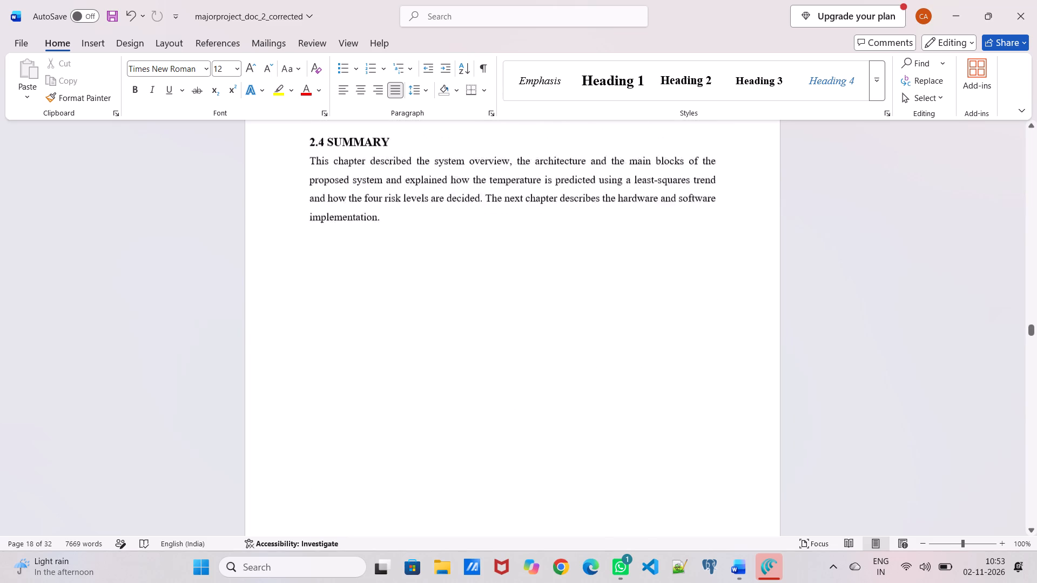
scroll(752, 426, up, 8)
scroll(752, 426, down, 5)
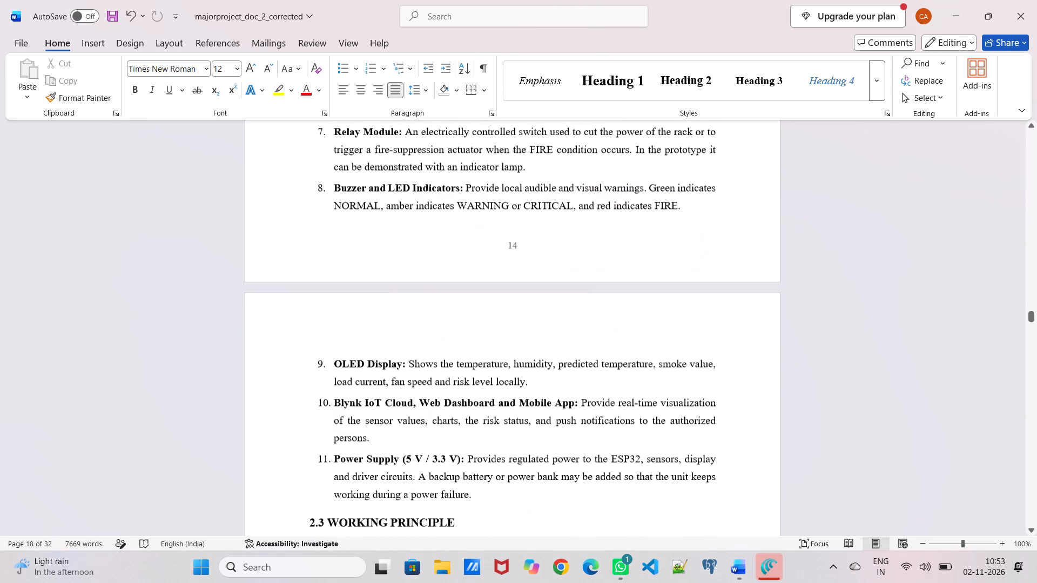
scroll(752, 426, down, 2)
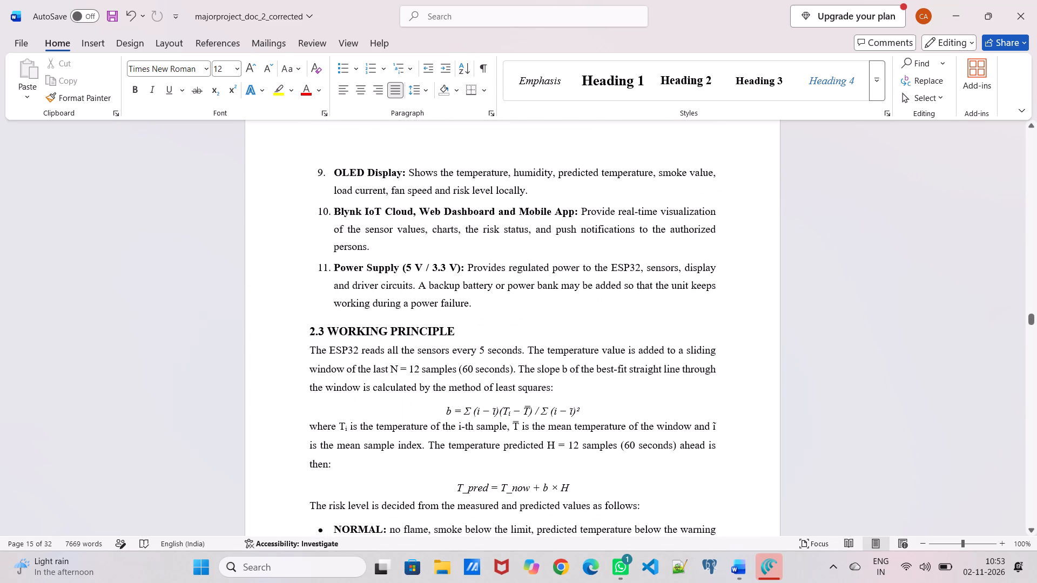
click(474, 418)
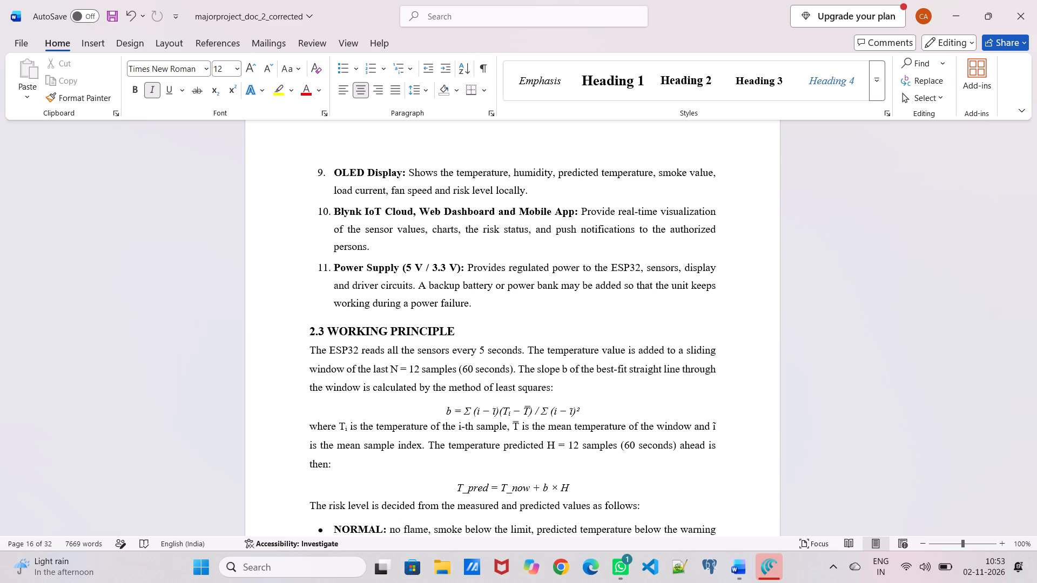
scroll(634, 471, up, 1)
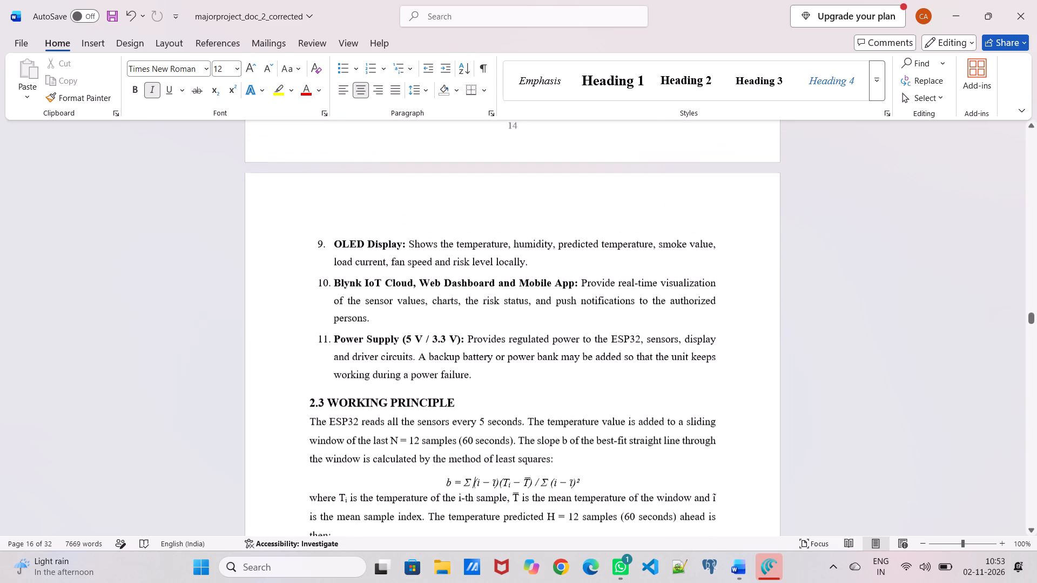
scroll(634, 471, up, 3)
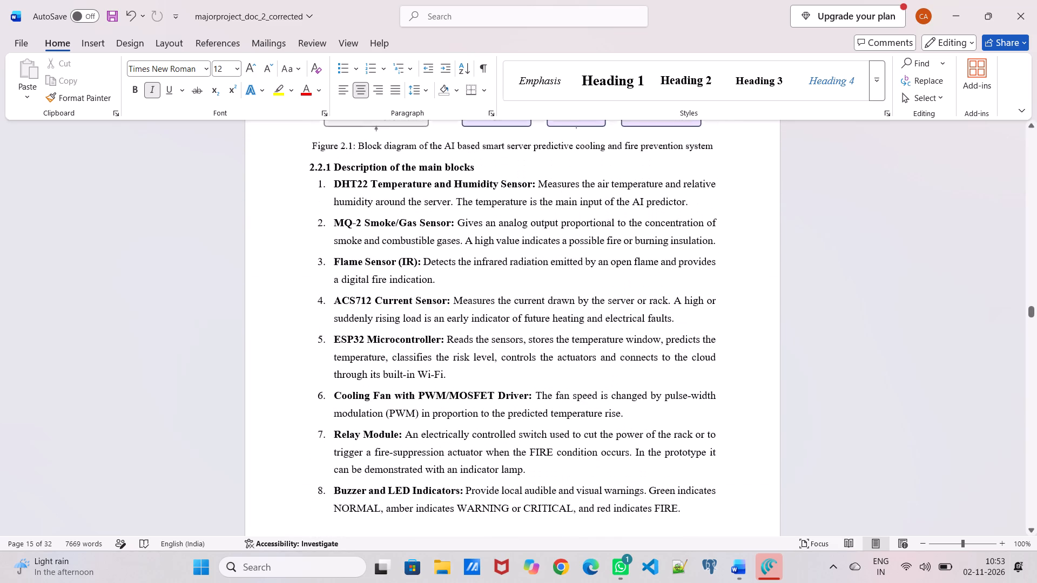
scroll(634, 471, up, 2)
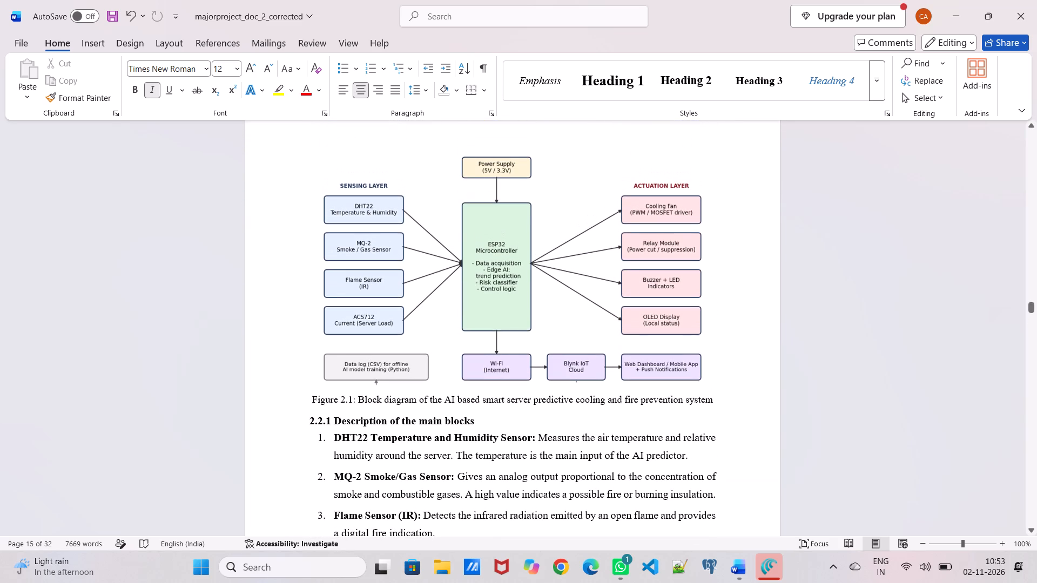
click(523, 297)
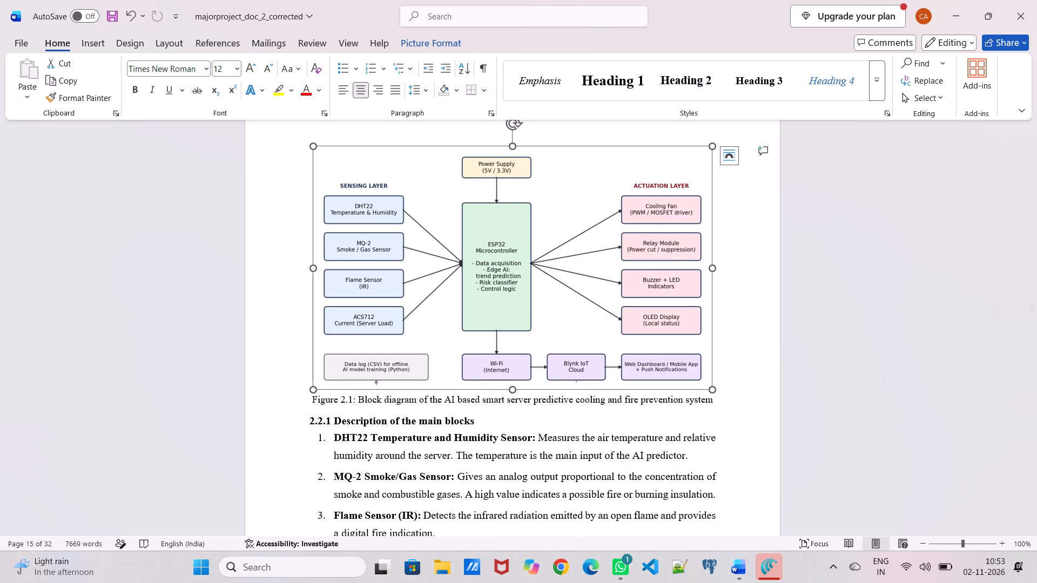
Look back through Chapter 1 from its summary to the list of tables before the chapter.
scroll(523, 297, up, 6)
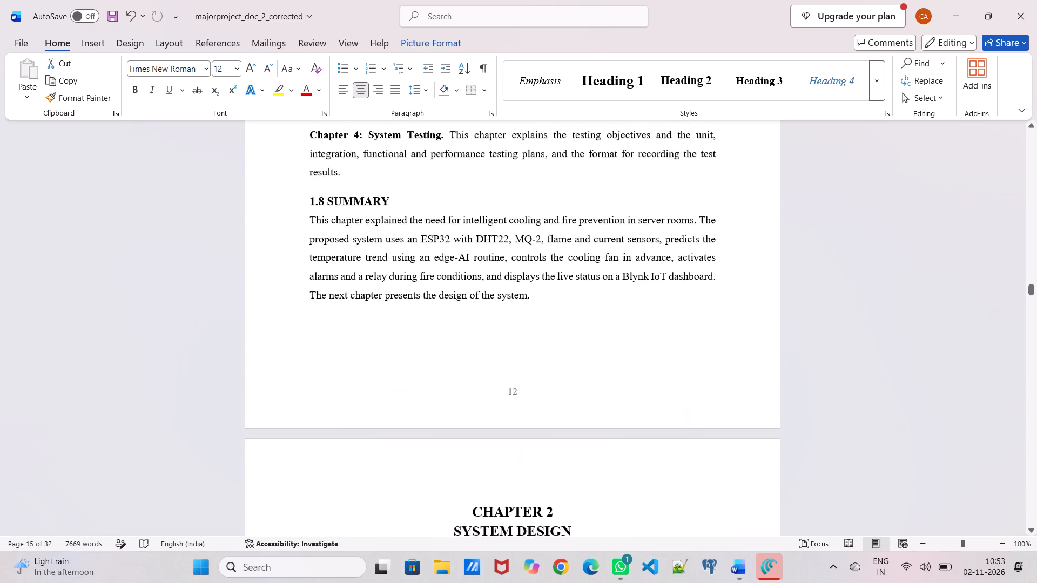
scroll(523, 297, up, 15)
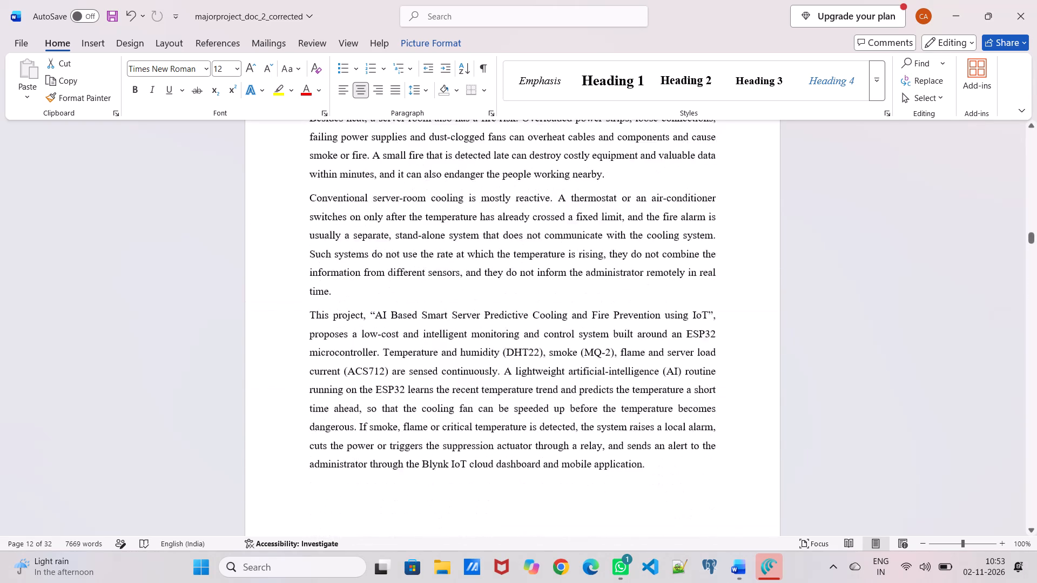
scroll(523, 297, up, 8)
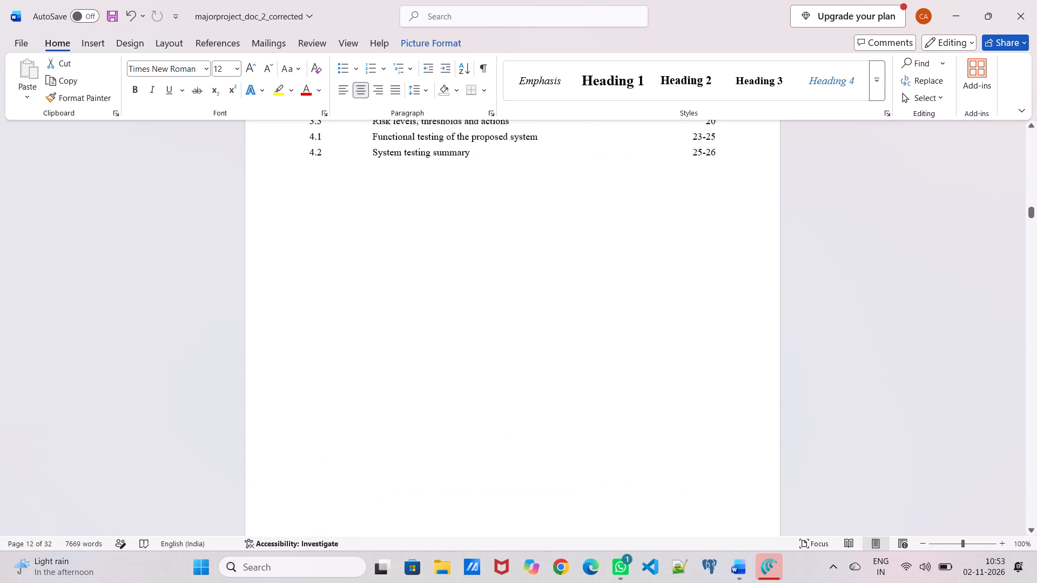
Review the report again from Chapter 1's introduction through its chapter organization section to 2.3 WORKING PRINCIPLE in Chapter 2.
scroll(523, 297, down, 8)
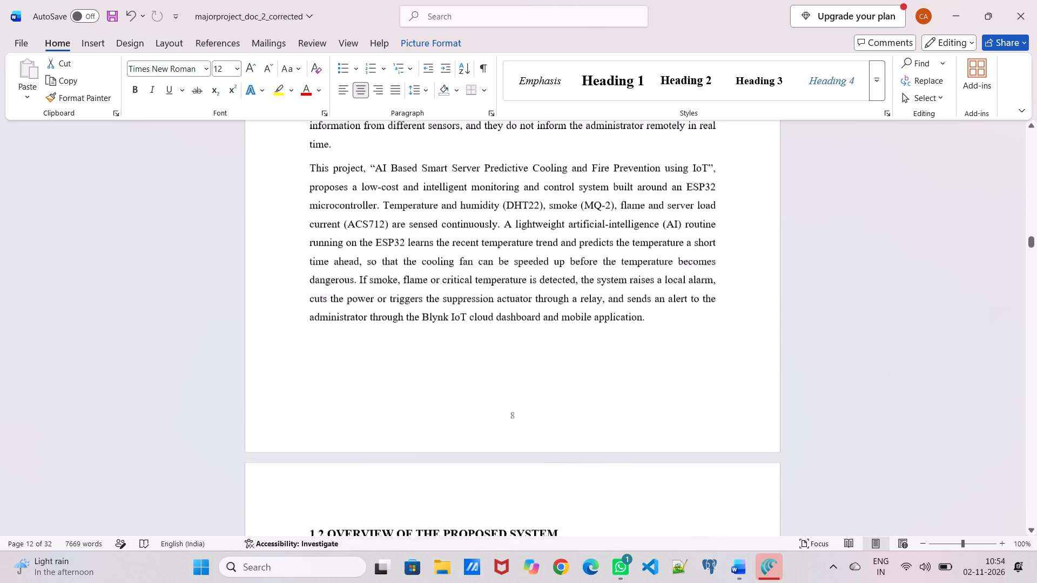
scroll(523, 297, down, 2)
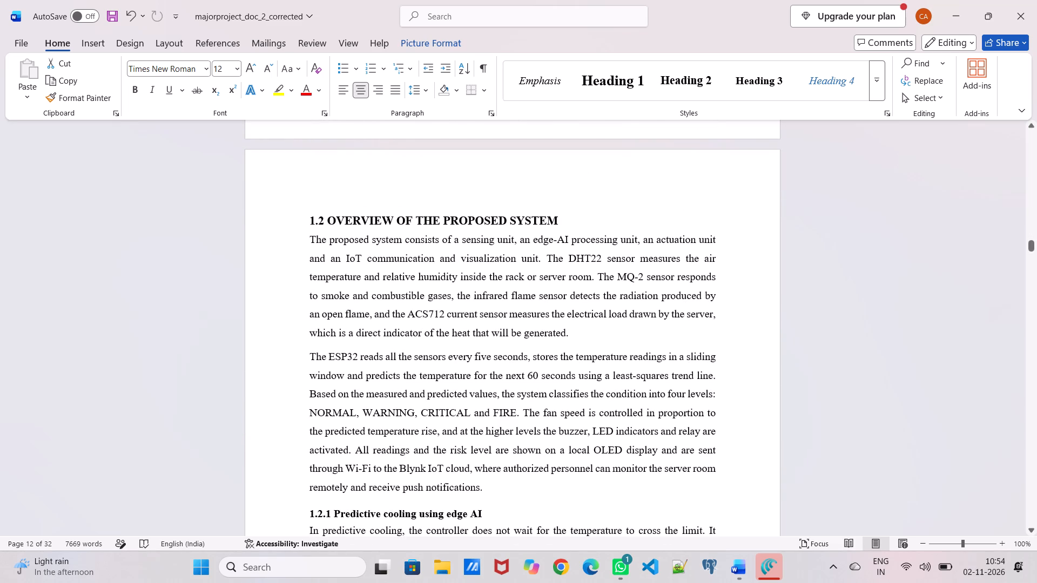
scroll(523, 297, down, 4)
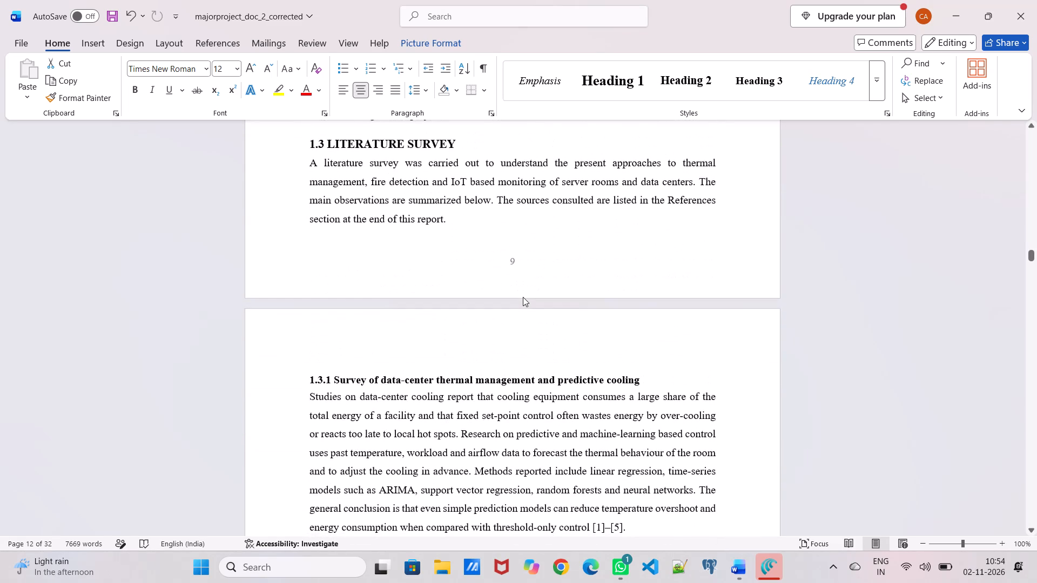
scroll(523, 297, down, 6)
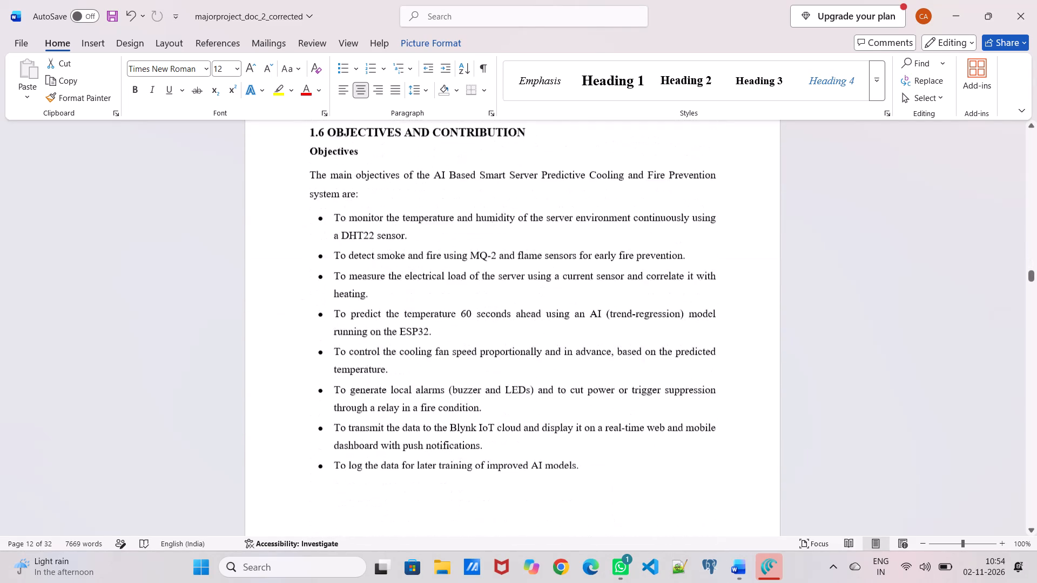
scroll(523, 297, down, 5)
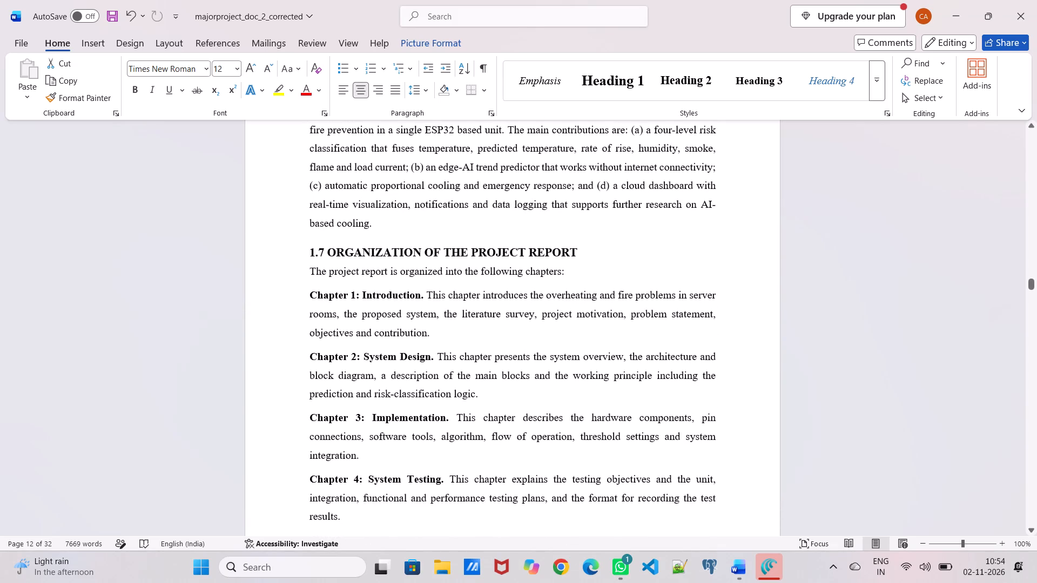
scroll(523, 297, down, 9)
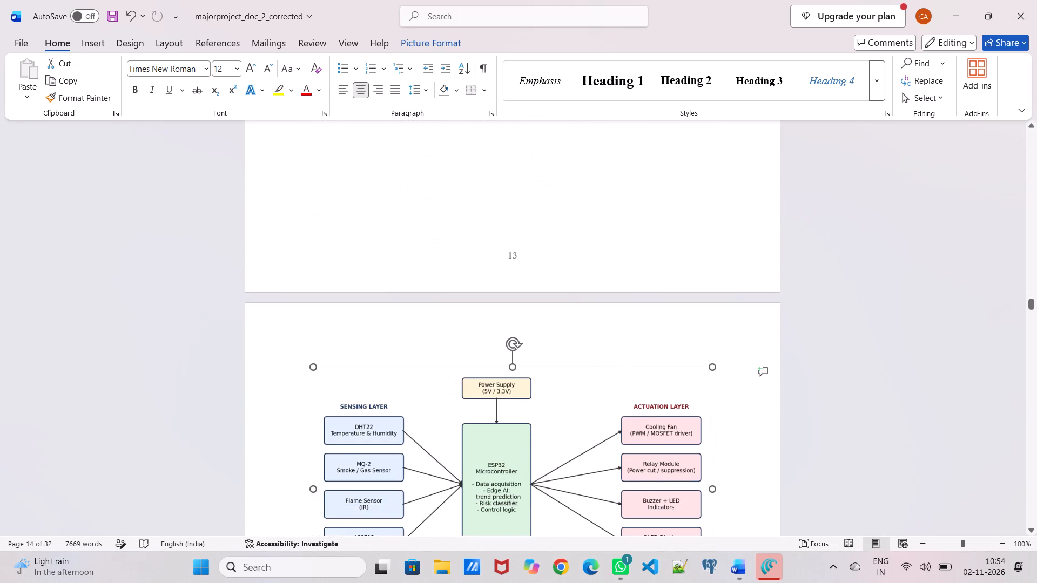
scroll(523, 297, down, 8)
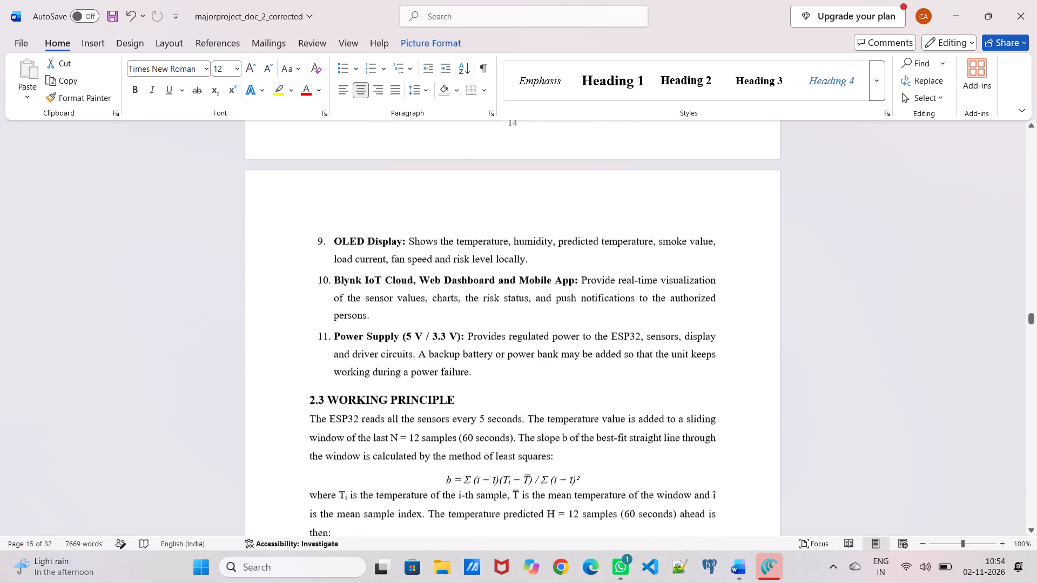
Review the report from the risk levels in section 2.3 through Chapter 3's hardware components, pin assignment and software implementation.
scroll(523, 297, down, 2)
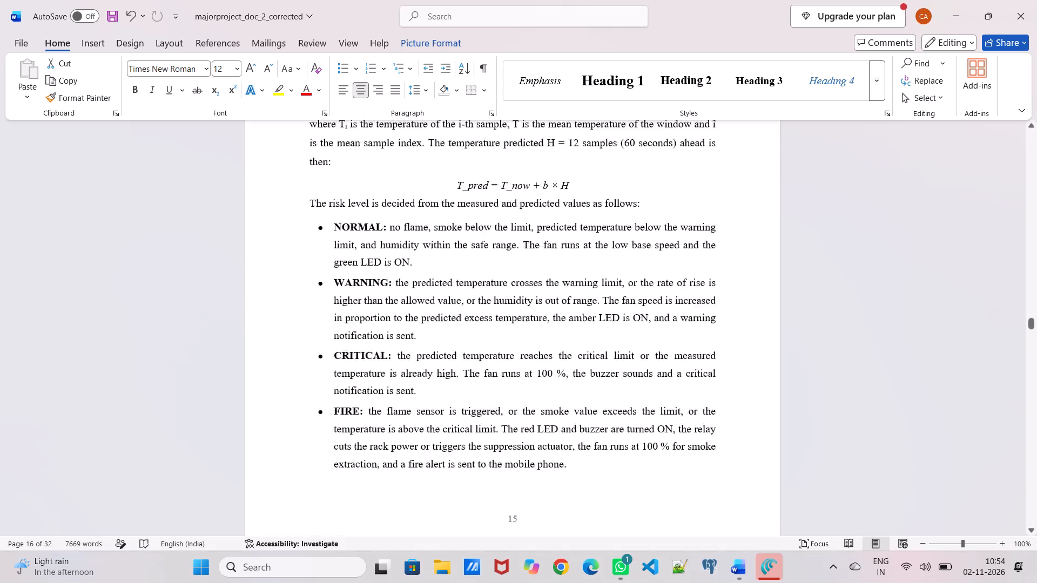
scroll(523, 297, down, 2)
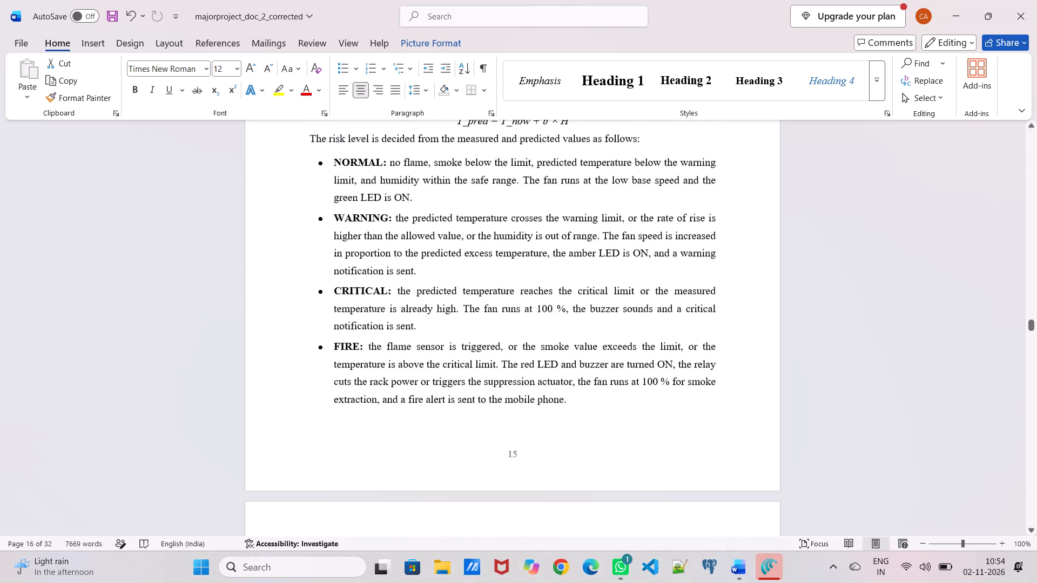
scroll(523, 297, down, 6)
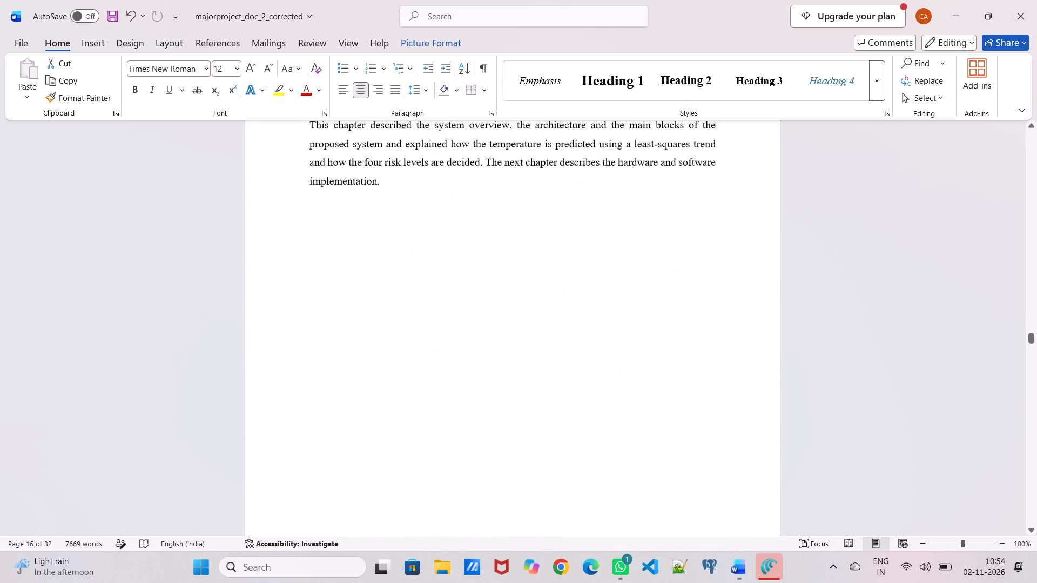
scroll(523, 297, down, 3)
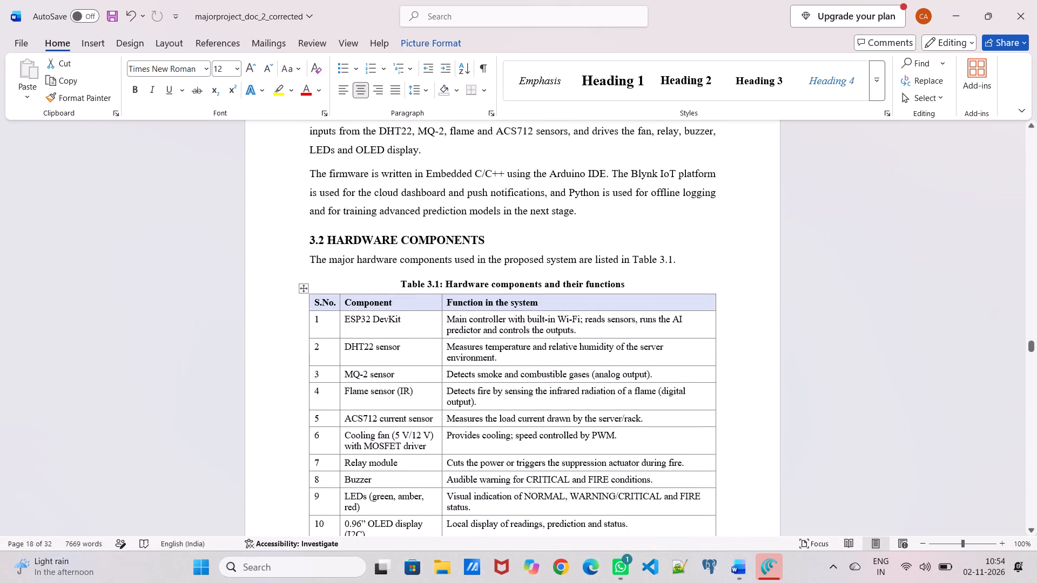
scroll(523, 297, down, 1)
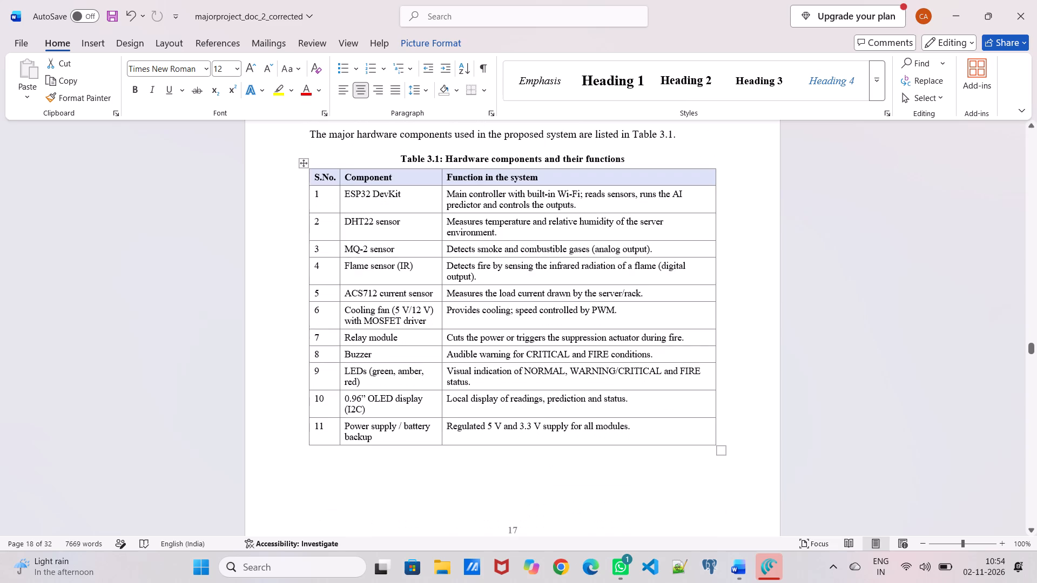
scroll(523, 297, down, 3)
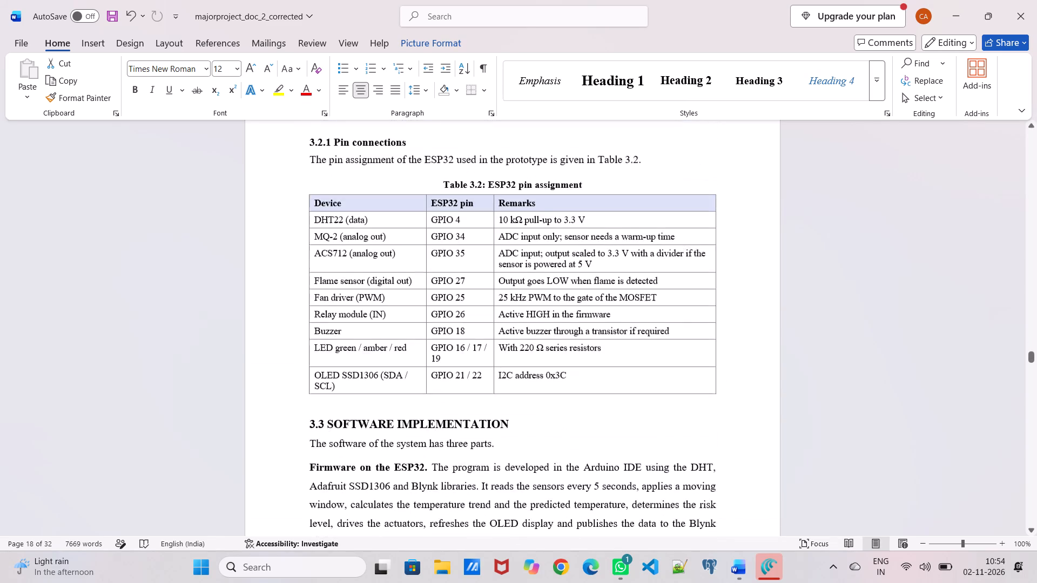
scroll(523, 297, down, 2)
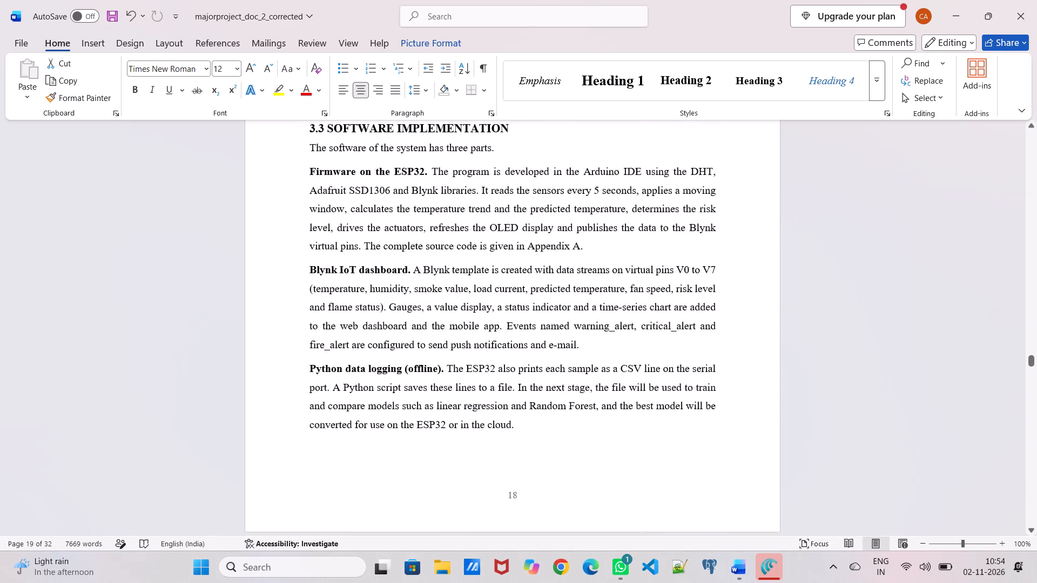
Examine the Figure 3.1 flow chart, Table 3.3 with risk levels and thresholds, and the 3.4 SYSTEM INTEGRATION section.
scroll(523, 297, down, 8)
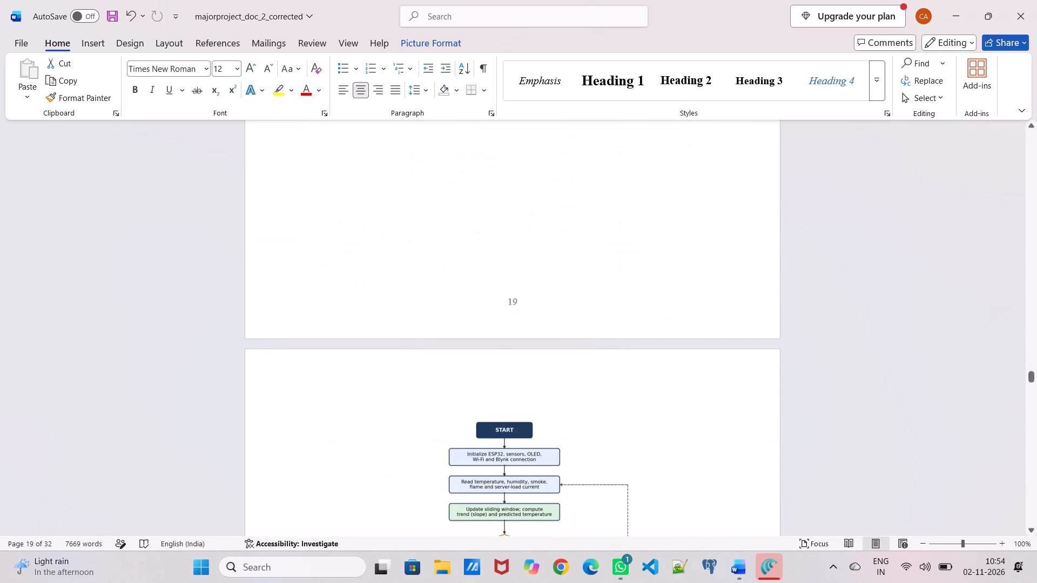
scroll(523, 297, down, 1)
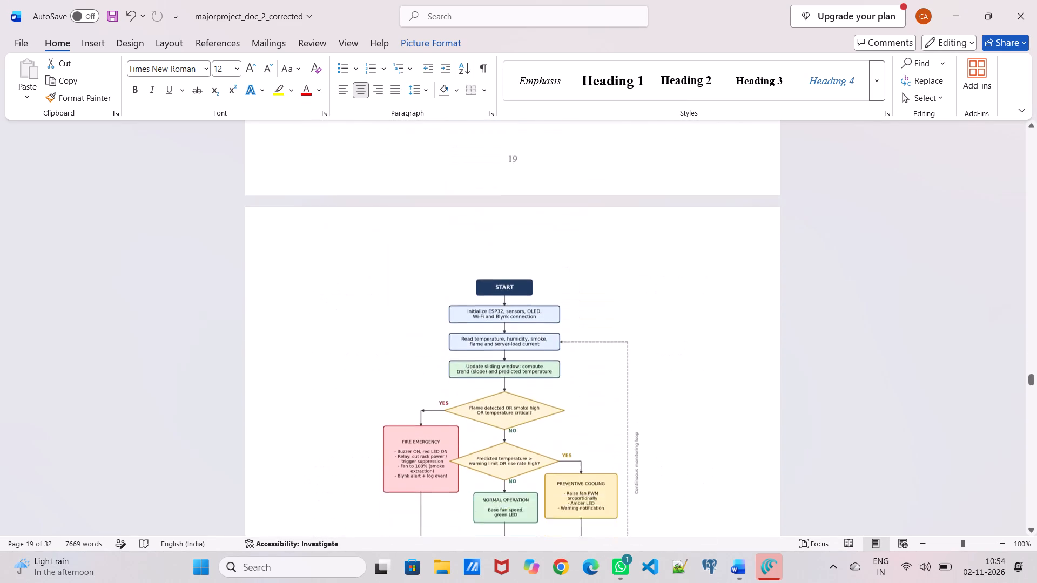
scroll(523, 297, down, 1)
click(490, 357)
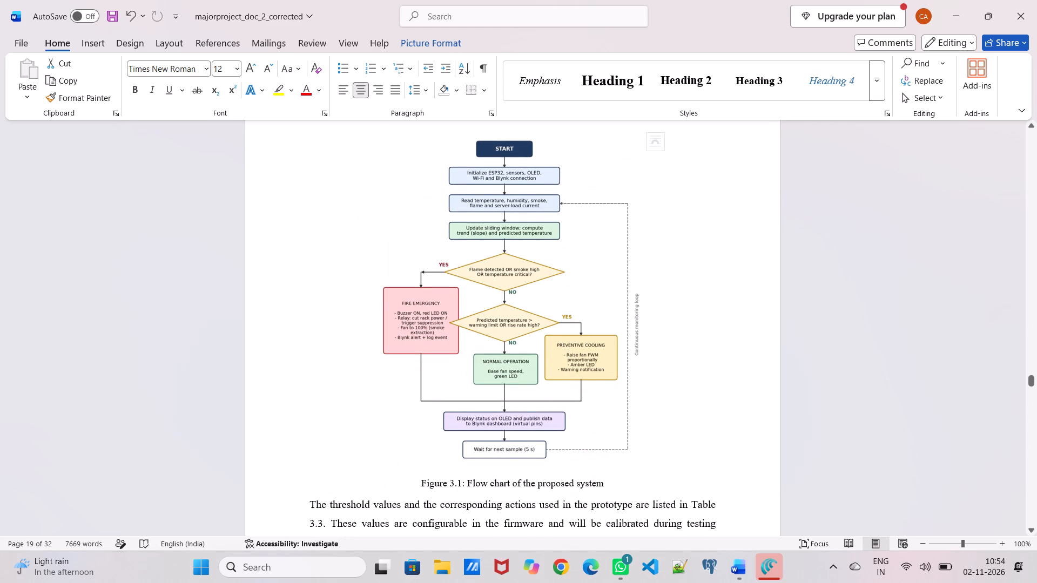
scroll(490, 357, down, 3)
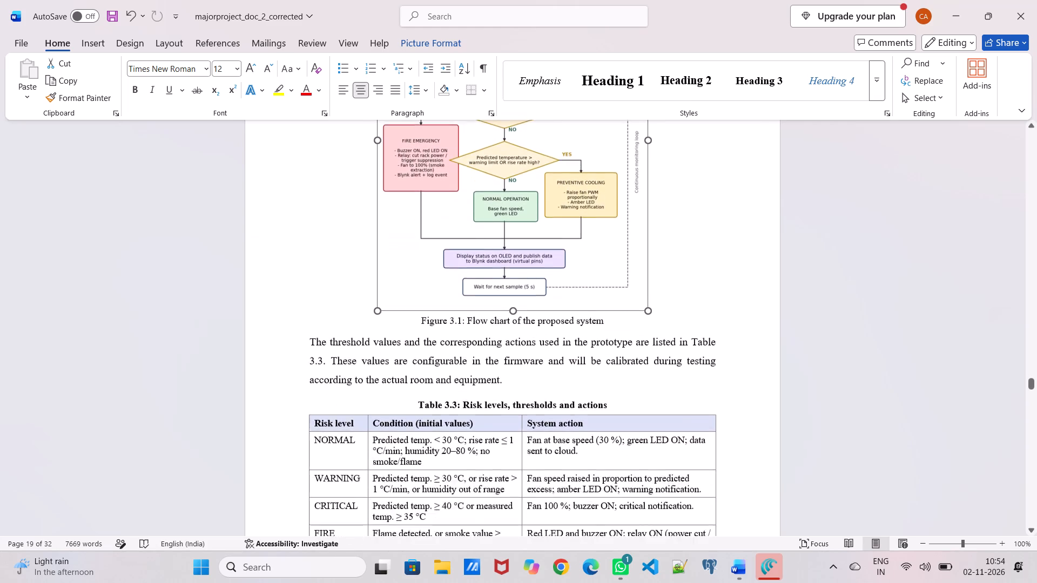
scroll(490, 357, down, 4)
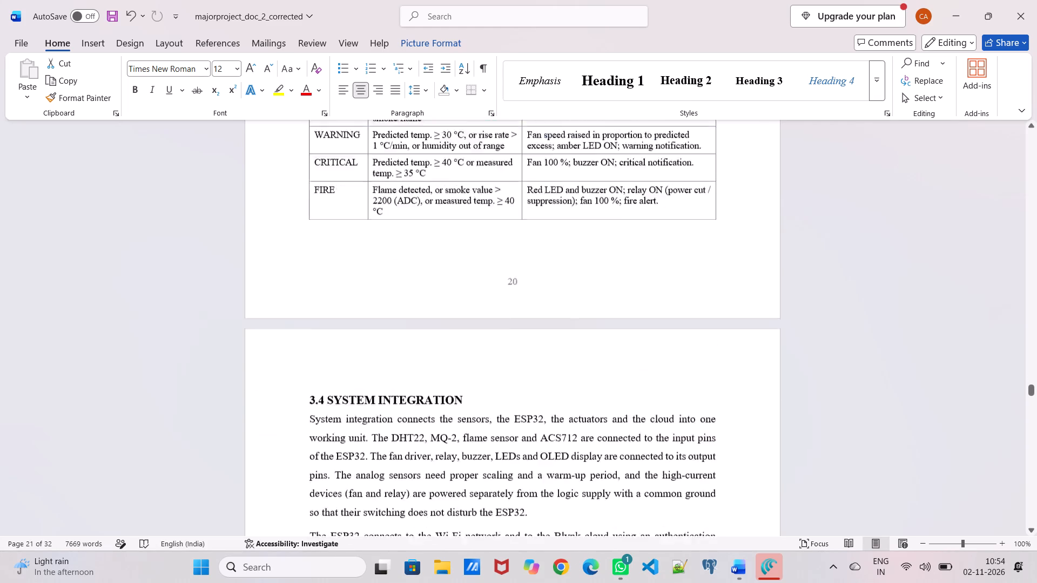
scroll(490, 357, down, 2)
Review Chapter 4 SYSTEM TESTING from its introduction through Tables 4.1 and 4.2 to the system testing summary.
scroll(490, 357, down, 2)
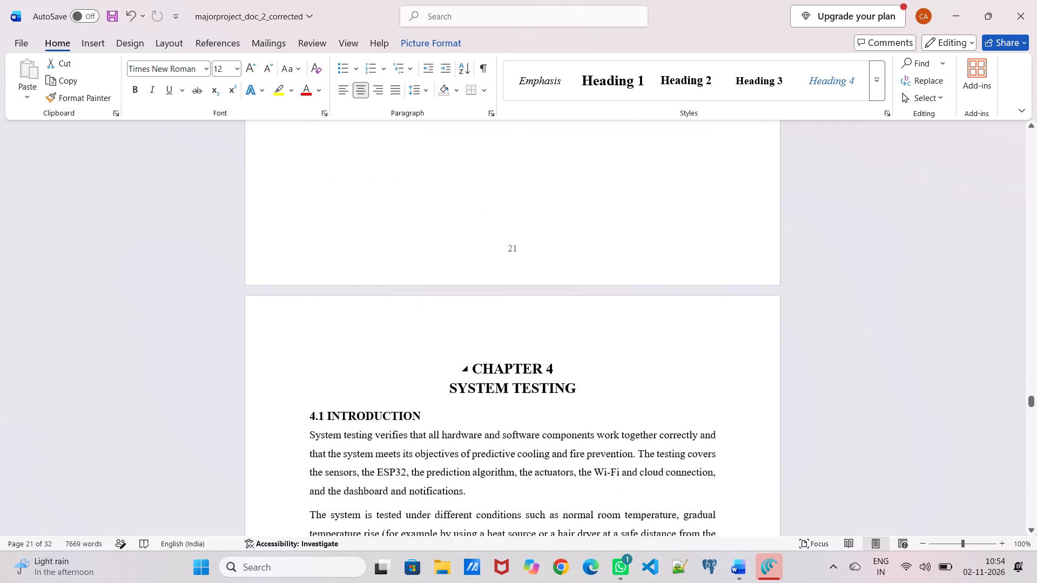
scroll(490, 357, down, 4)
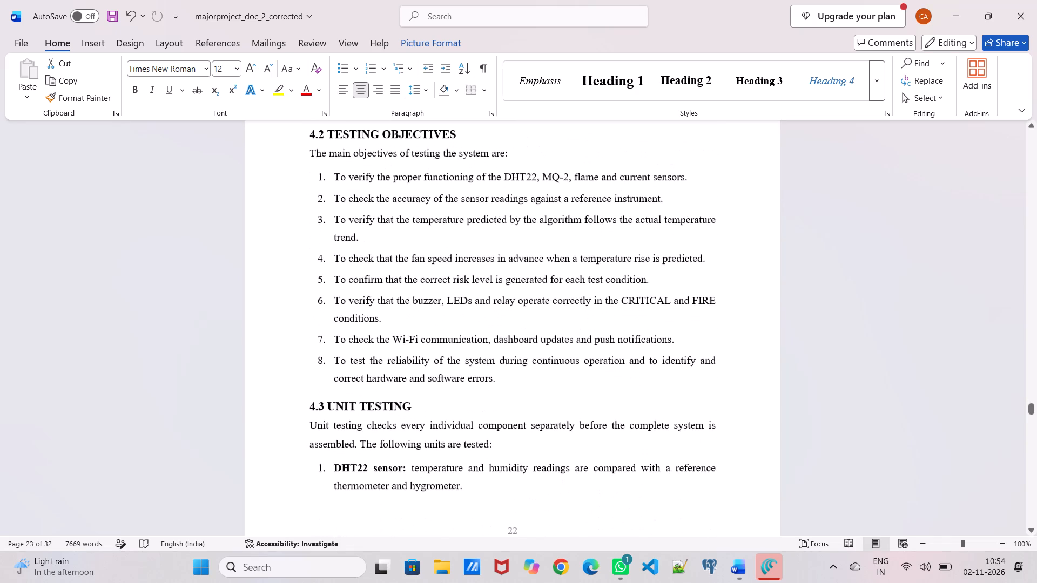
scroll(490, 357, down, 3)
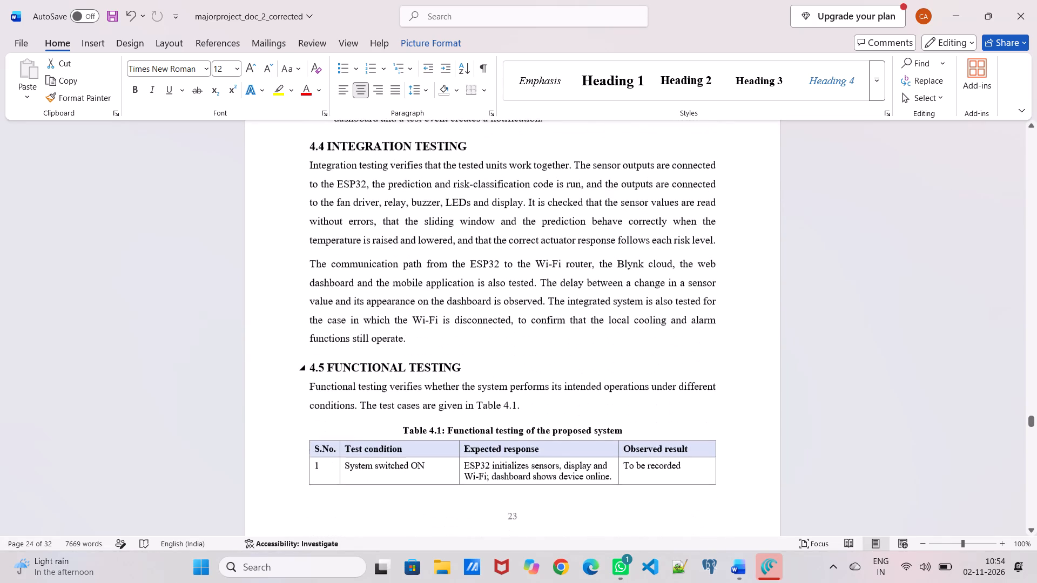
scroll(490, 357, down, 1)
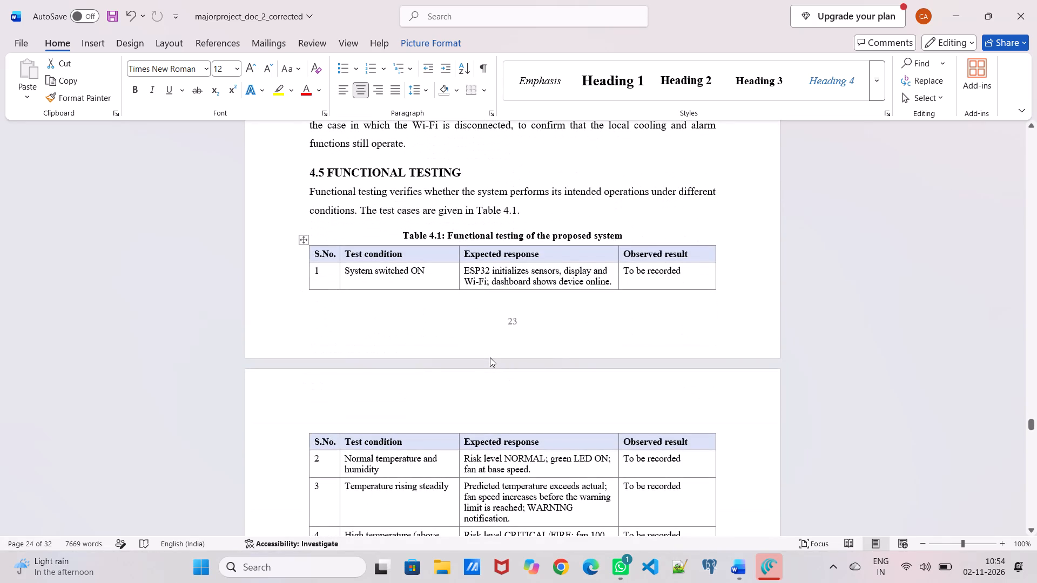
scroll(490, 357, down, 4)
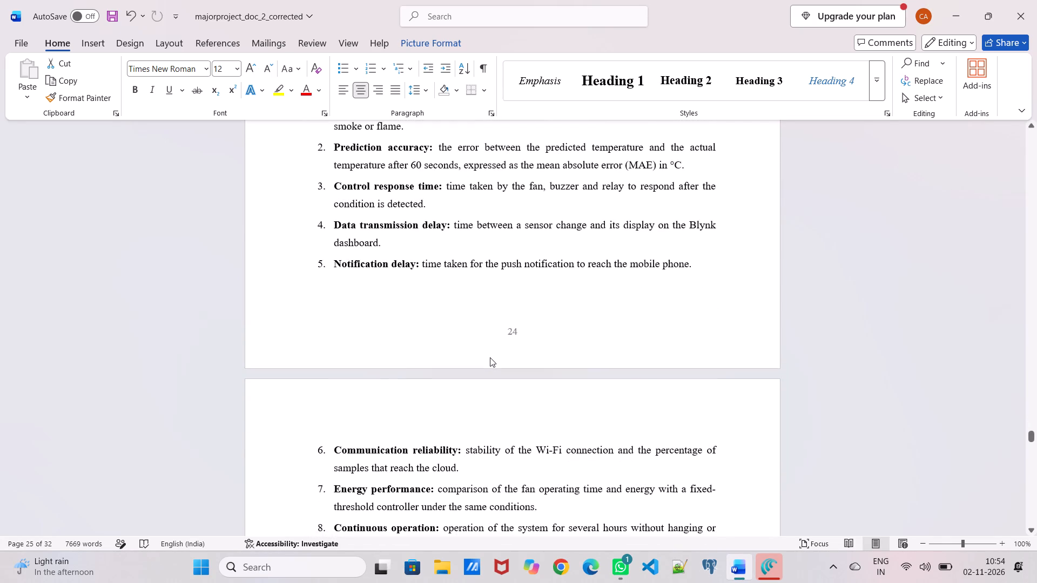
scroll(490, 357, down, 3)
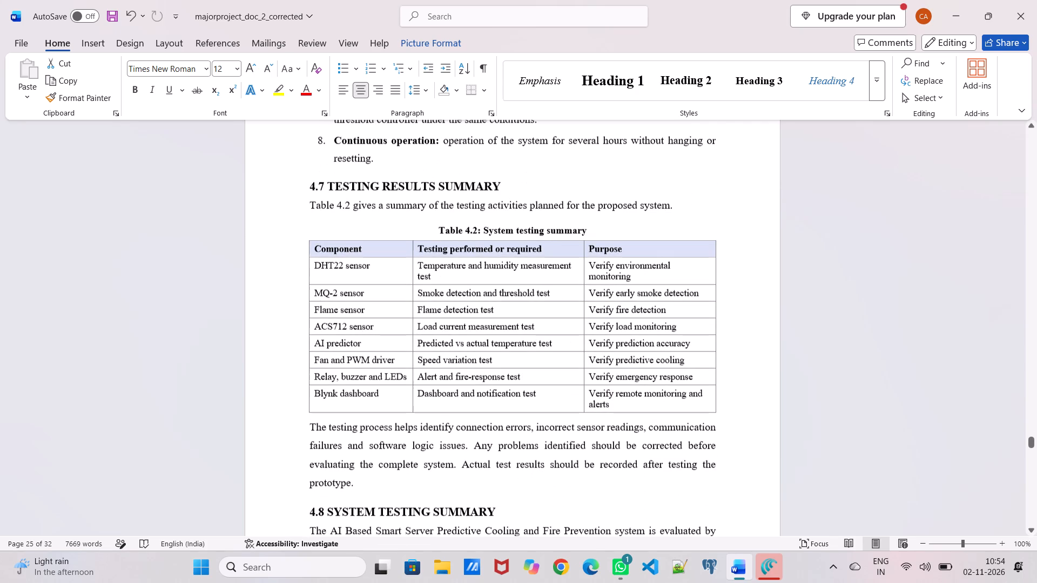
scroll(490, 357, down, 2)
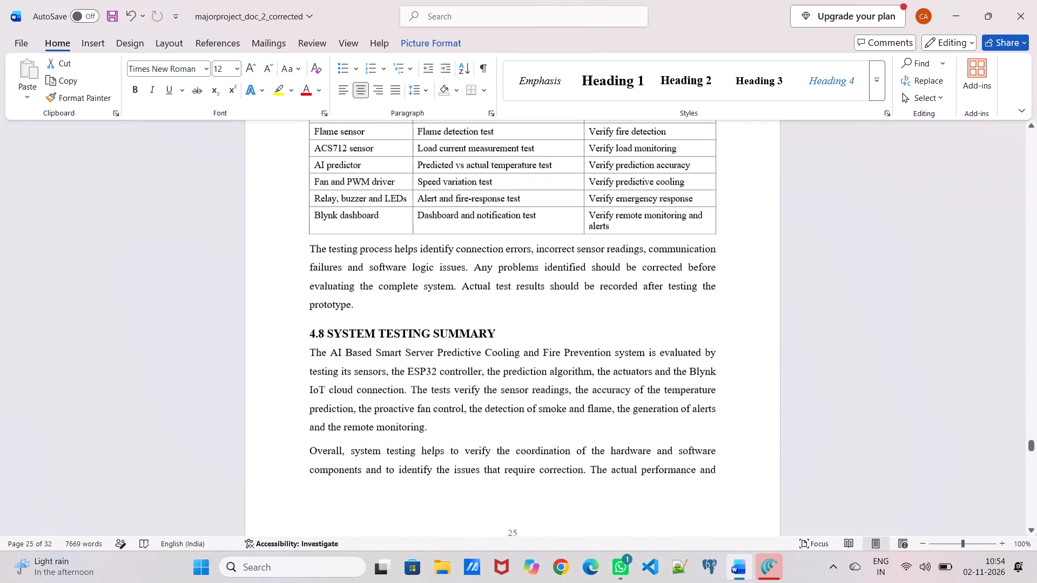
scroll(490, 357, down, 6)
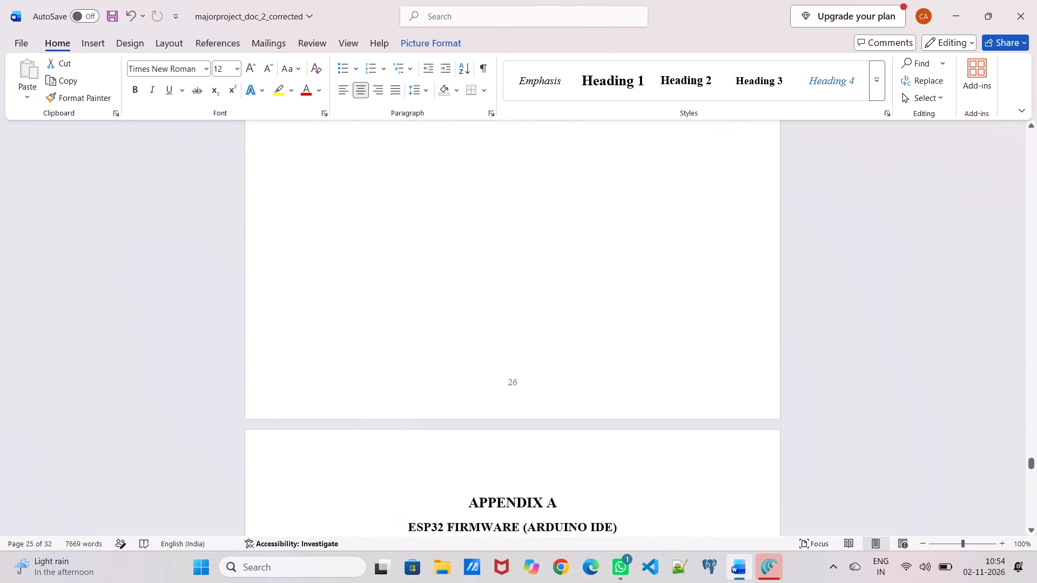
Look through the Appendix A ESP32 firmware code and check the REFERENCES entries up to [15].
scroll(490, 357, down, 4)
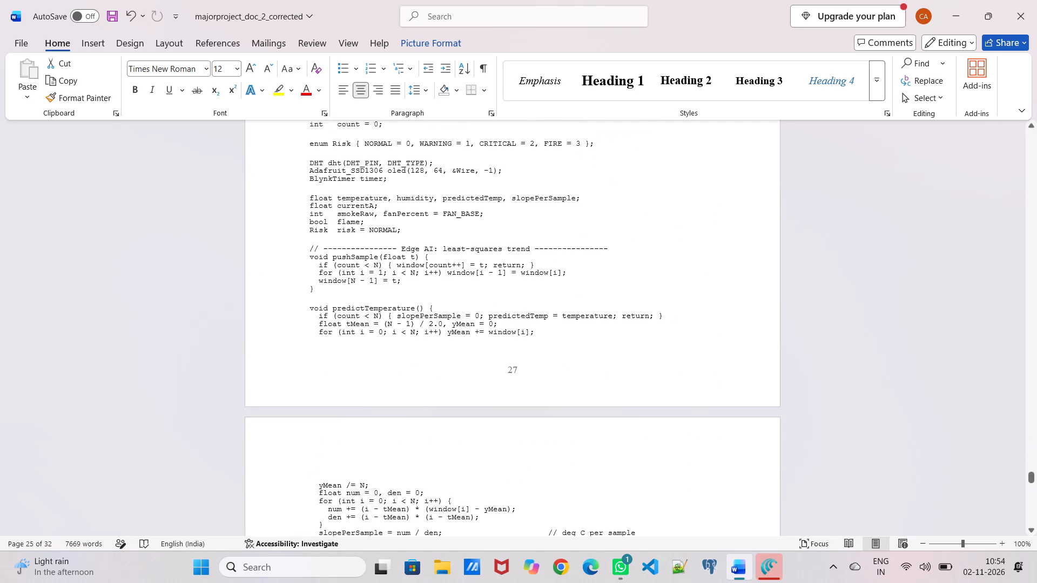
scroll(490, 357, down, 4)
scroll(490, 357, up, 4)
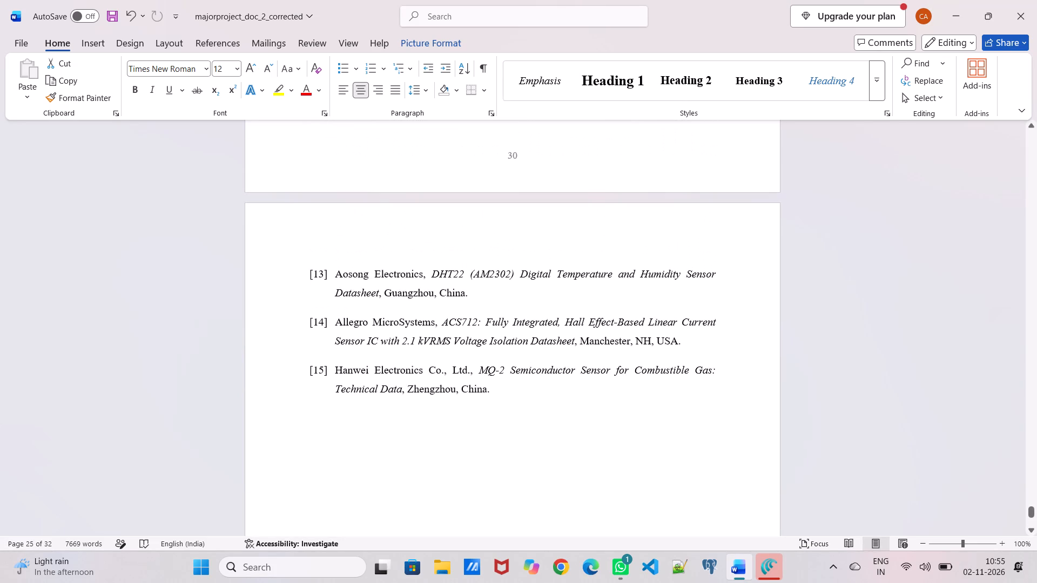
scroll(490, 357, up, 4)
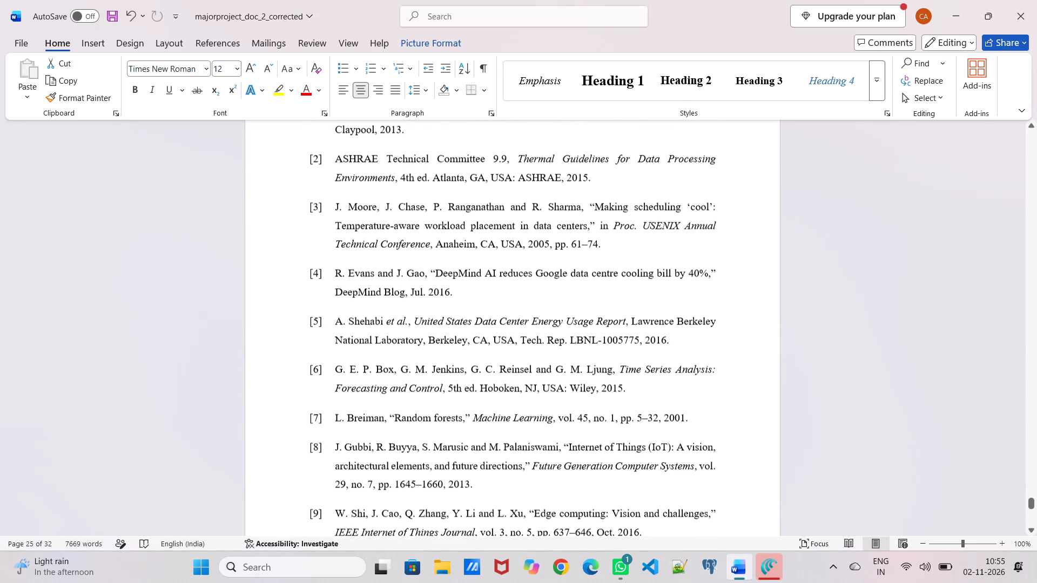
scroll(490, 357, up, 2)
scroll(490, 357, down, 5)
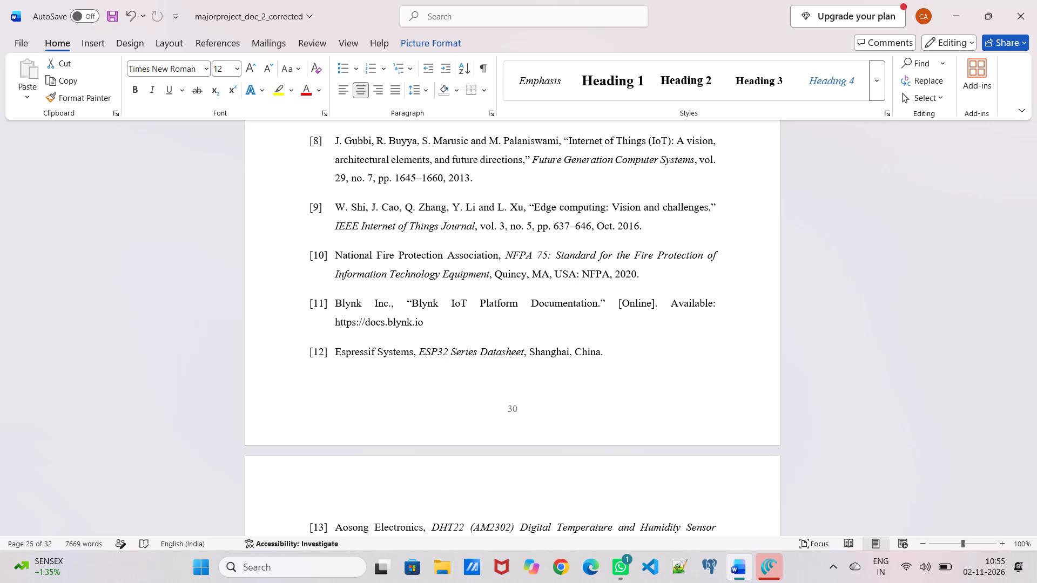
In the Acknowledgement's fourth paragraph, insert the guide's name with "Assistant Professor, (Project Guide) and" before the project coordinator's name.
scroll(490, 357, up, 18)
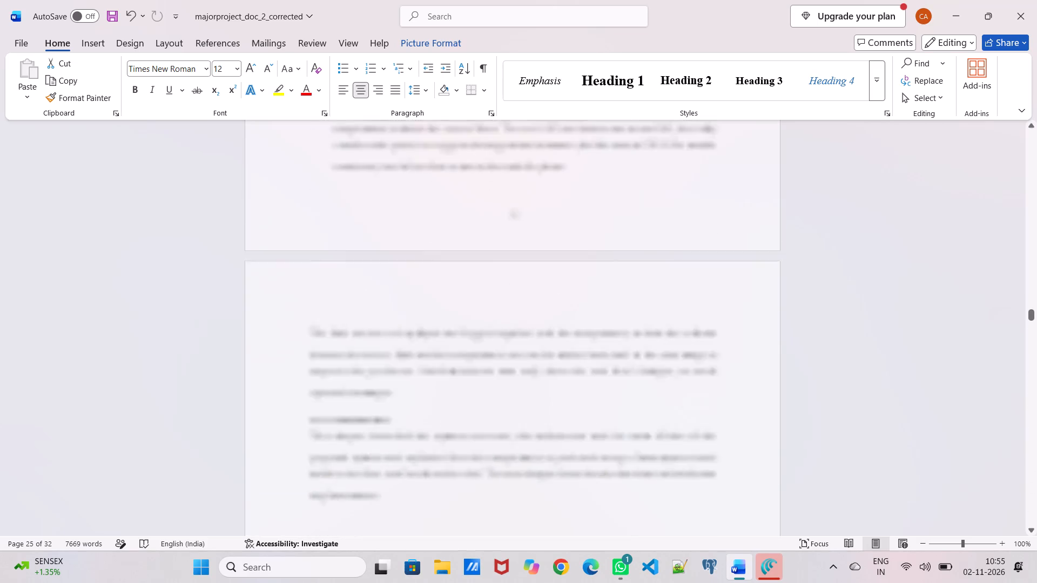
scroll(490, 357, up, 17)
scroll(490, 357, up, 19)
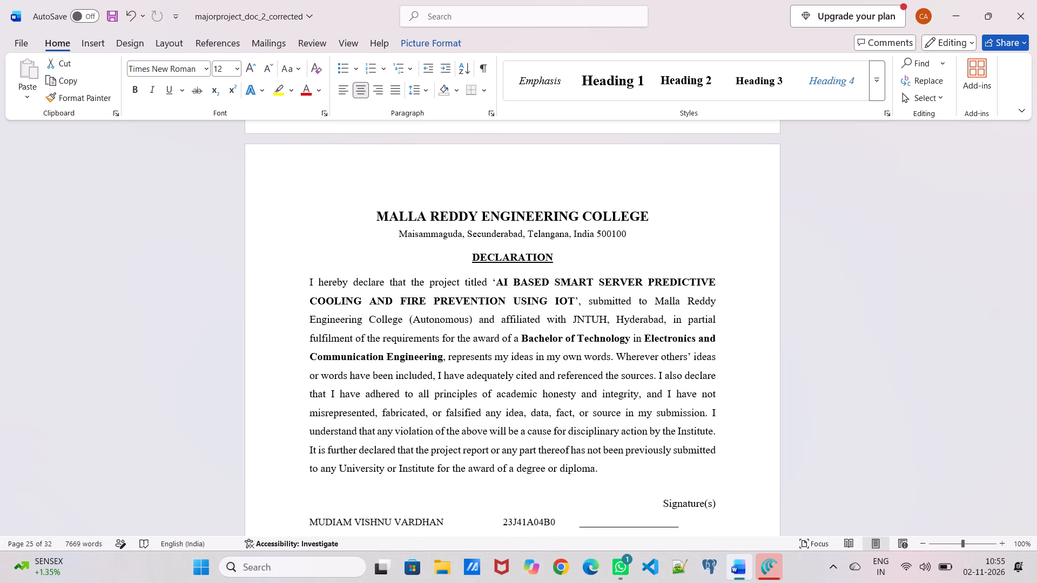
scroll(490, 357, down, 4)
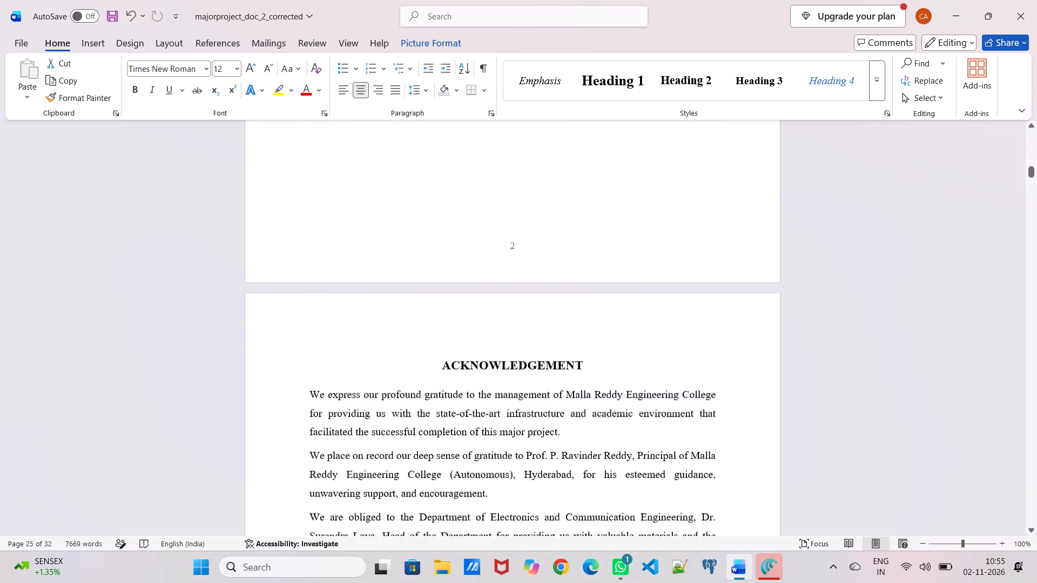
scroll(490, 357, down, 4)
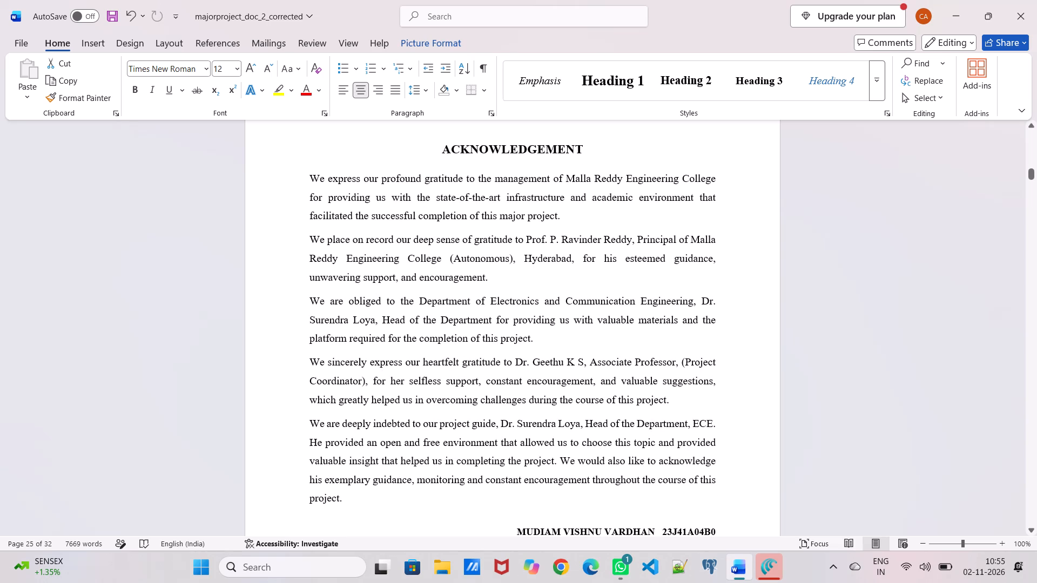
click(515, 360)
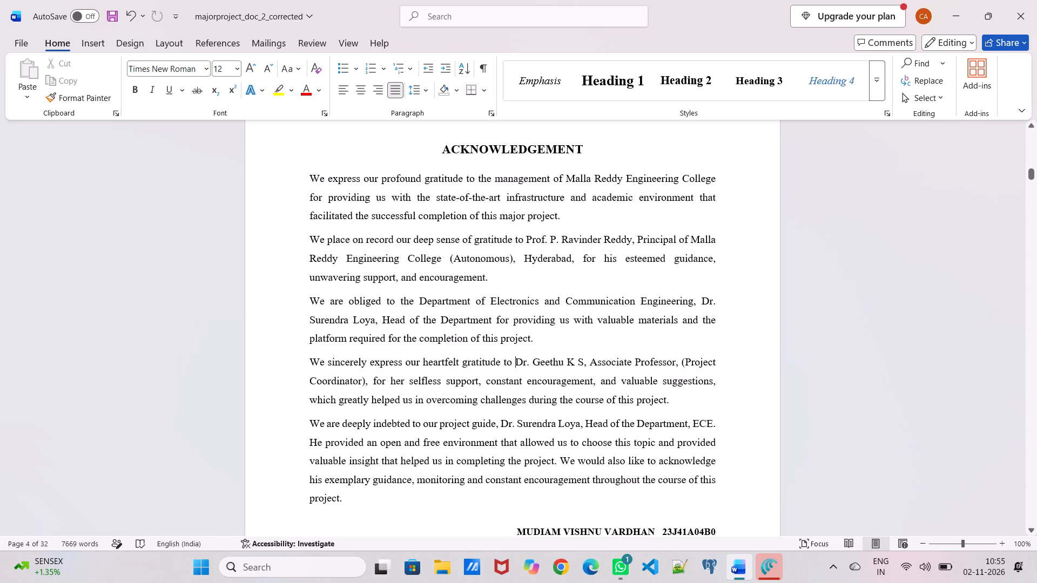
key(d)
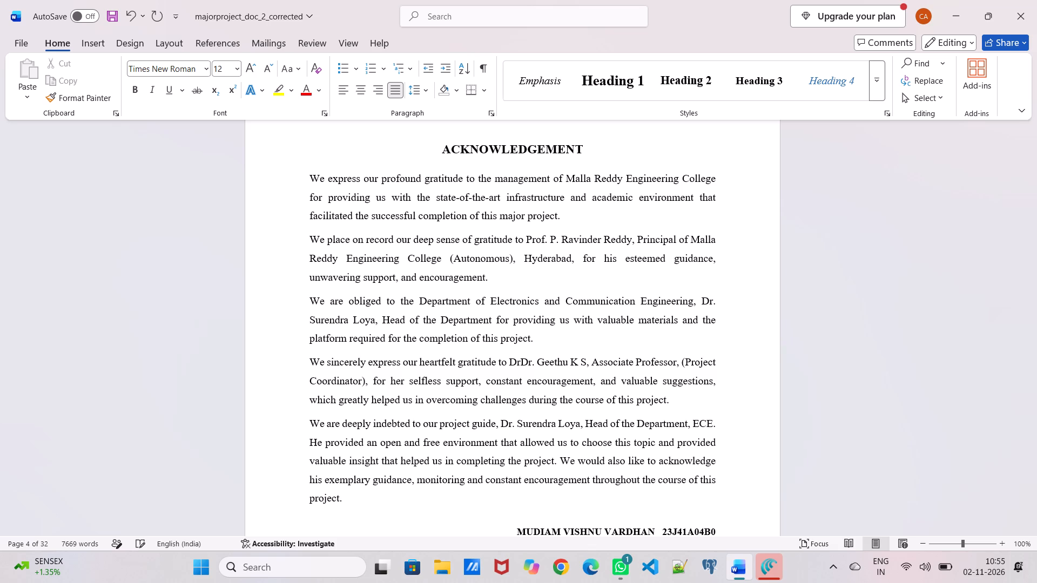
key(space)
text(N)
key(space)
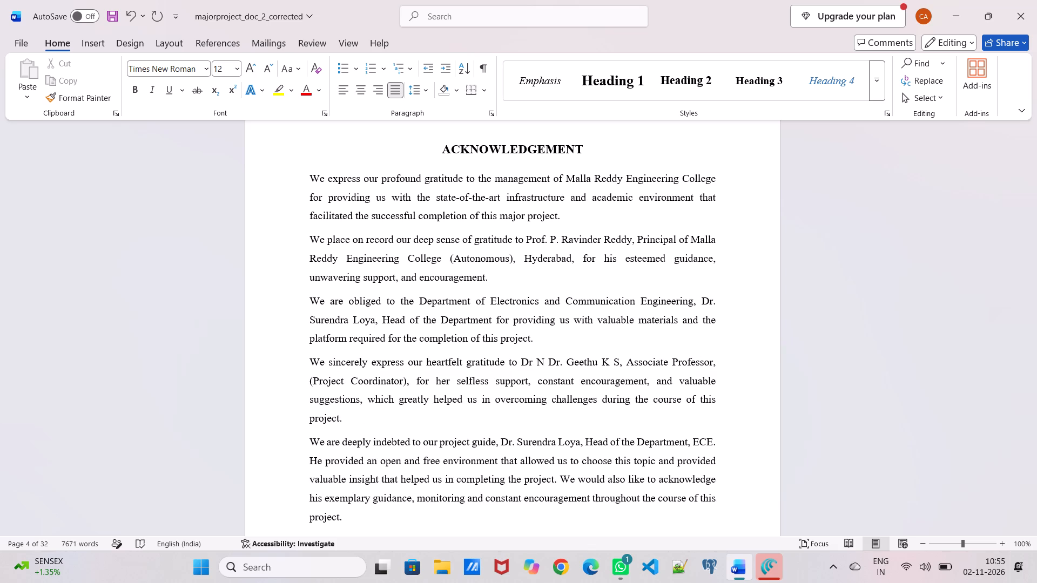
Finish entering the project guide's name in the Acknowledgement's fourth paragraph, followed by "and" before the coordinator's name.
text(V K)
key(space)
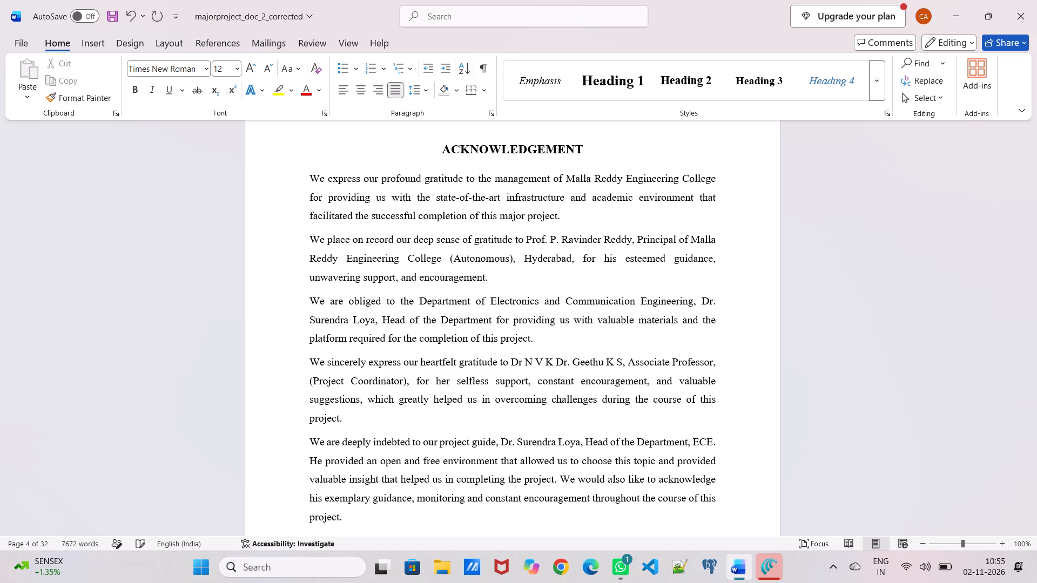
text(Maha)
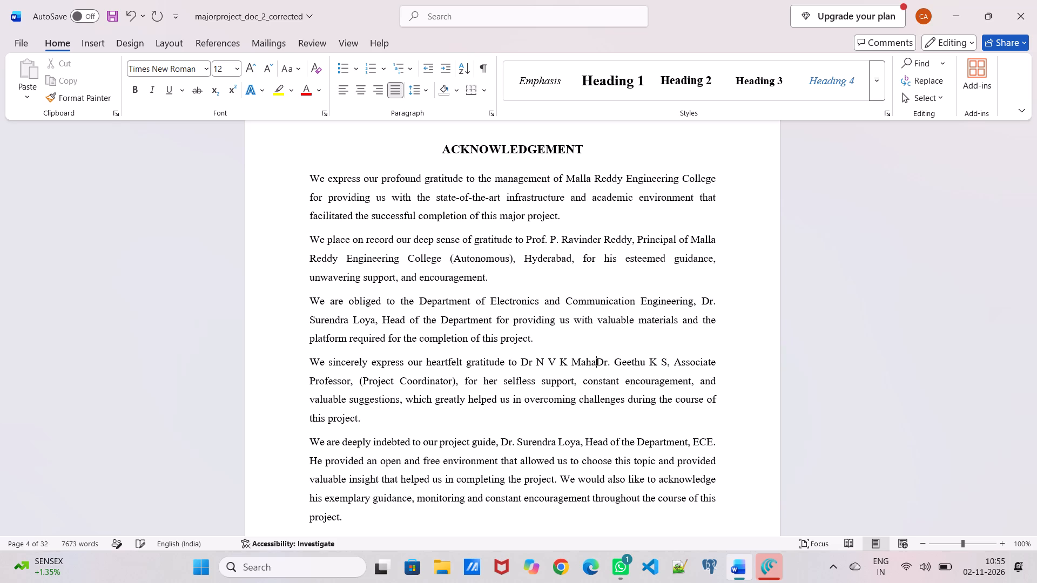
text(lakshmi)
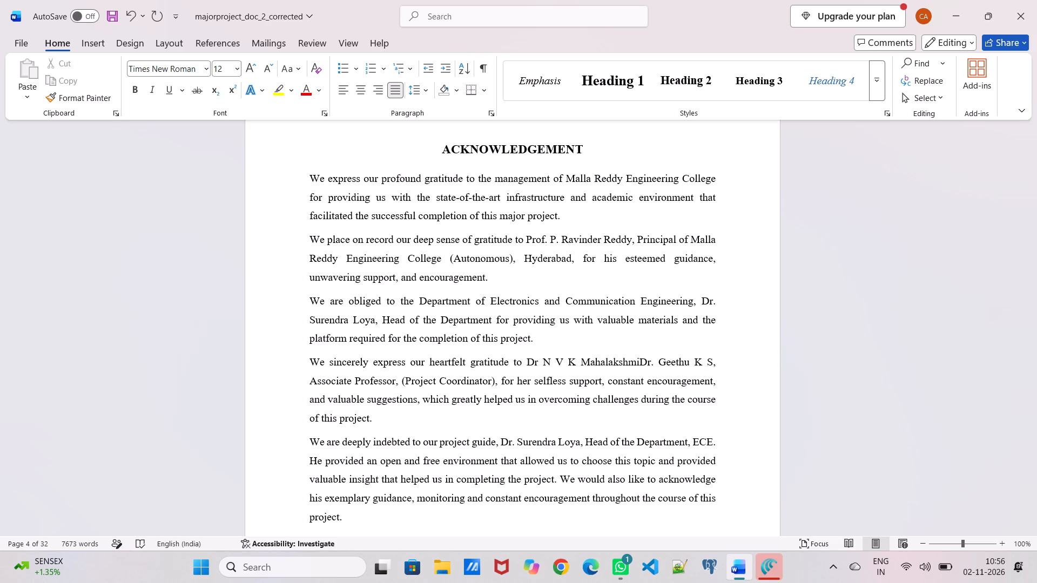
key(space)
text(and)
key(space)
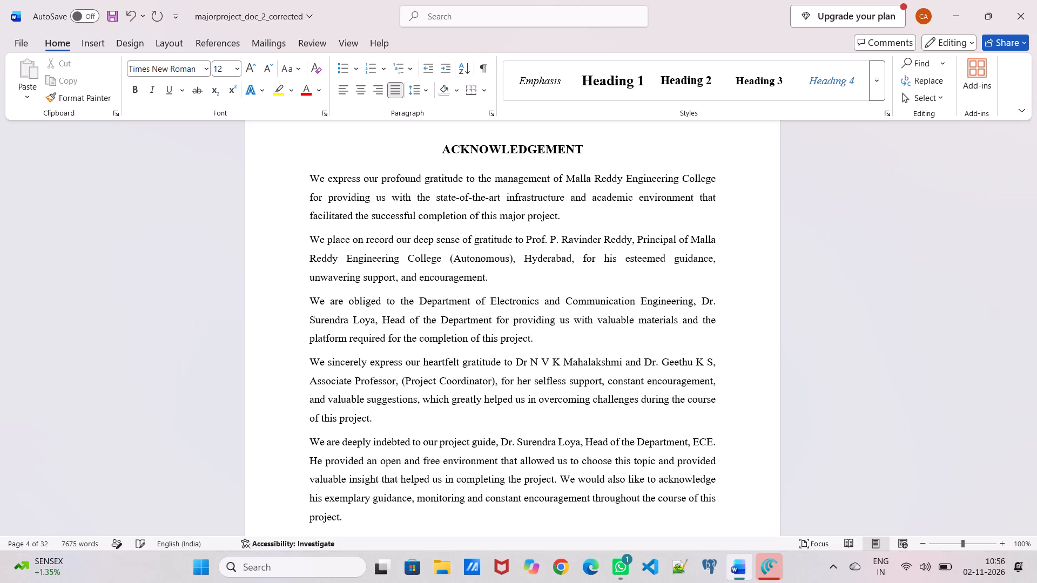
Insert the title "Assistant Professor," between the guide's name and the word "and" in the fourth paragraph.
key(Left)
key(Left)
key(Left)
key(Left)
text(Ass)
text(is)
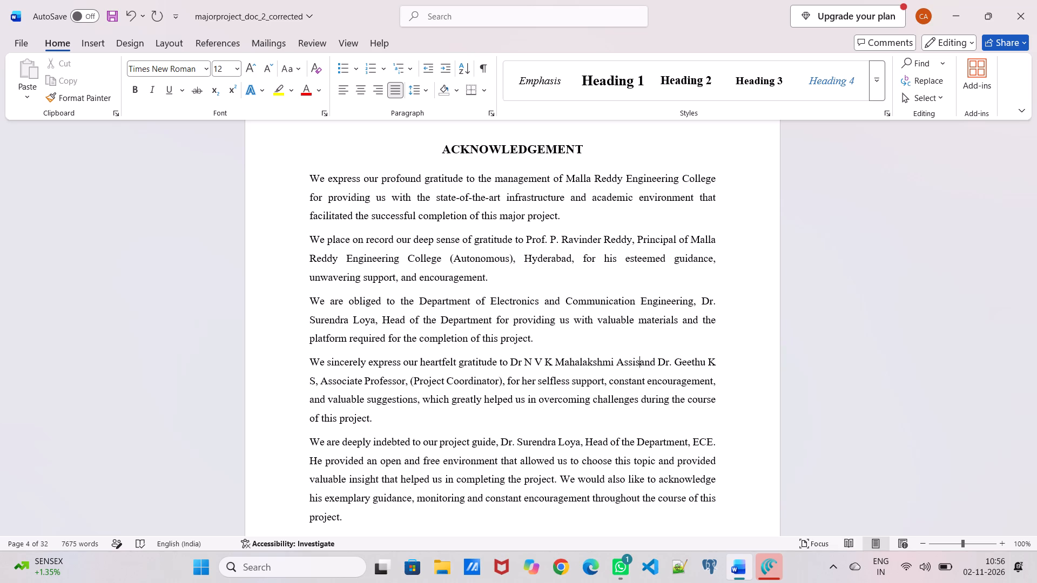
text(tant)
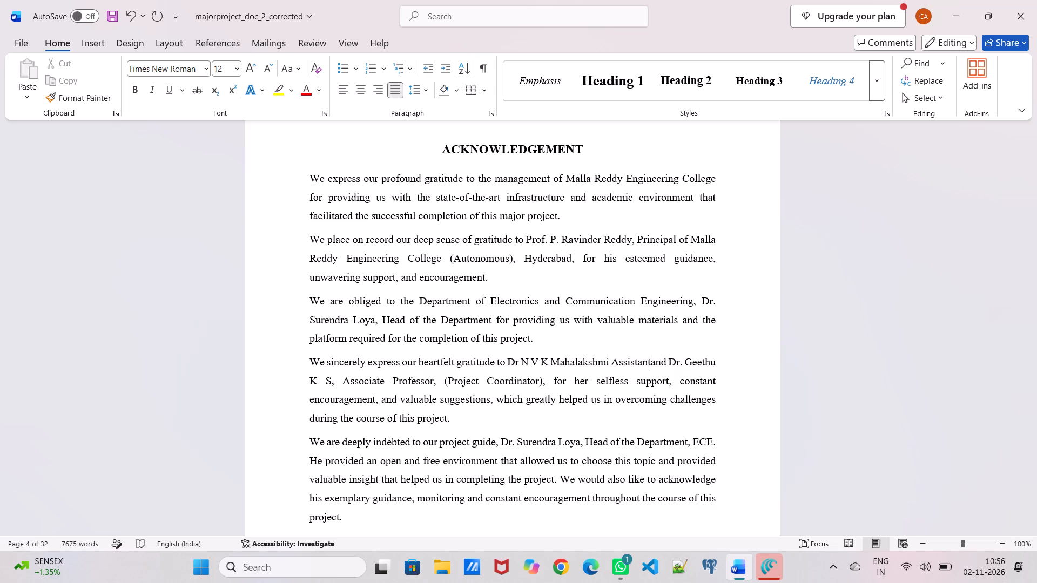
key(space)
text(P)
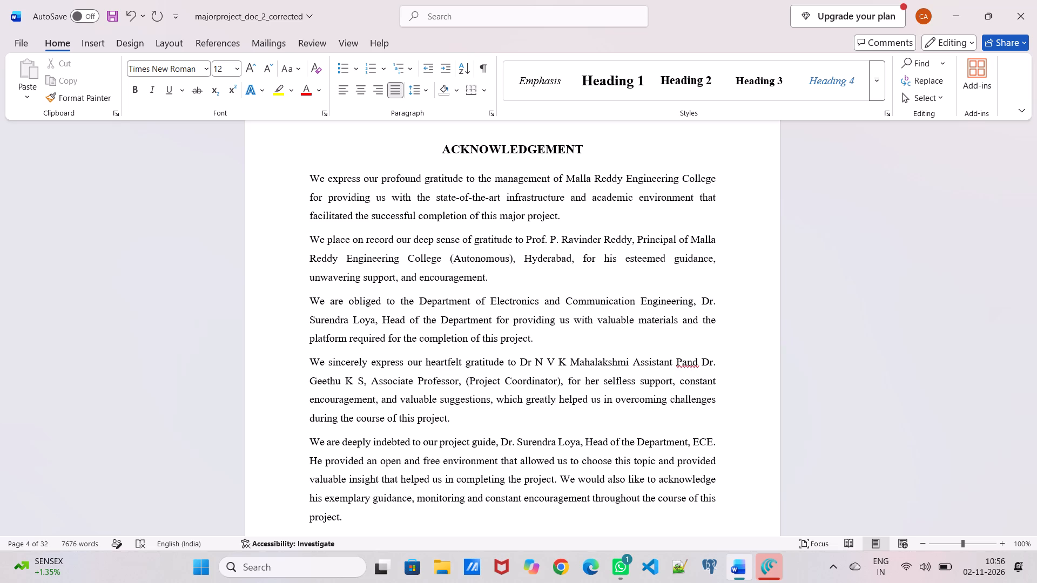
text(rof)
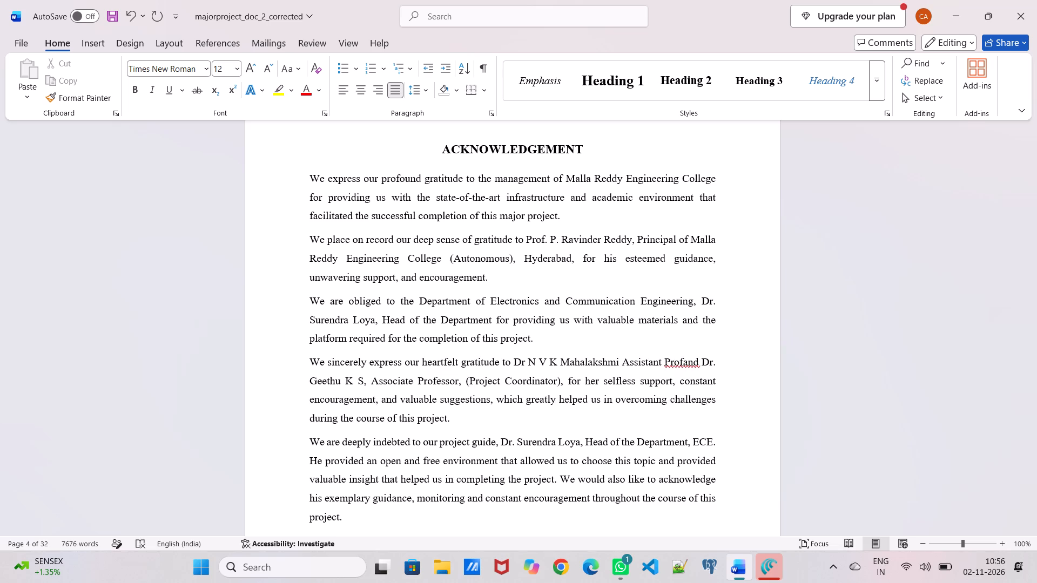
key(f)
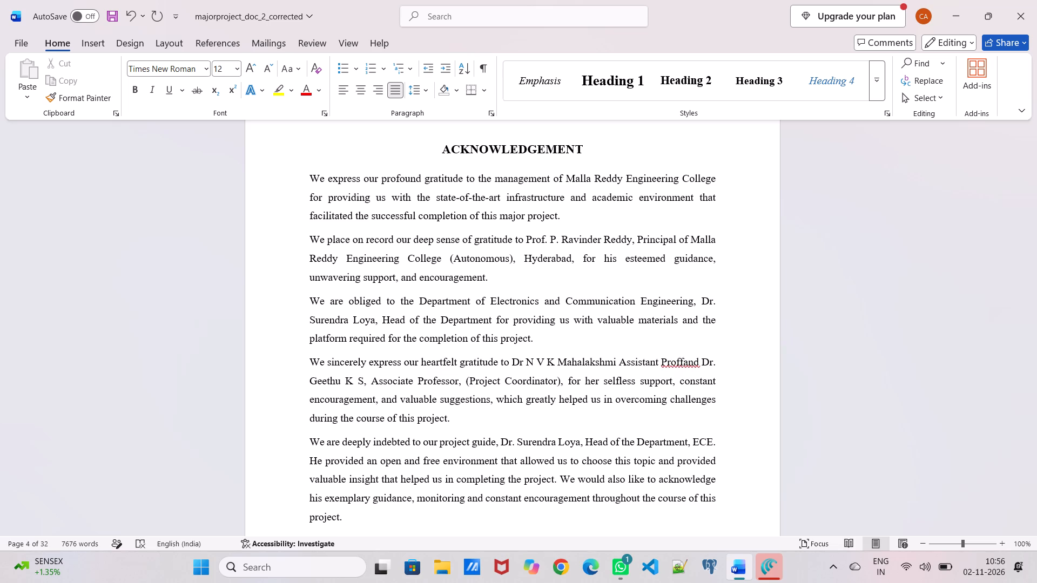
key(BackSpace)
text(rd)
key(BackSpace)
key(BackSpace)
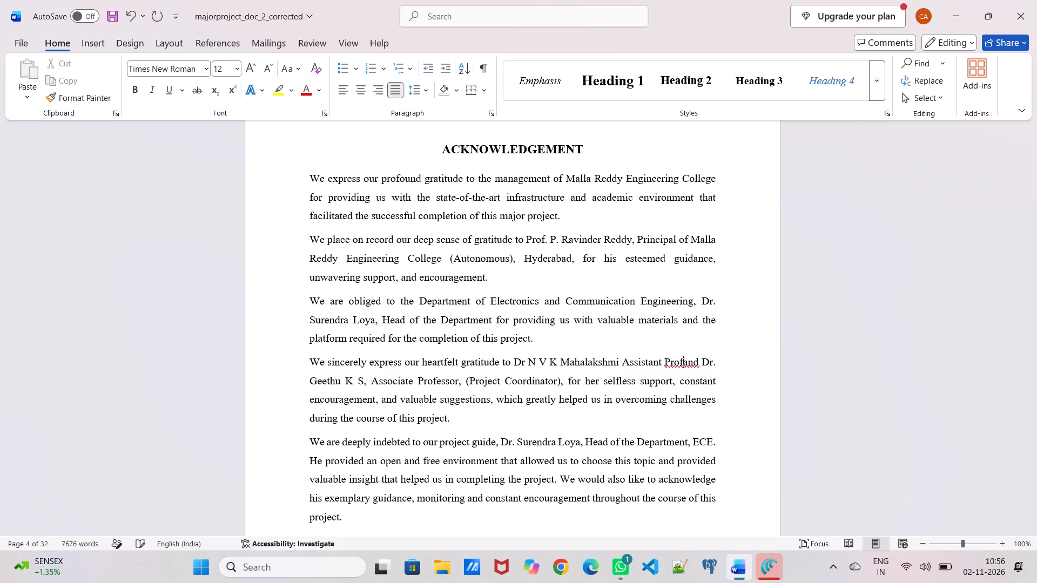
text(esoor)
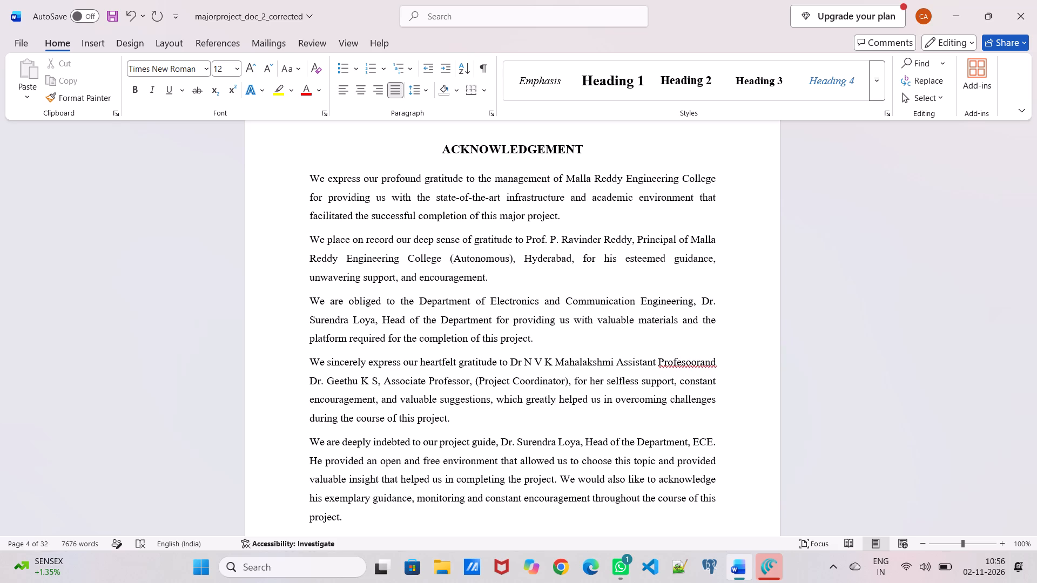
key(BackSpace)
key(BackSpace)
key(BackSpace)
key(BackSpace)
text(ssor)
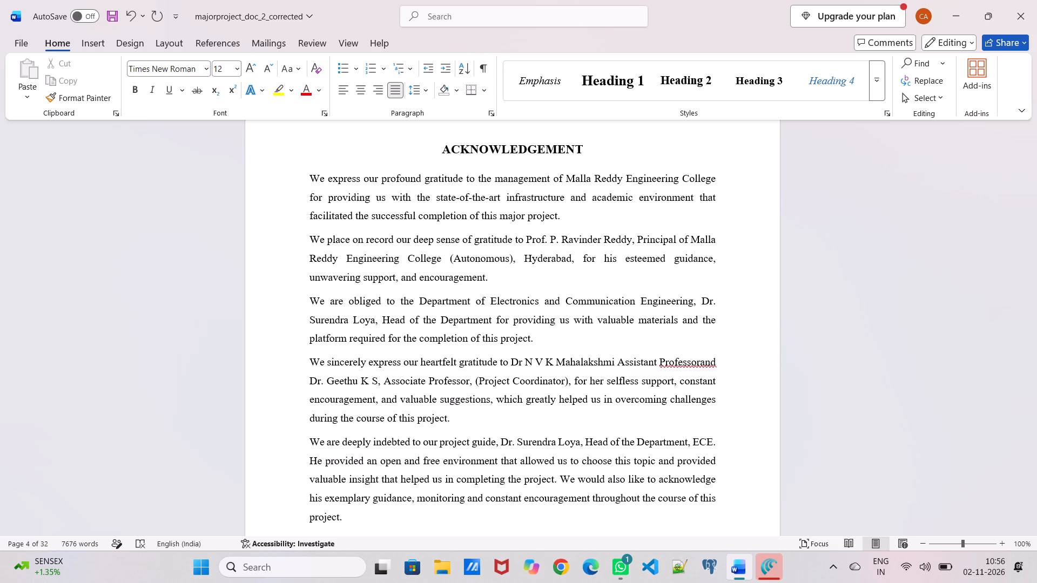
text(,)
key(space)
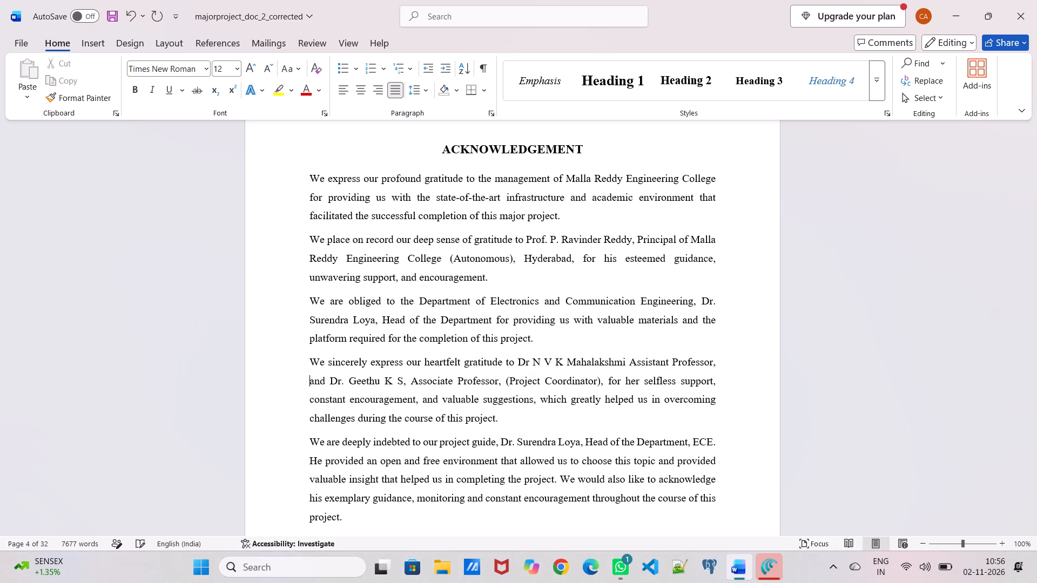
Add the role "(Guide)" after "Assistant Professor," and before "and" in the fourth paragraph.
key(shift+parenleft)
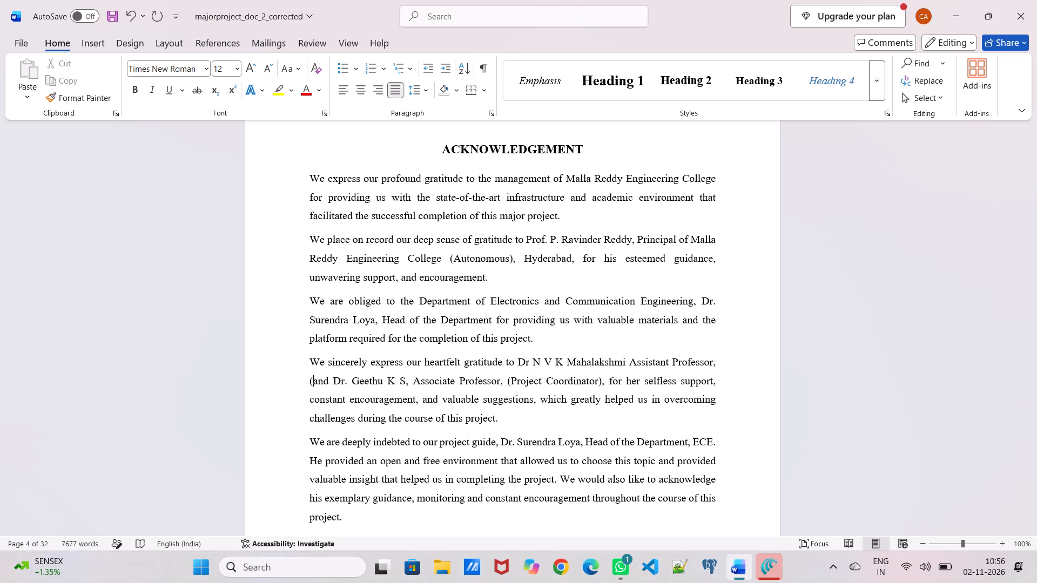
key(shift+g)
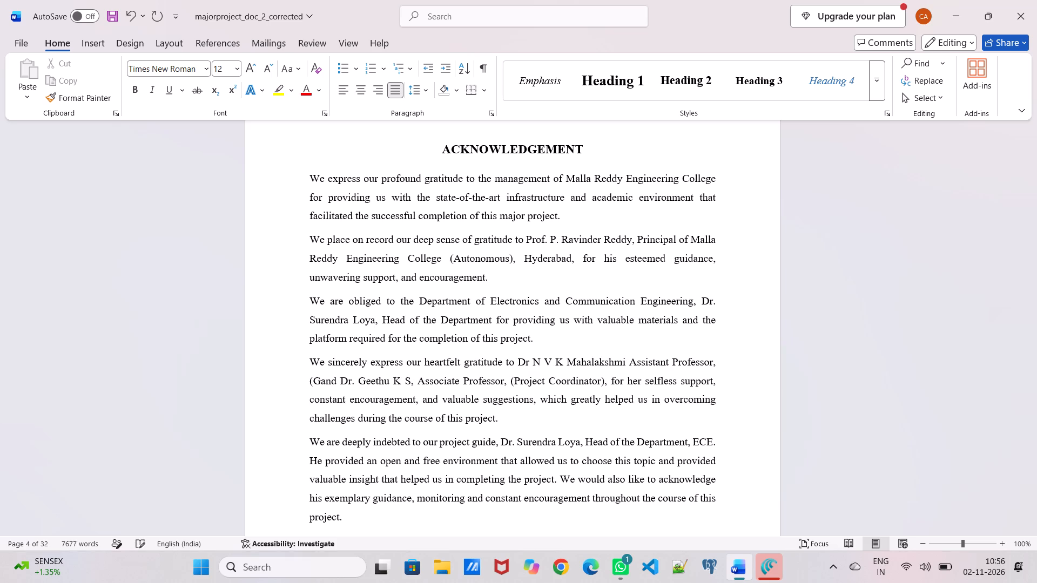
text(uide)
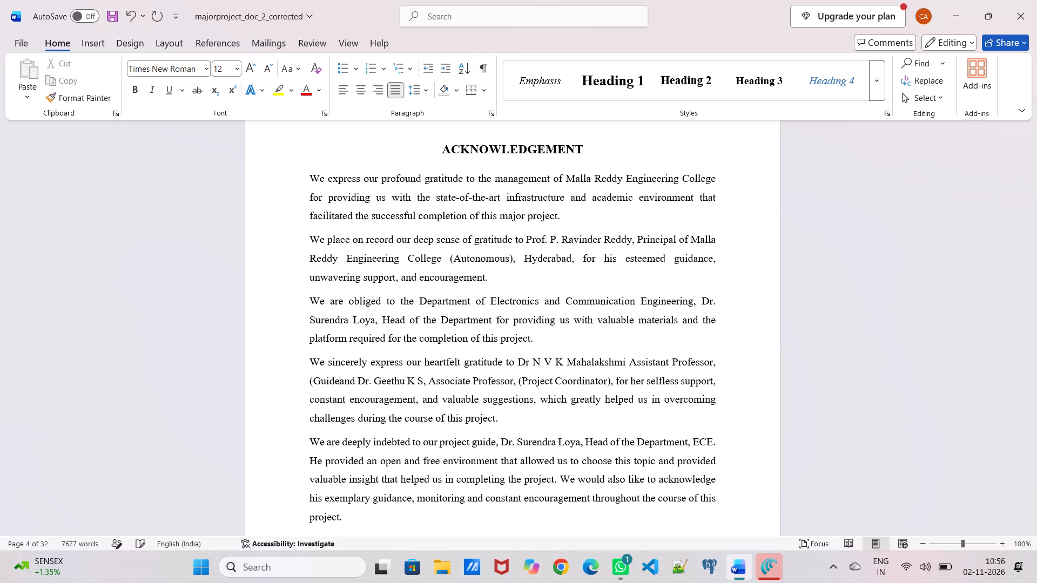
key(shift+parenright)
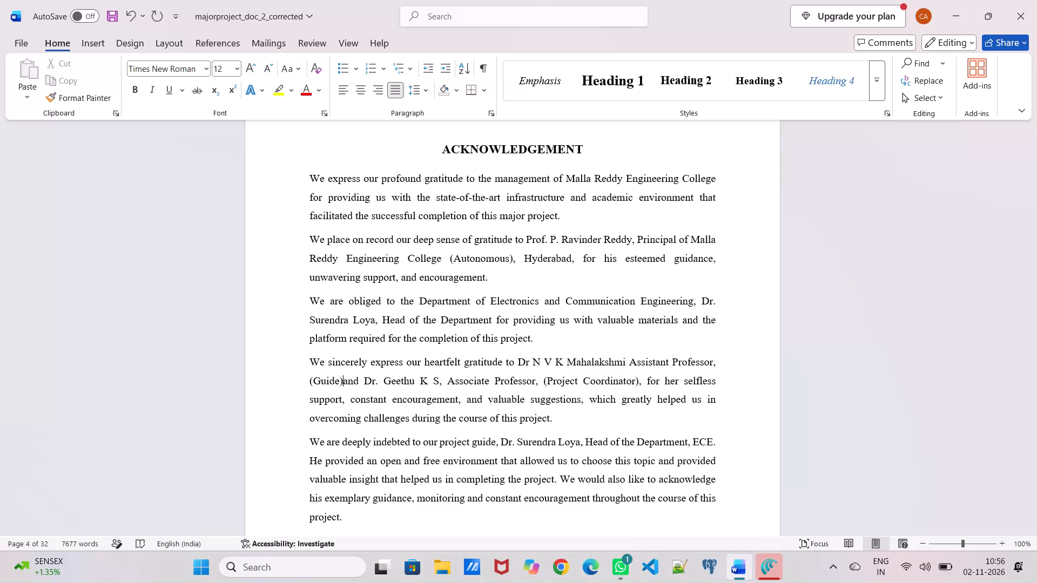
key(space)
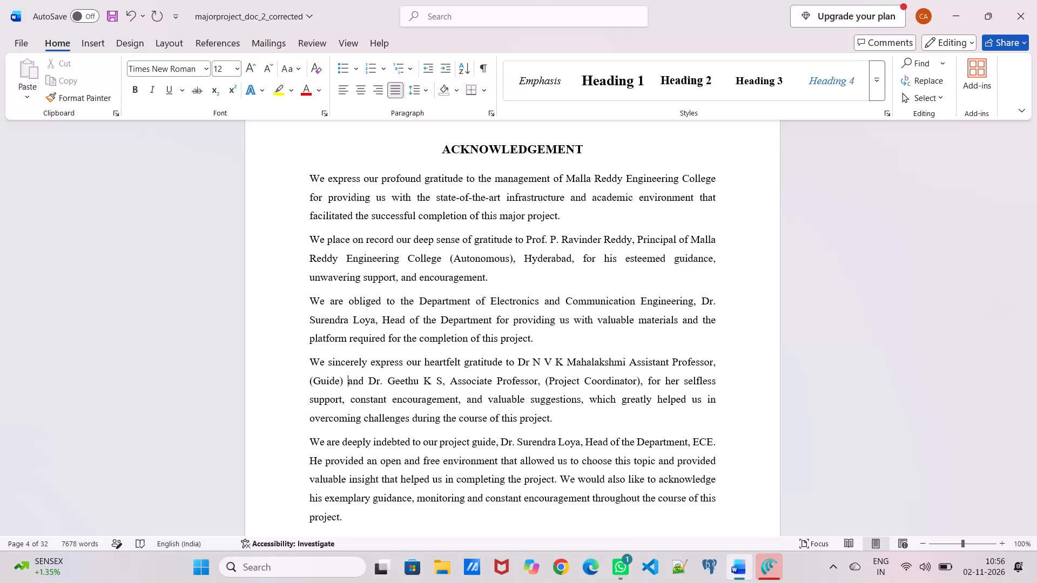
Insert "Project" before "Guide" inside the parentheses so the role reads "(Project Guide)".
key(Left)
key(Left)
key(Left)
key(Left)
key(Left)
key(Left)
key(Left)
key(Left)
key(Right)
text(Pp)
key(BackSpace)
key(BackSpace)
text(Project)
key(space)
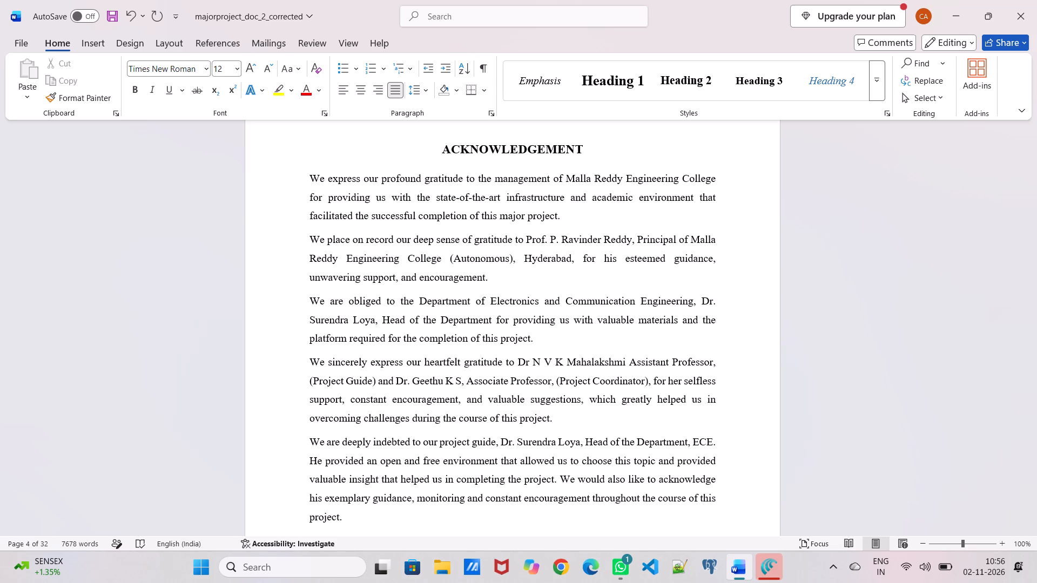
Edit the pronoun before "selfless support" in the Acknowledgement's fourth paragraph.
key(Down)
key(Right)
Change "her" to "their" before "selfless support" in the Acknowledgement's fourth paragraph.
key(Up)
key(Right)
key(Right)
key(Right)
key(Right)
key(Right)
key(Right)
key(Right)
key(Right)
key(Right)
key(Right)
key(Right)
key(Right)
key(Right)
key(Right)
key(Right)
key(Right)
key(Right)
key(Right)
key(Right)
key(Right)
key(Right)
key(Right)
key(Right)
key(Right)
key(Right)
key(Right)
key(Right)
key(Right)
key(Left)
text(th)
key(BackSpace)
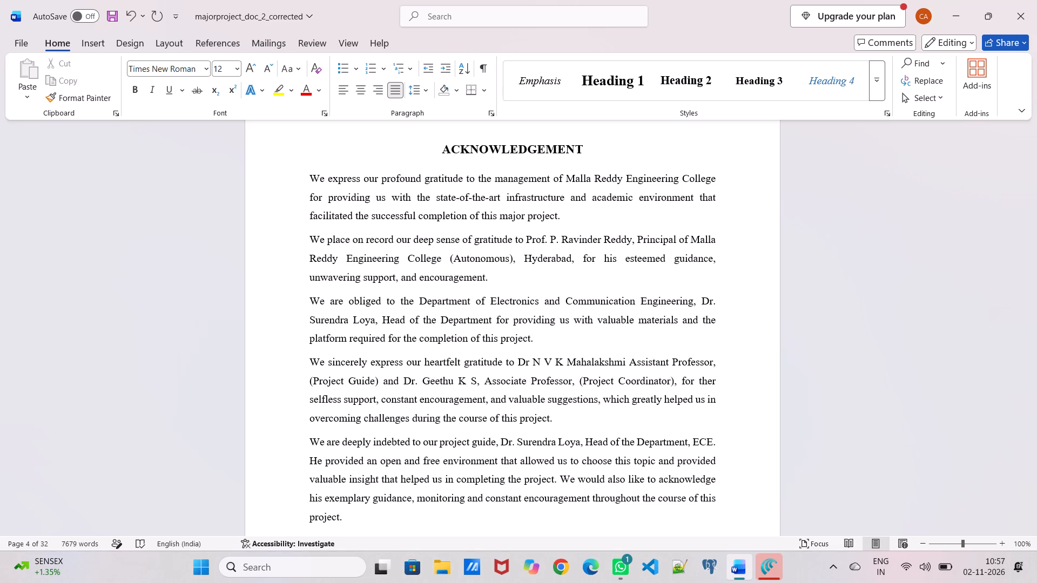
key(Right)
key(Right)
key(i)
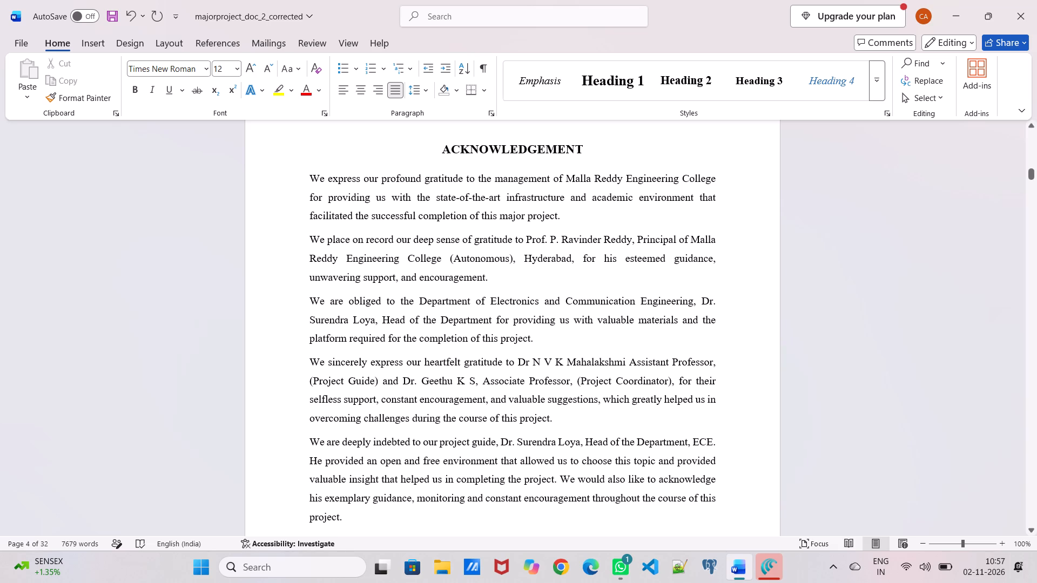
Add the missing period after "Dr" before the project guide's name in the Acknowledgement's fourth paragraph and save the document.
click(528, 360)
key(period)
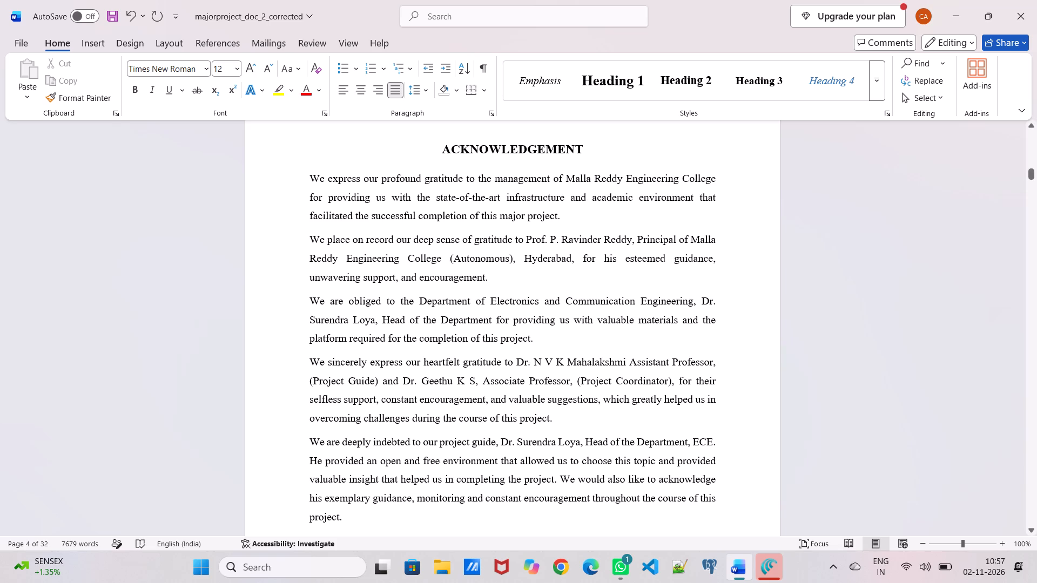
scroll(628, 379, up, 10)
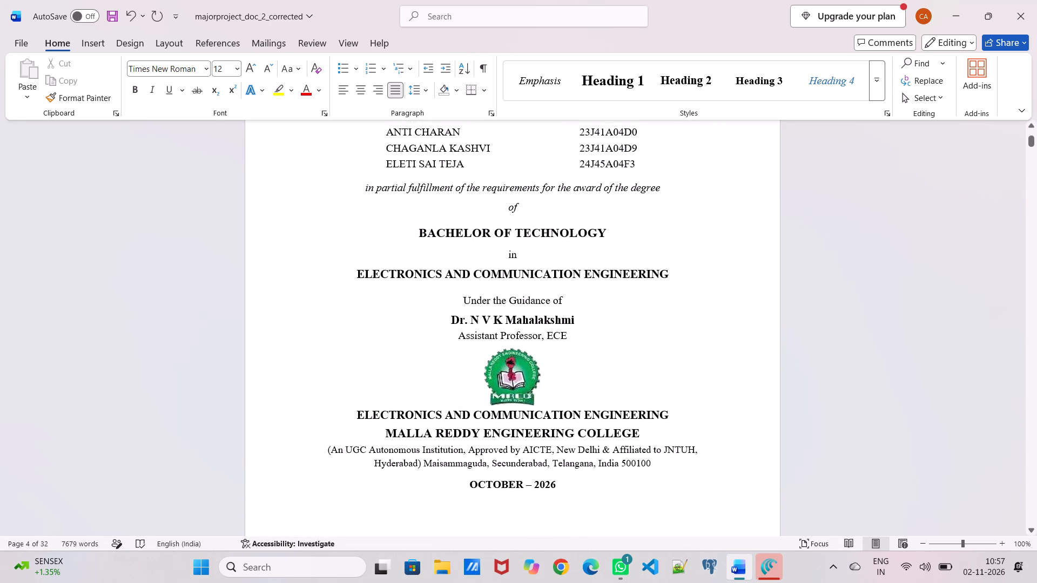
scroll(628, 379, down, 5)
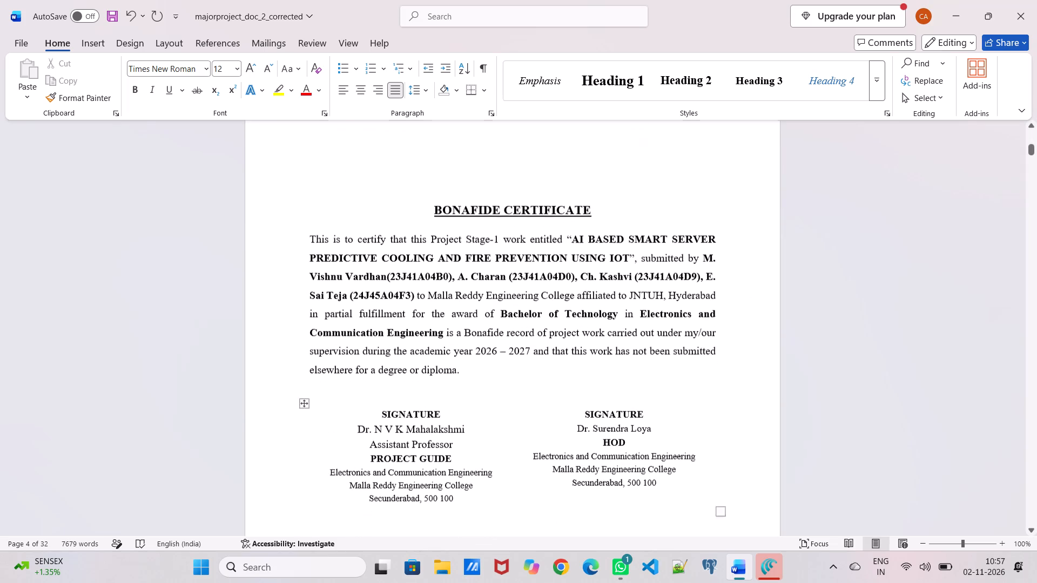
scroll(628, 379, down, 1)
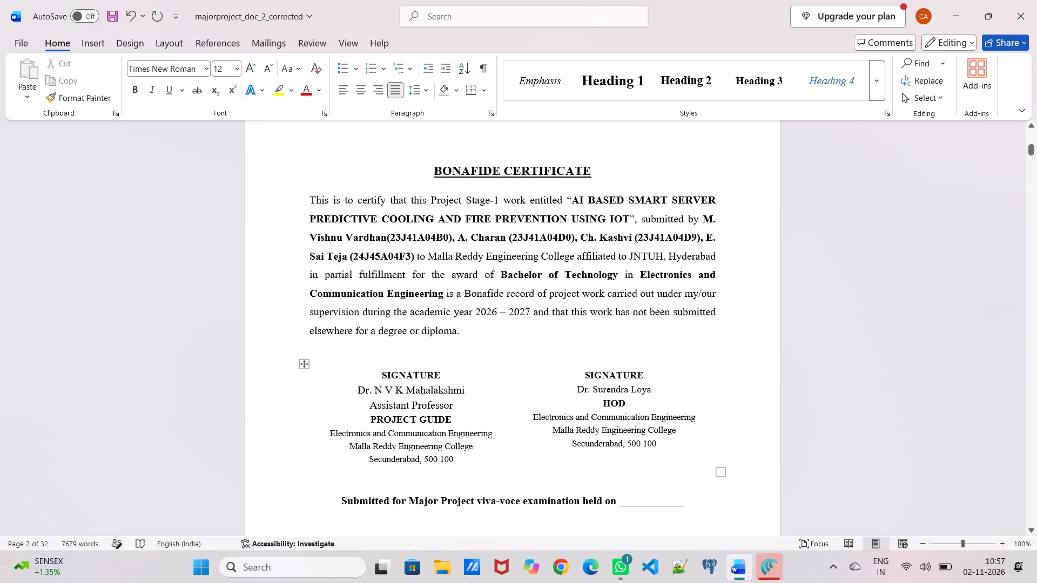
scroll(628, 379, down, 7)
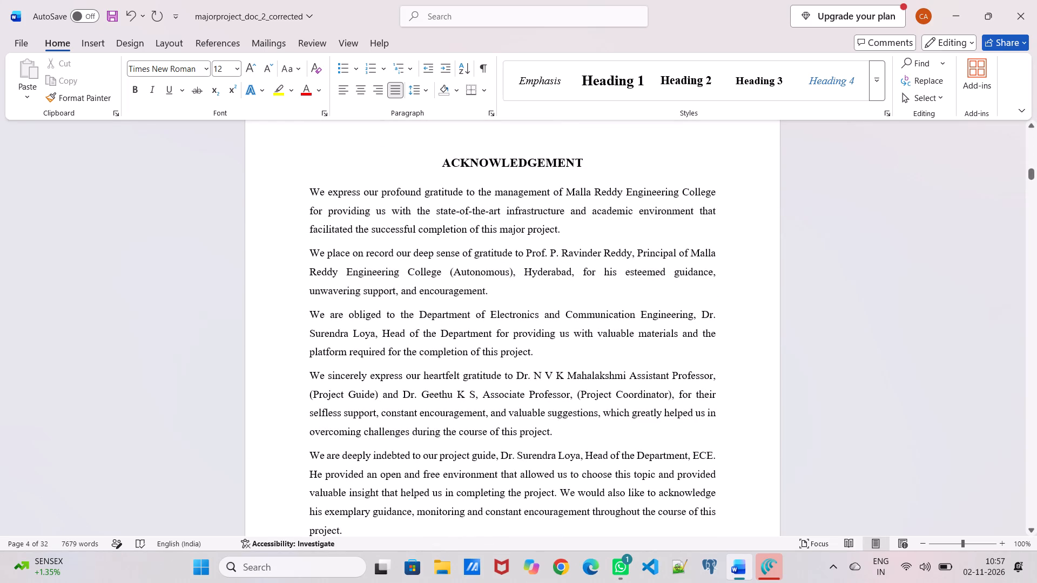
scroll(628, 379, down, 1)
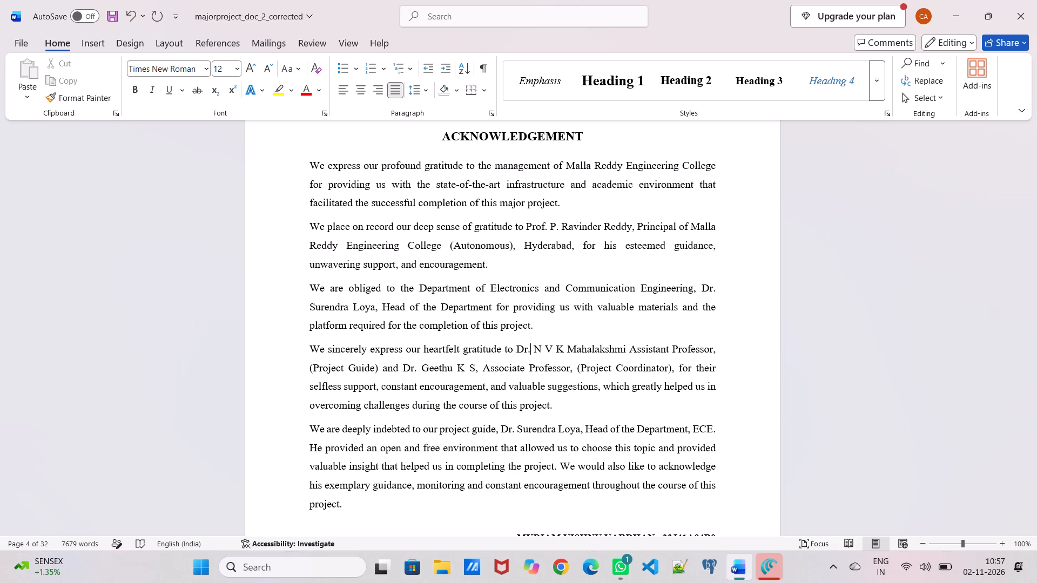
key(ctrl+s)
key(ctrl+s)
Apply list numbering to the least-squares slope equation for b in section 2.3 WORKING PRINCIPLE.
scroll(561, 350, down, 6)
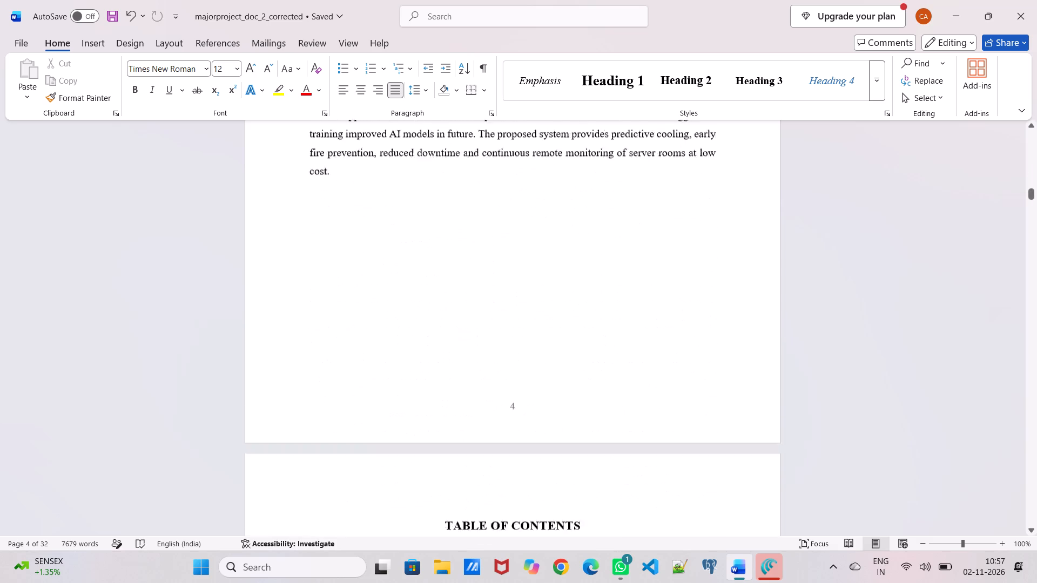
scroll(561, 350, down, 4)
scroll(561, 350, up, 1)
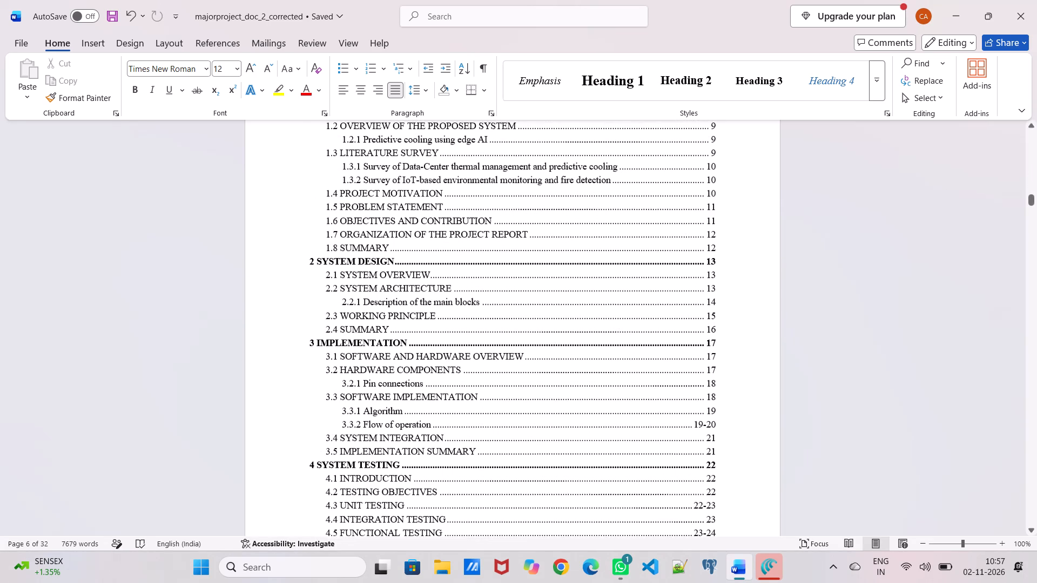
scroll(561, 350, up, 1)
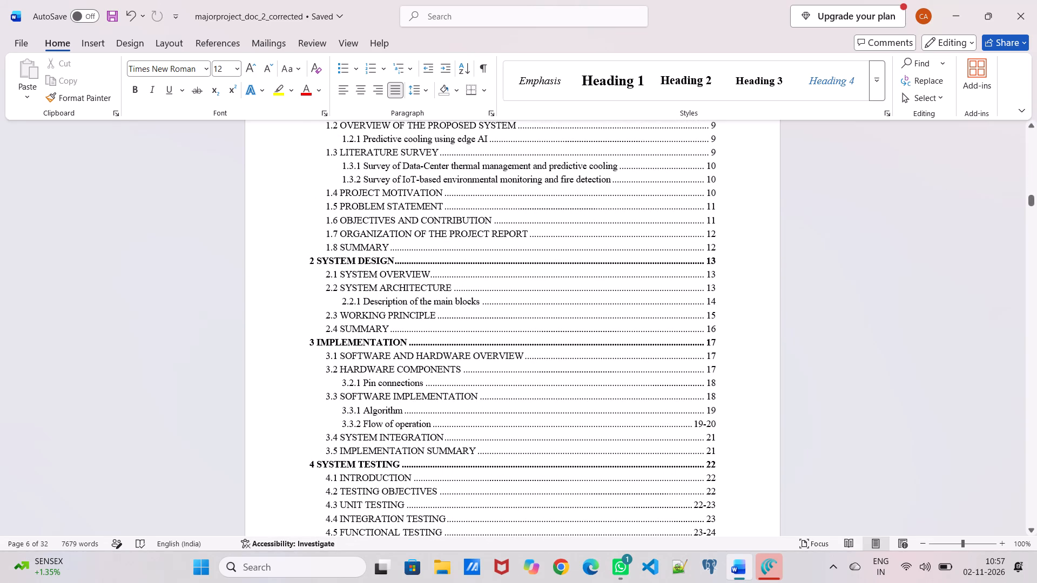
scroll(561, 350, down, 5)
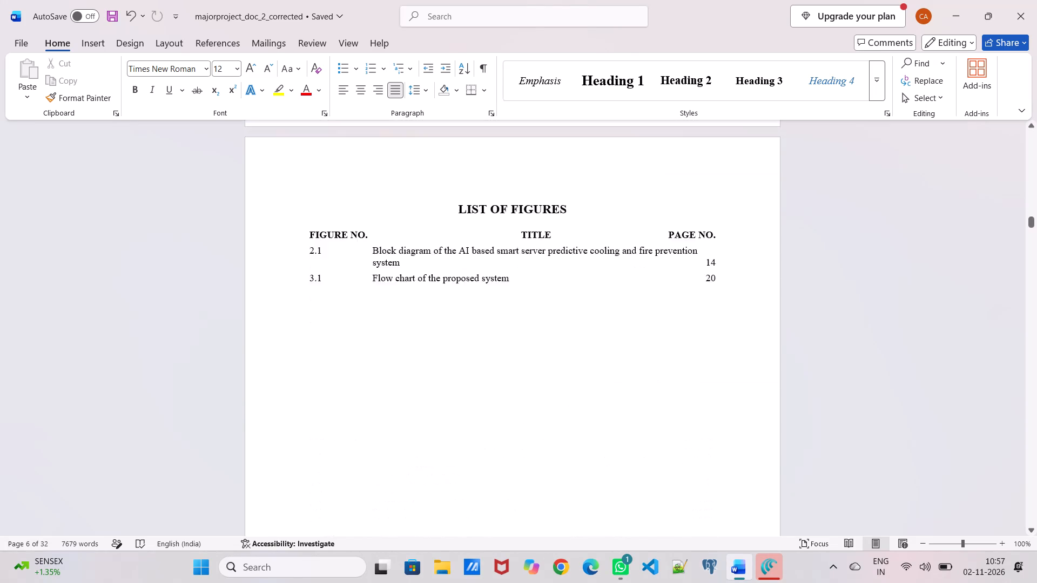
scroll(561, 350, down, 7)
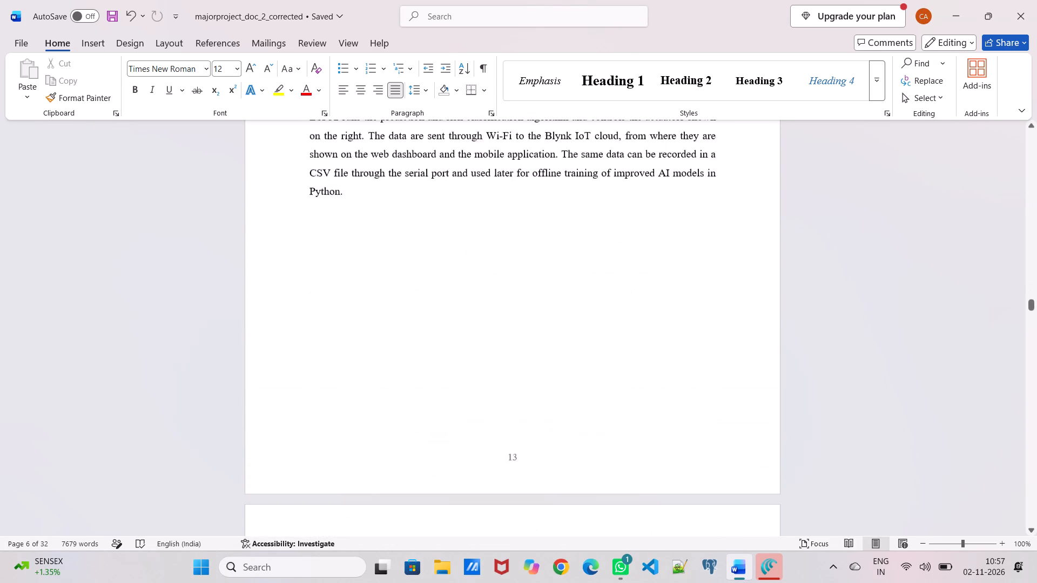
scroll(561, 350, down, 8)
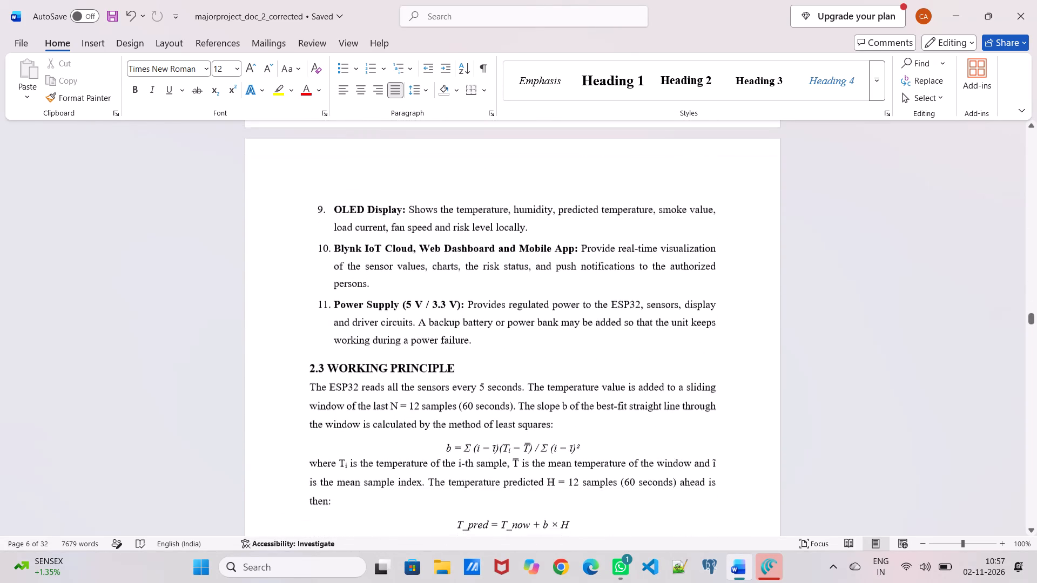
scroll(561, 350, down, 1)
scroll(561, 350, up, 1)
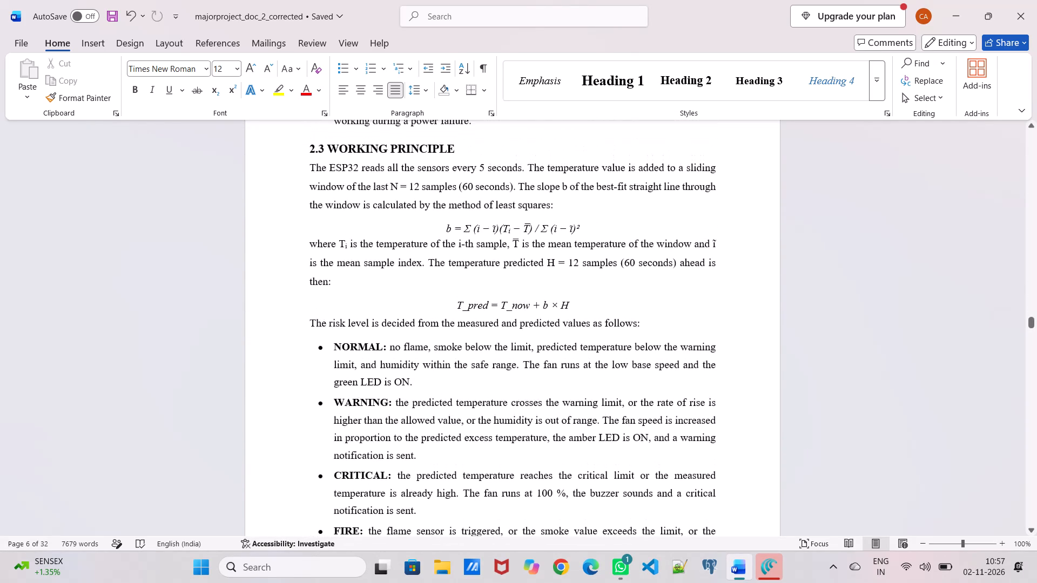
drag(591, 232, 456, 234)
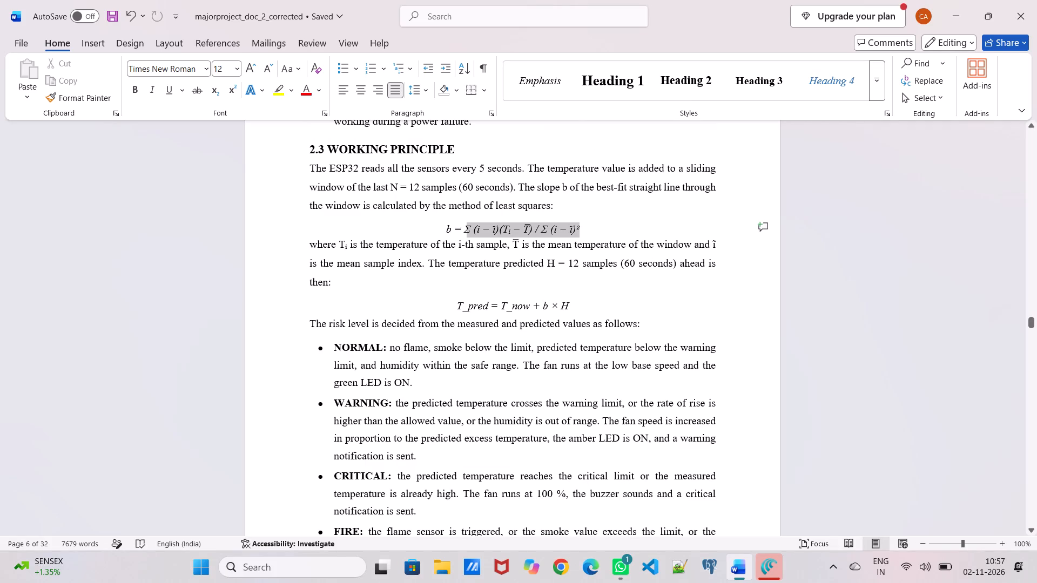
drag(456, 234, 446, 232)
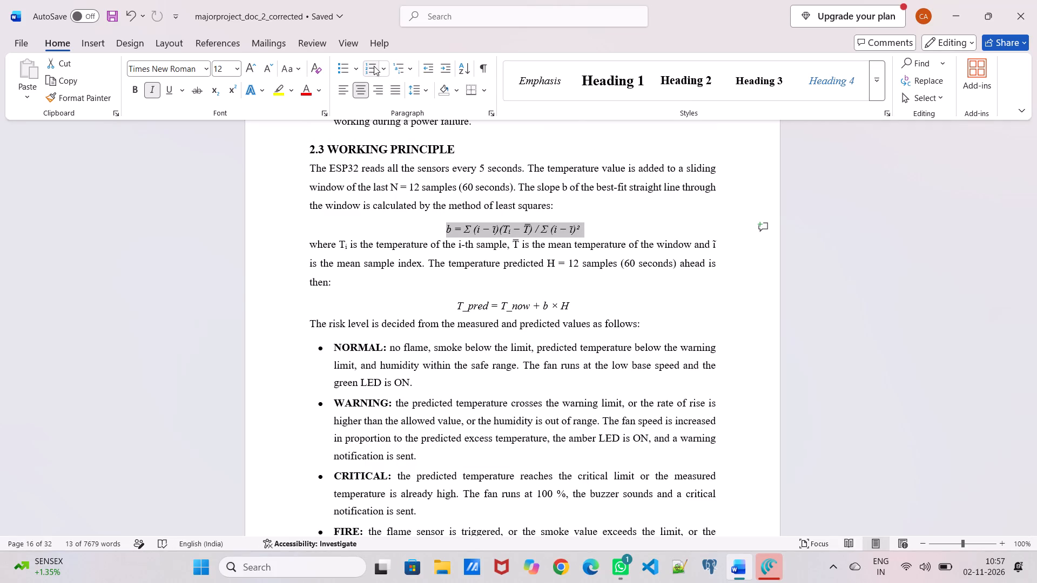
click(367, 66)
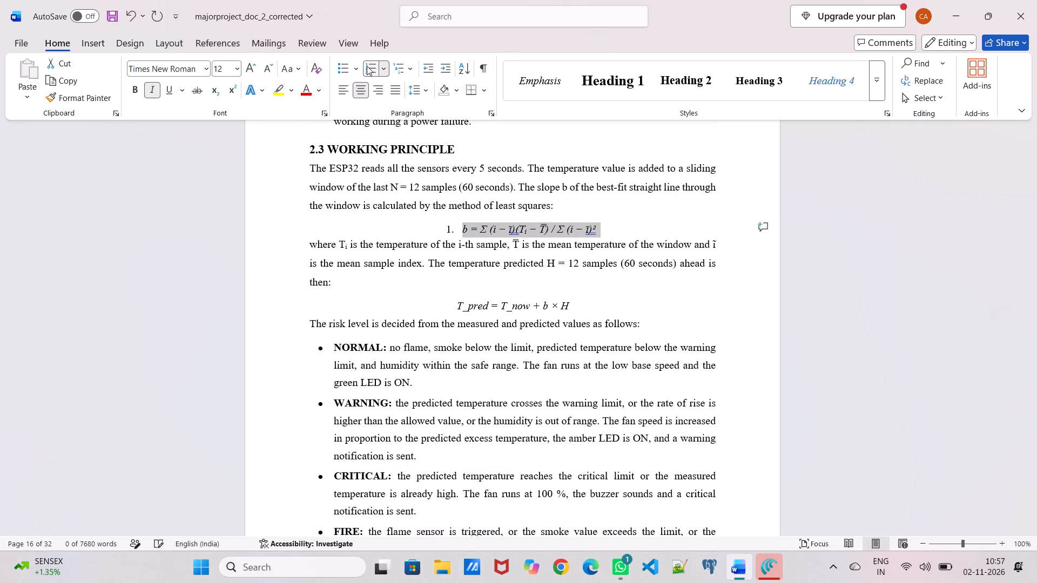
Apply list numbering to the T_pred equation in section 2.3, continuing as number 2.
click(581, 302)
drag(581, 302, 472, 313)
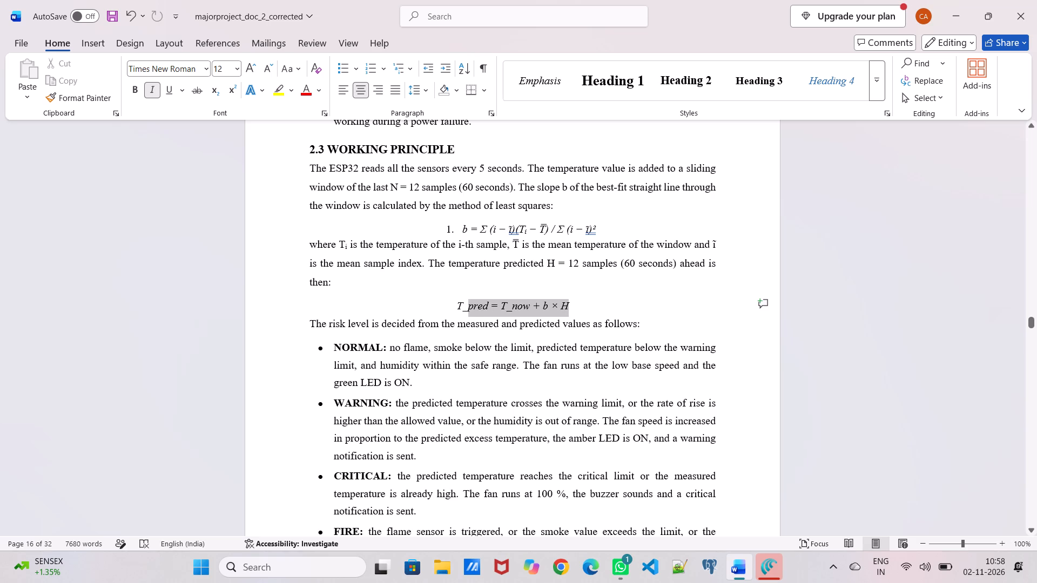
drag(472, 313, 459, 312)
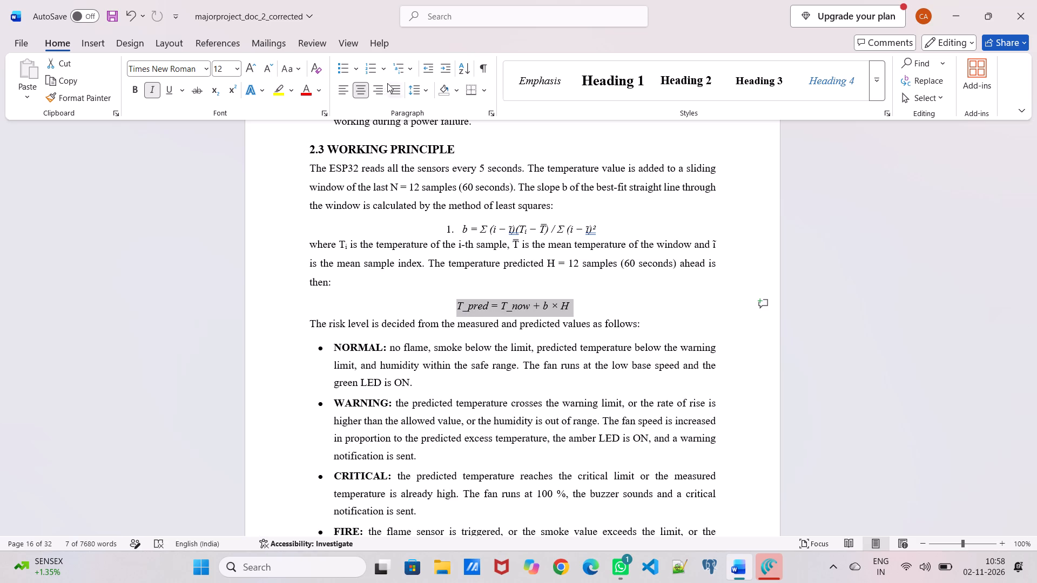
click(372, 67)
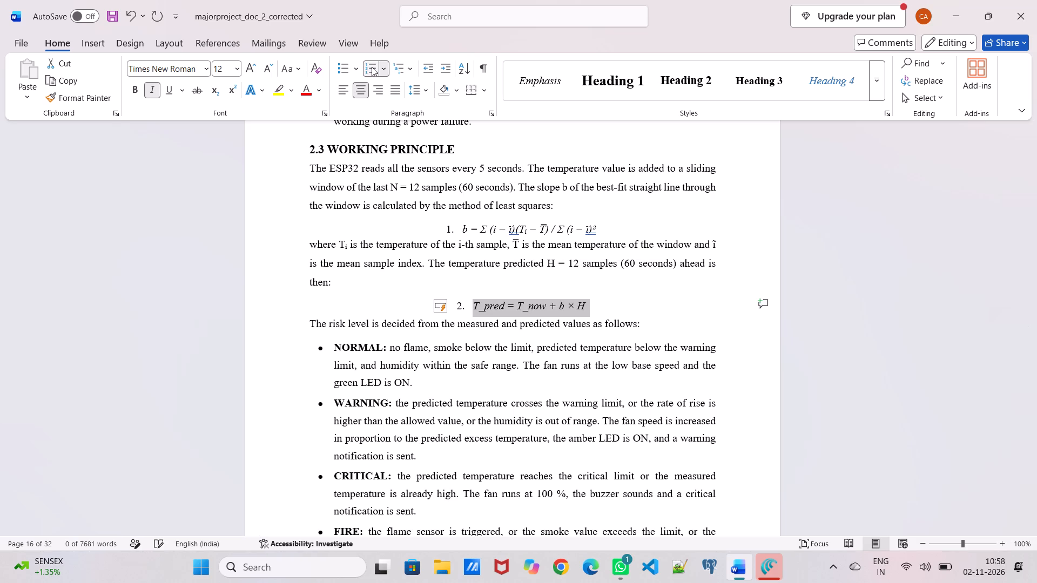
click(668, 290)
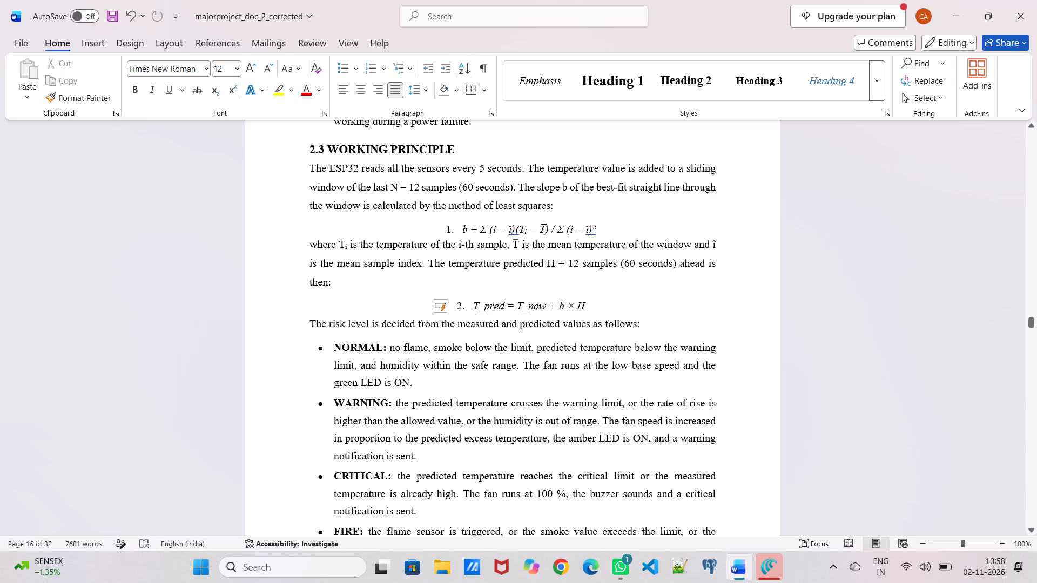
click(746, 415)
click(761, 274)
click(679, 228)
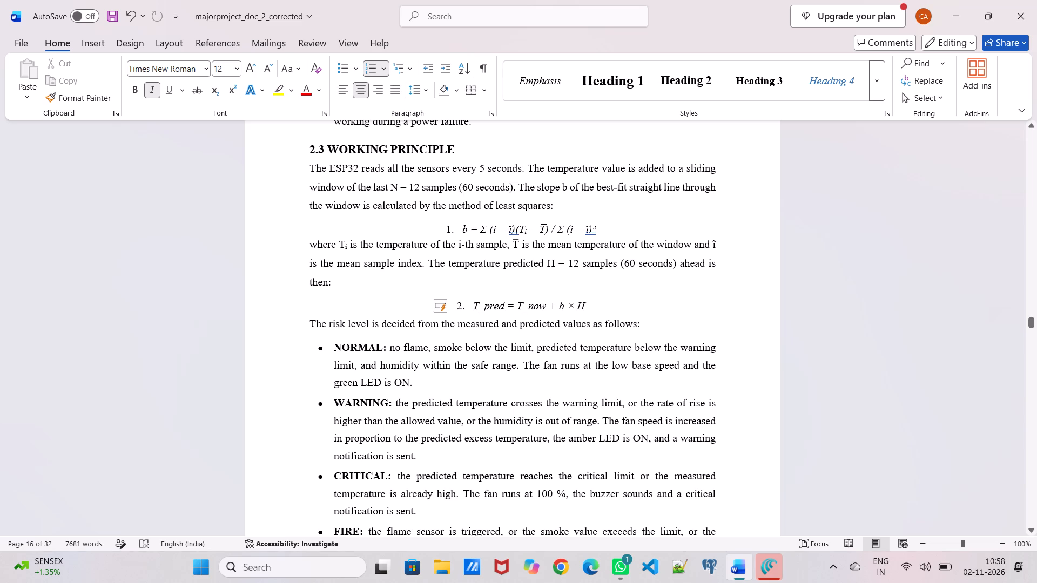
click(629, 309)
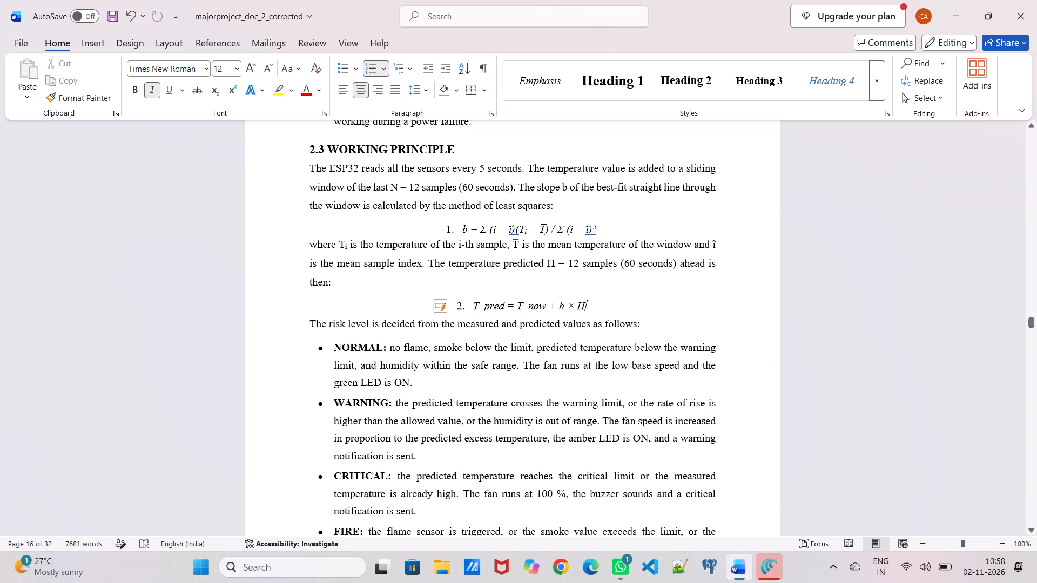
double_click(844, 514)
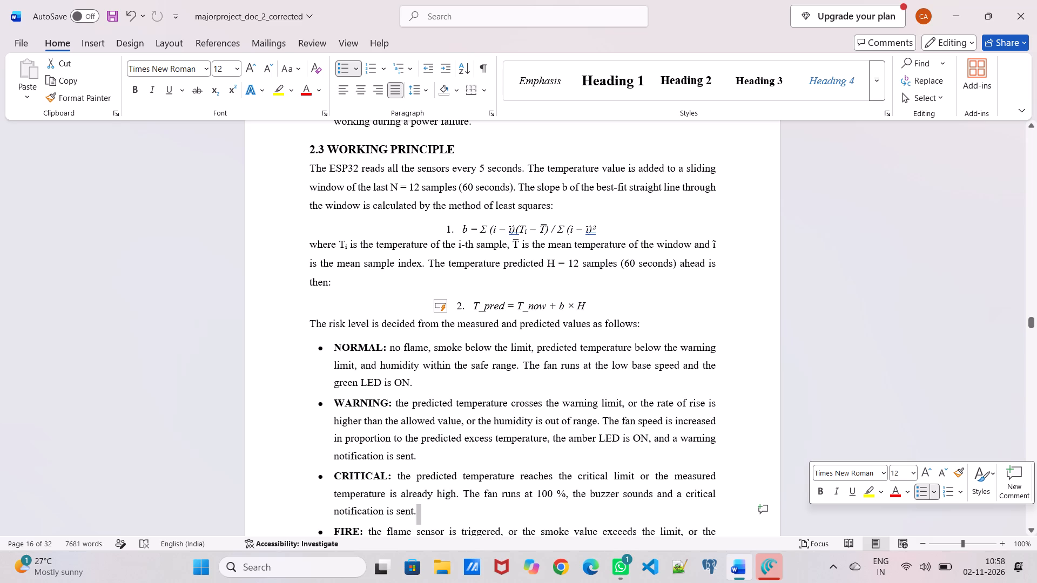
Append the equation label "-------- (2)" with italics off after the T_pred equation.
click(590, 311)
key(space)
key(space)
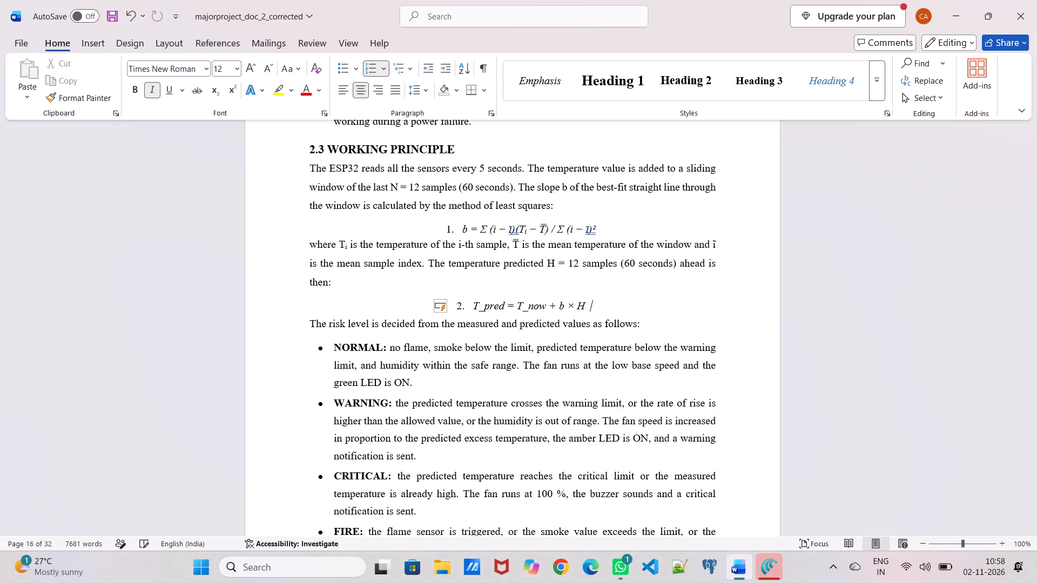
click(149, 96)
text(--------)
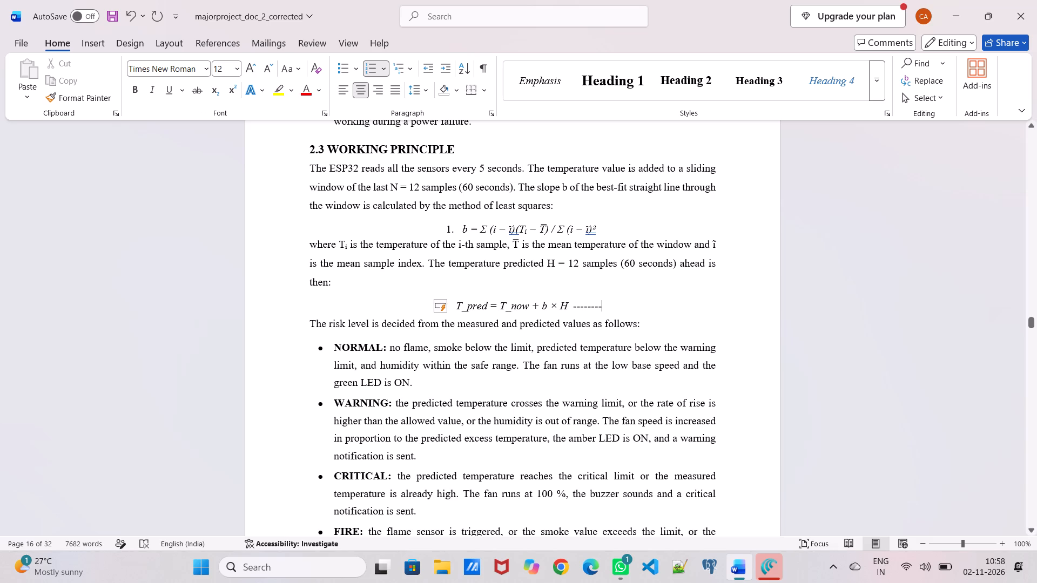
key(space)
text((2))
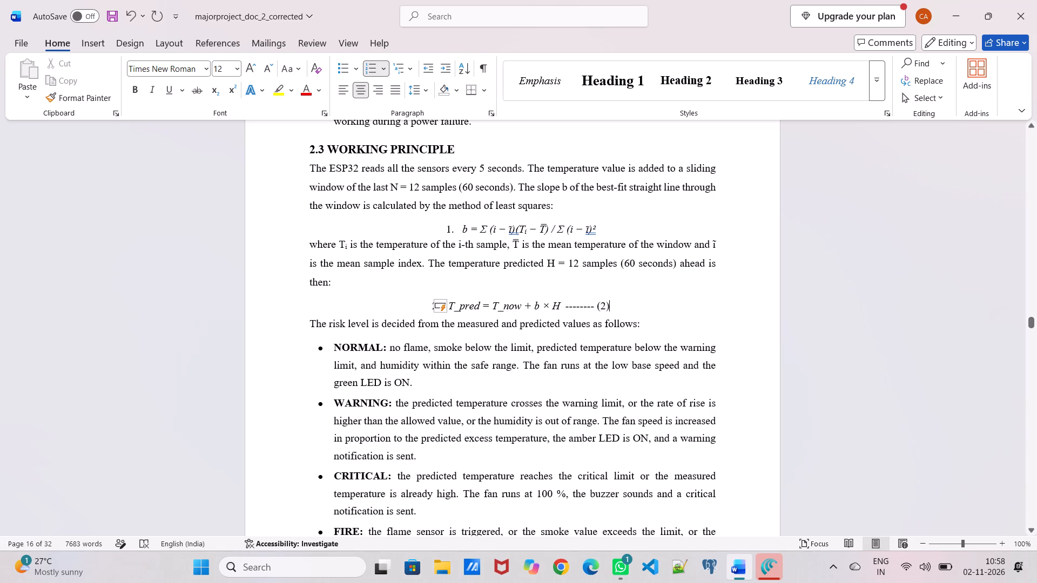
Append the equation label "--------(1)" with italics off after the least-squares slope equation for b in section 2.3.
click(598, 224)
key(space)
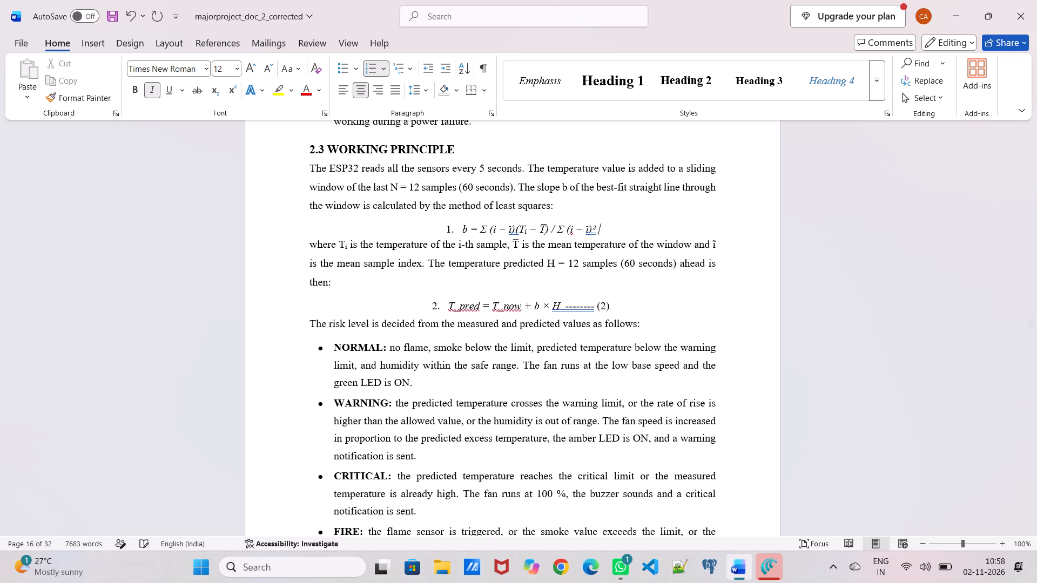
click(148, 93)
text(--------)
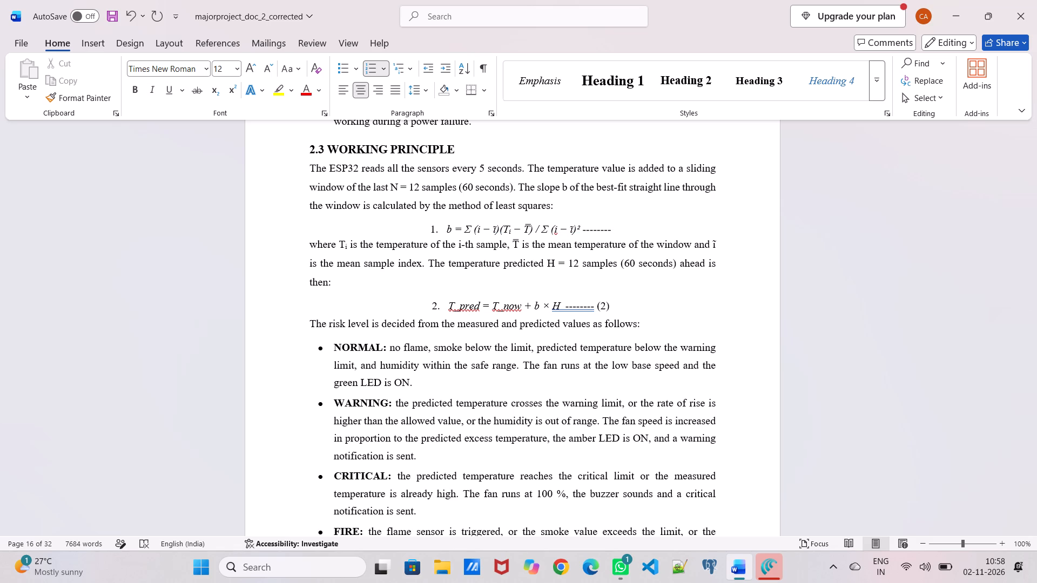
key(shift+parenleft)
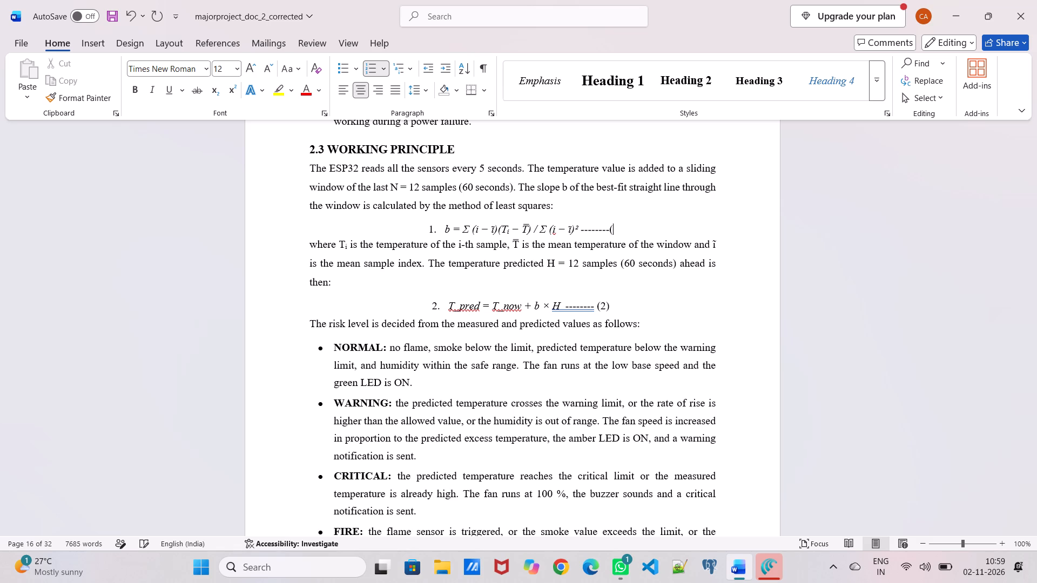
key(1)
key(shift+parenright)
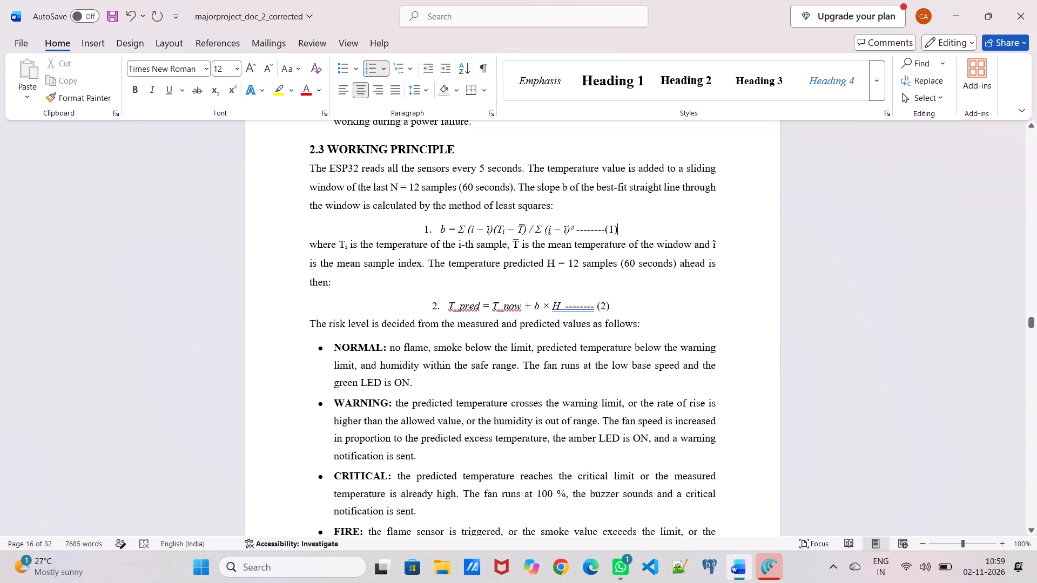
click(366, 290)
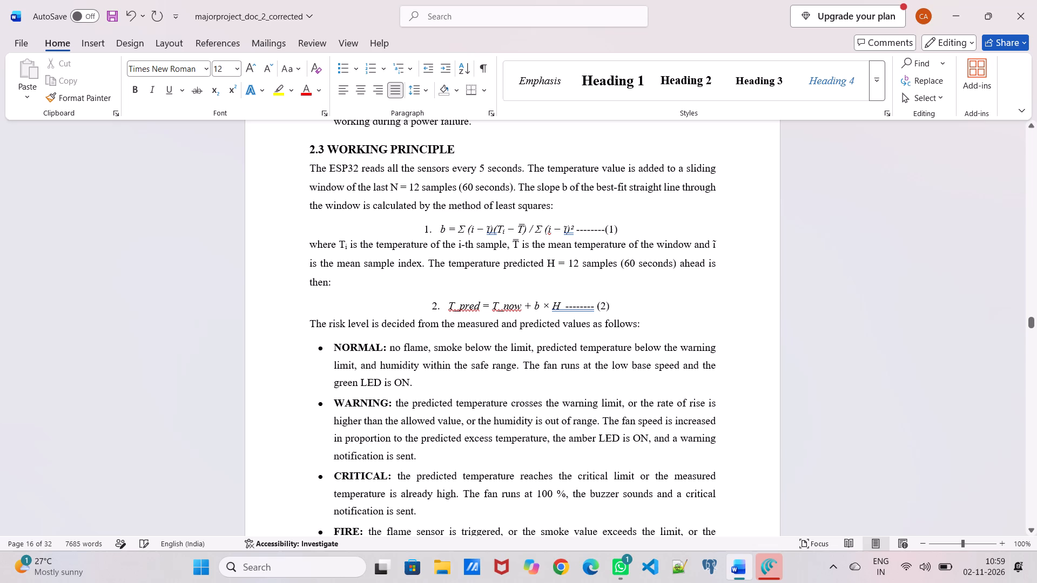
Remove the list numbering from the slope equation for b and indent it with four tab stops toward the line's middle.
click(433, 232)
key(BackSpace)
key(BackSpace)
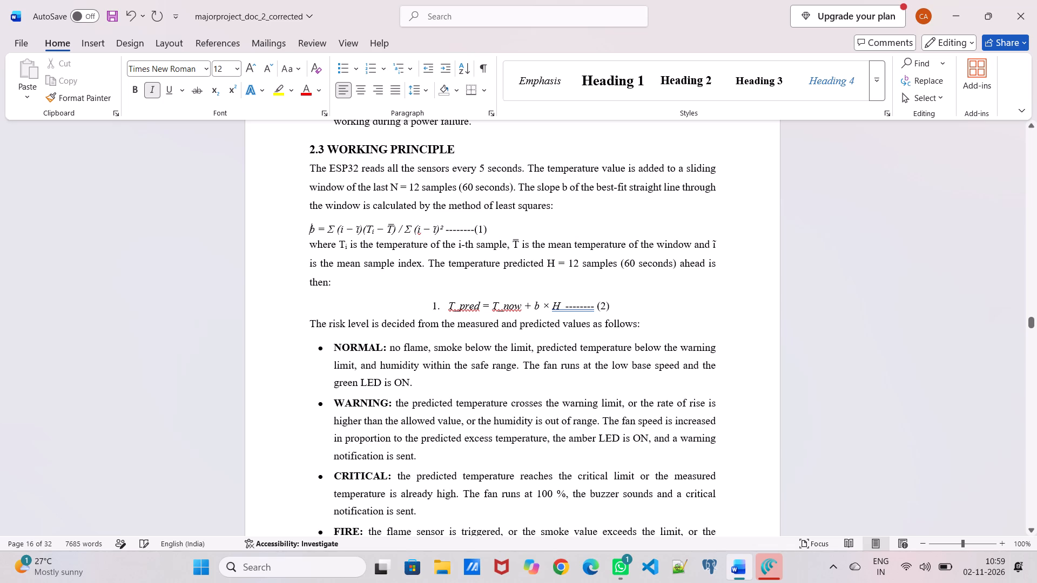
key(Tab)
key(Tab)
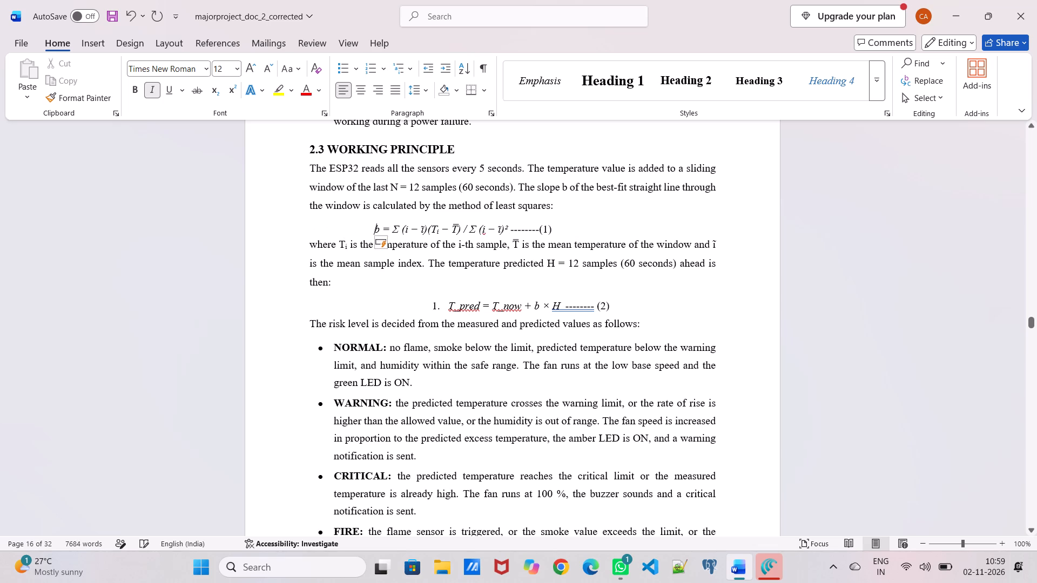
key(Tab)
key(Tab)
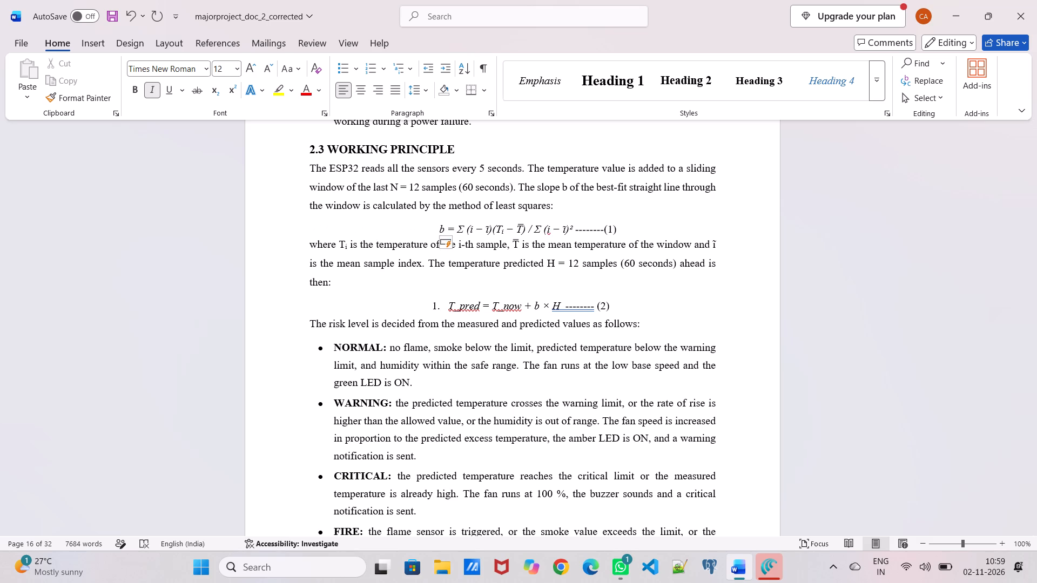
Remove the list numbering from the T_pred equation and indent it to align with the start of the slope equation.
click(448, 310)
key(BackSpace)
key(Tab)
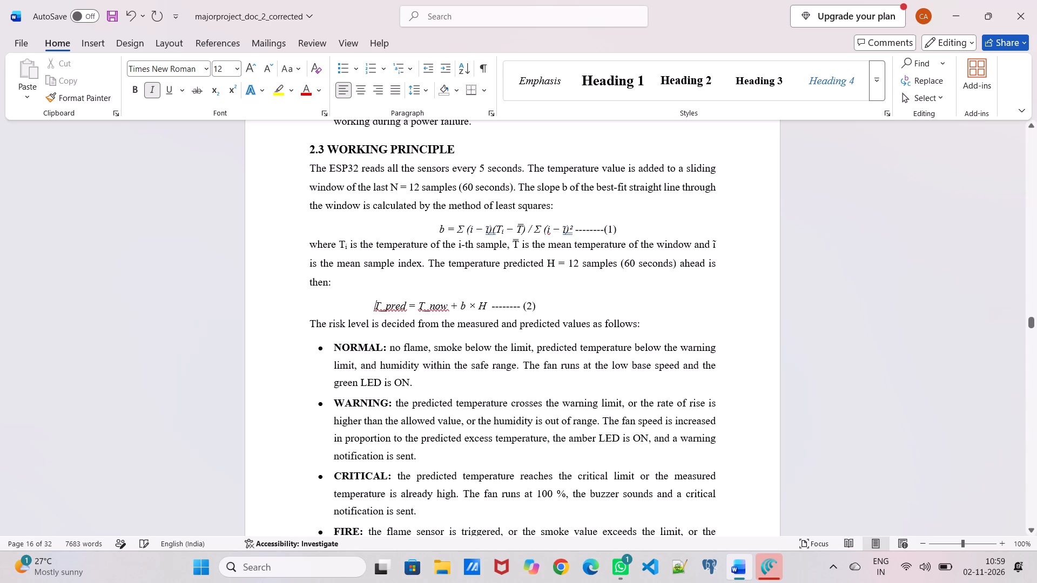
key(Tab)
key(Tab)
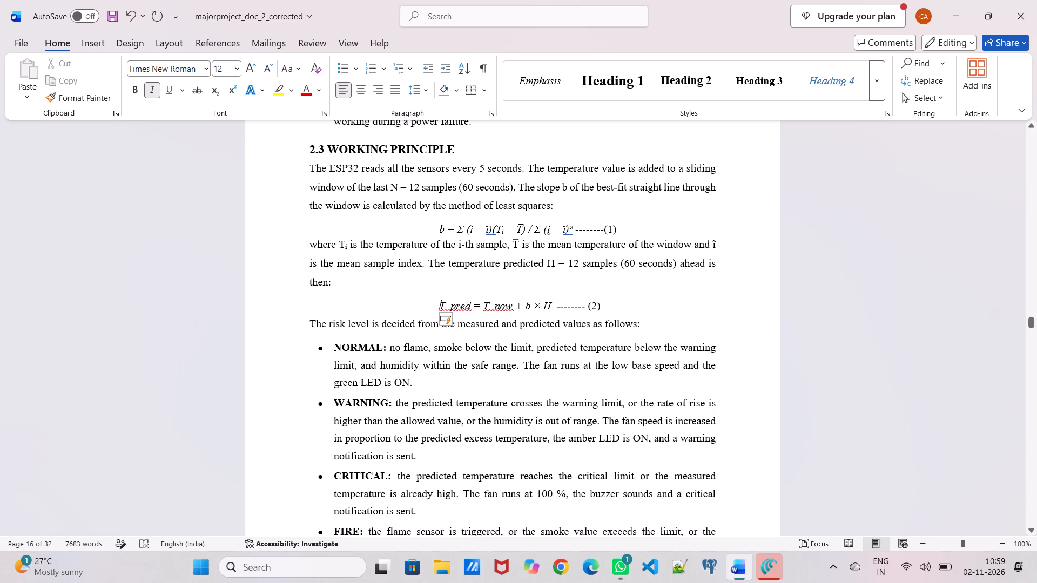
Replace the space before "(2)" in the T_pred equation's label with two more dashes, making it "----------(2)".
click(588, 303)
key(BackSpace)
text(--)
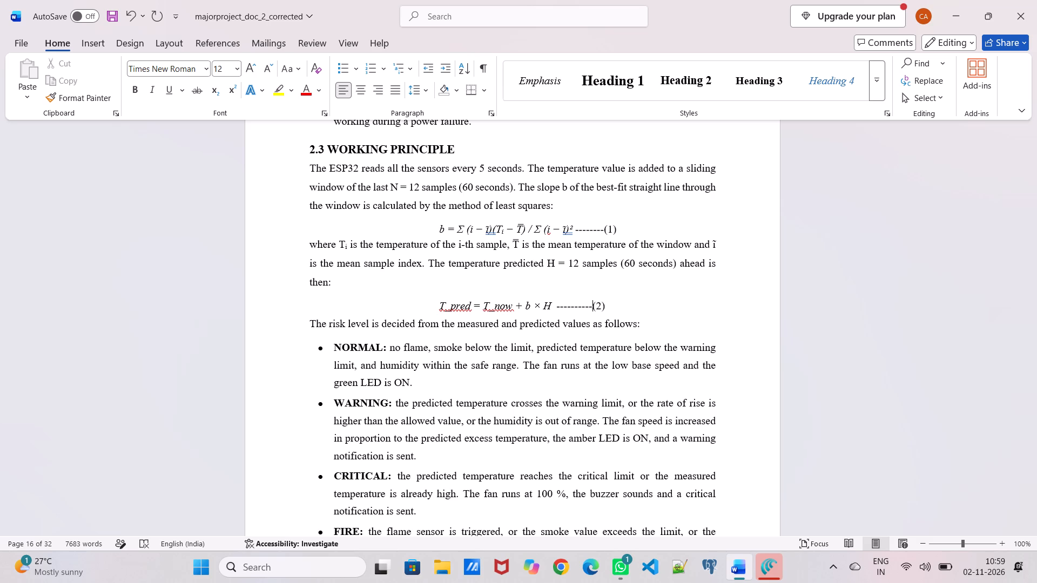
Copy the flow chart picture of the proposed system above the Figure 3.1 caption in Chapter 3.
scroll(588, 303, down, 2)
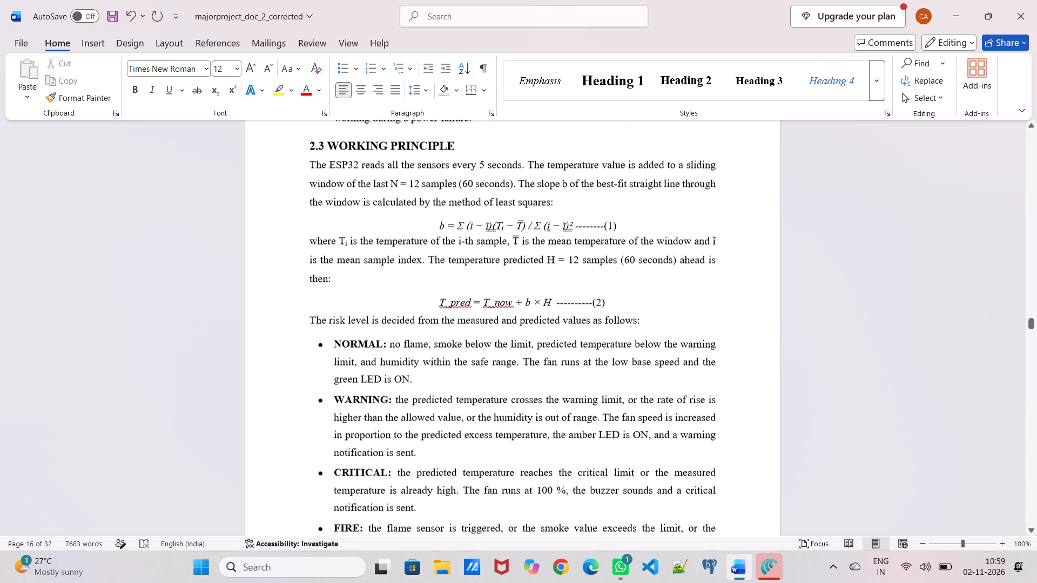
scroll(588, 303, down, 16)
scroll(588, 303, up, 1)
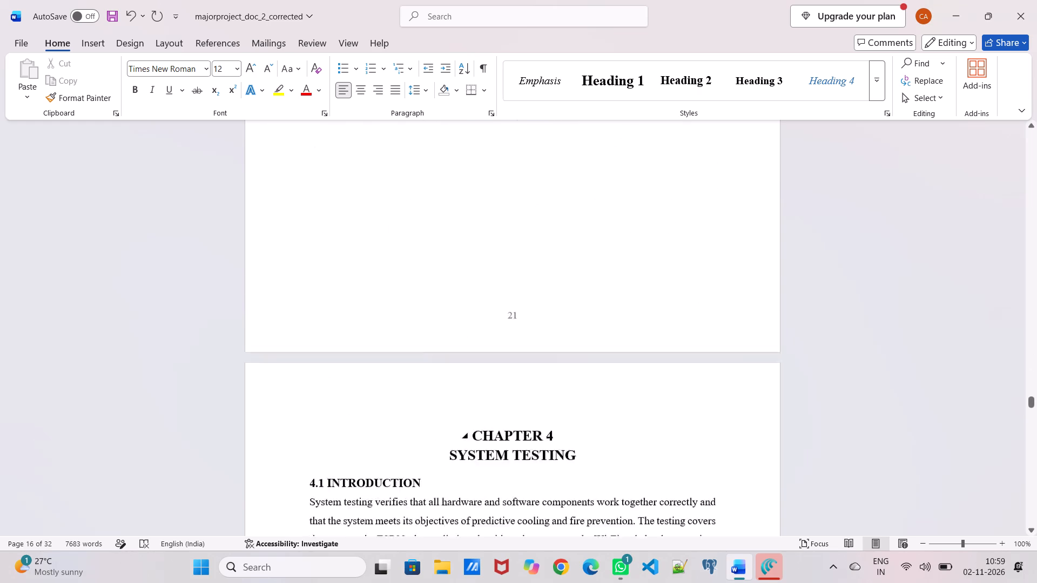
scroll(588, 303, up, 1)
scroll(588, 303, down, 2)
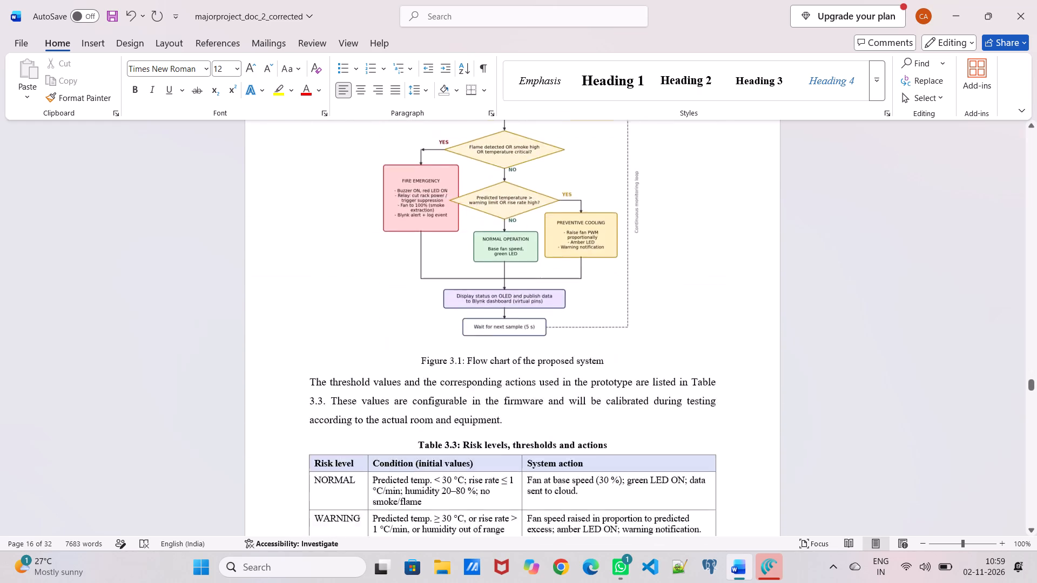
scroll(588, 303, down, 1)
triple_click(588, 303)
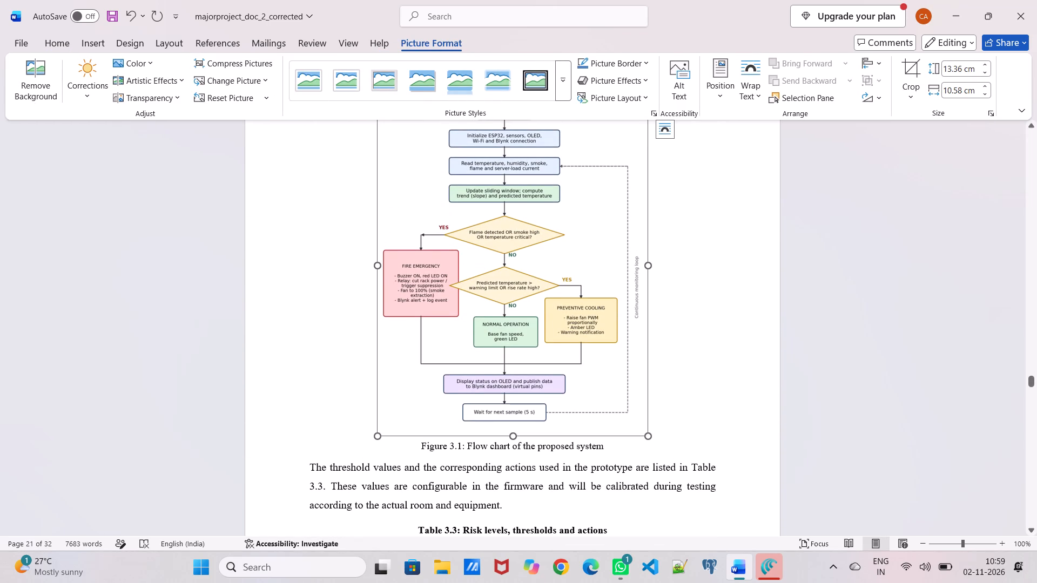
key(ctrl+c)
Open a Microsoft Edge browser window.
click(604, 582)
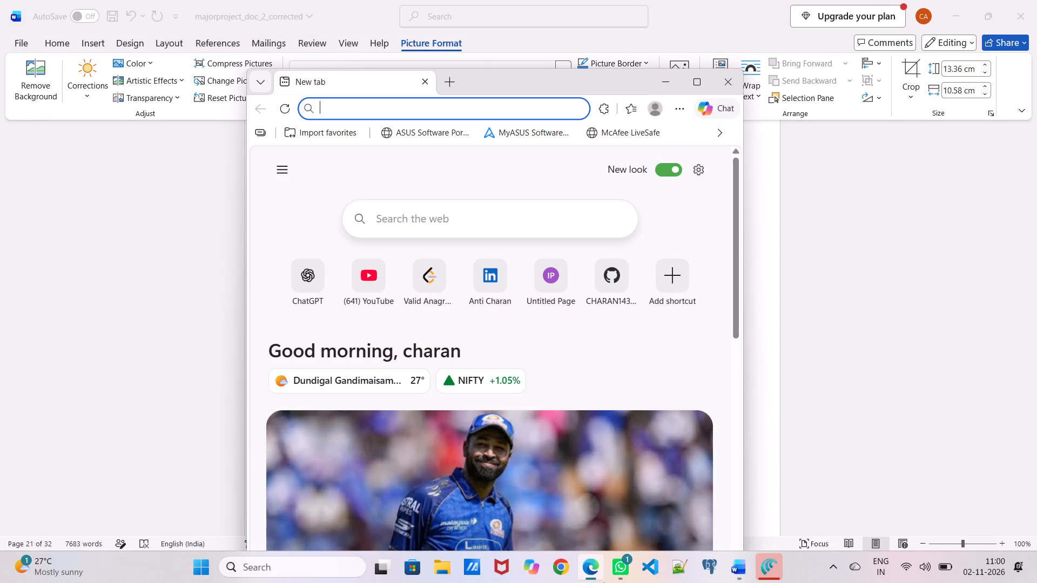
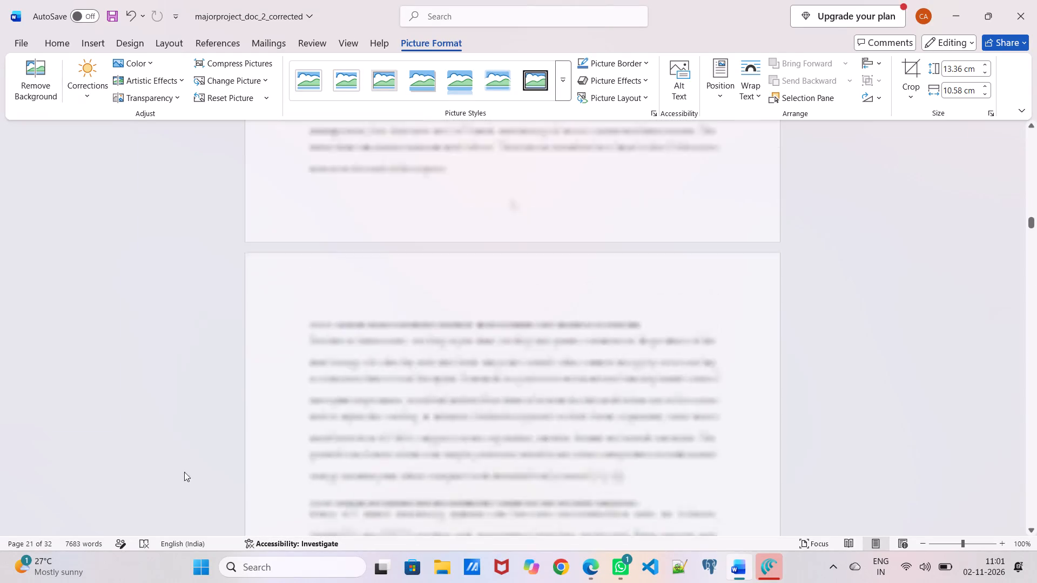
Change the project coordinator's title in the Acknowledgement from Associate to "Assistant" Professor.
scroll(184, 472, up, 5)
scroll(184, 472, down, 6)
scroll(184, 472, up, 1)
scroll(184, 472, down, 1)
scroll(184, 472, up, 5)
scroll(184, 472, down, 1)
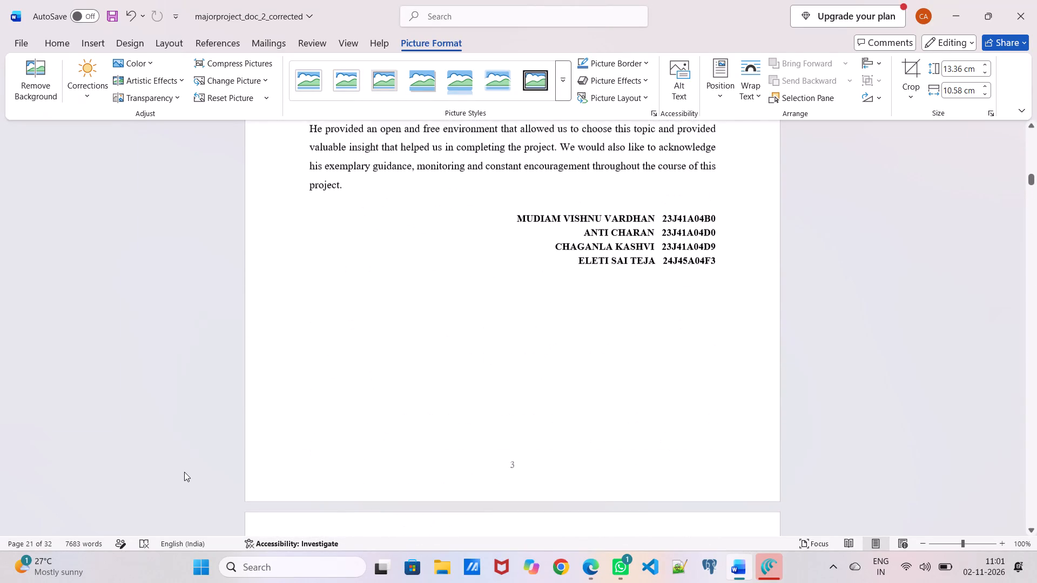
scroll(184, 472, down, 2)
scroll(184, 472, up, 4)
scroll(184, 472, down, 1)
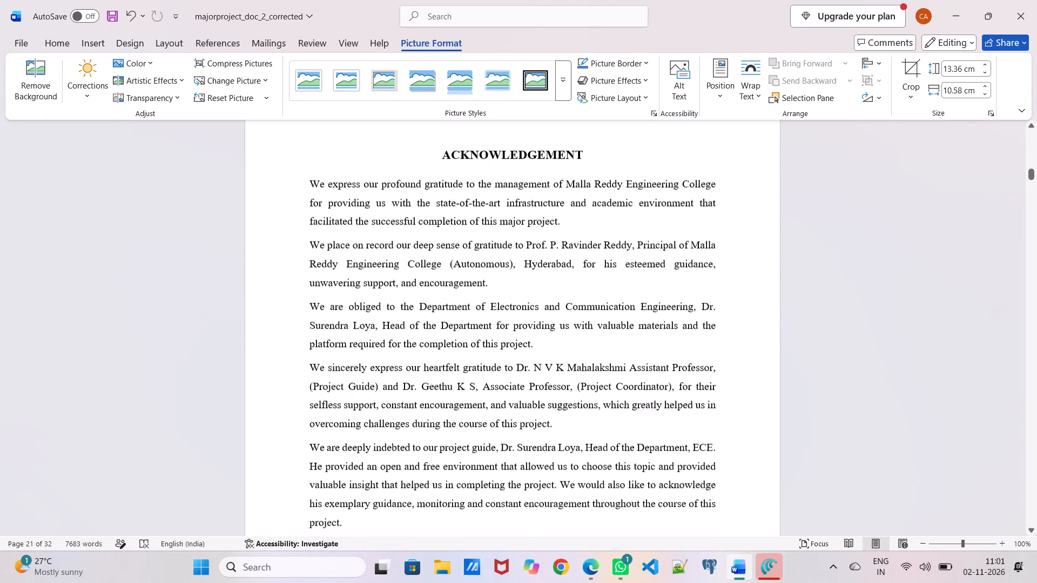
scroll(184, 472, down, 1)
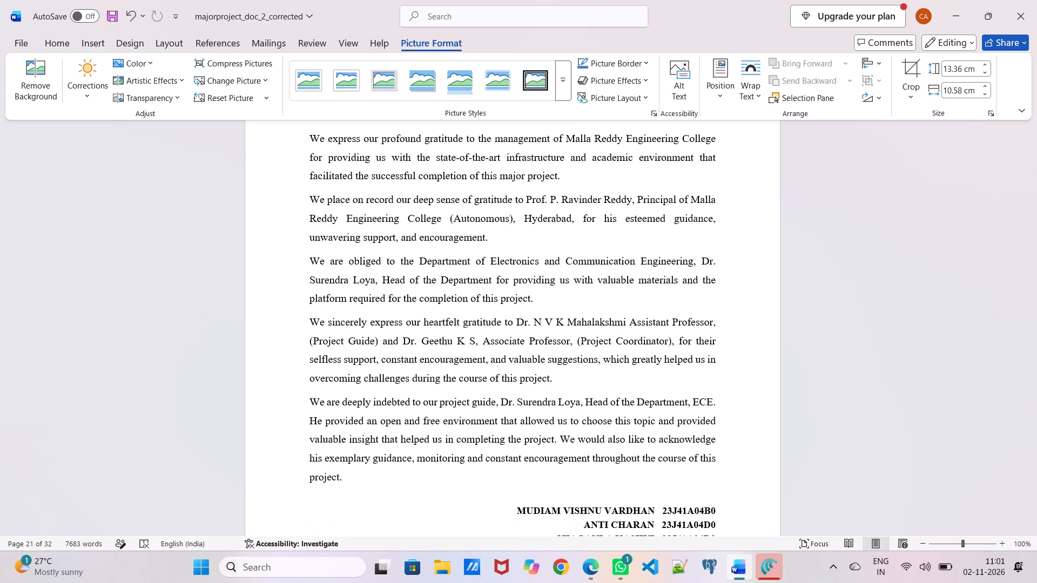
click(527, 342)
key(Left)
key(BackSpace)
key(BackSpace)
key(BackSpace)
key(BackSpace)
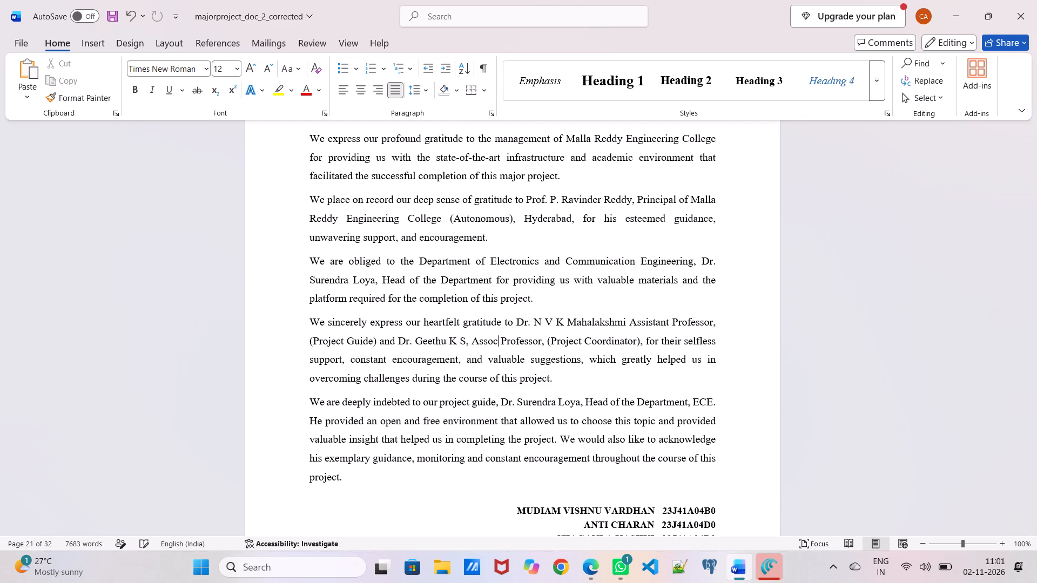
key(BackSpace)
key(BackSpace)
text(istant)
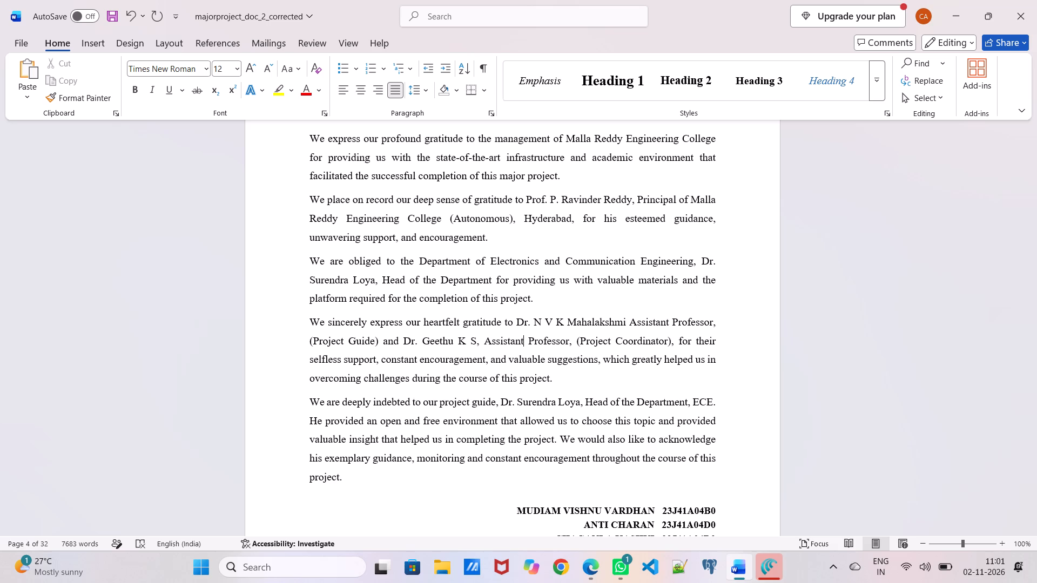
Save the report document.
key(ctrl+s)
key(ctrl+s)
key(ctrl+s)
key(ctrl+s)
click(583, 330)
key(ctrl+s)
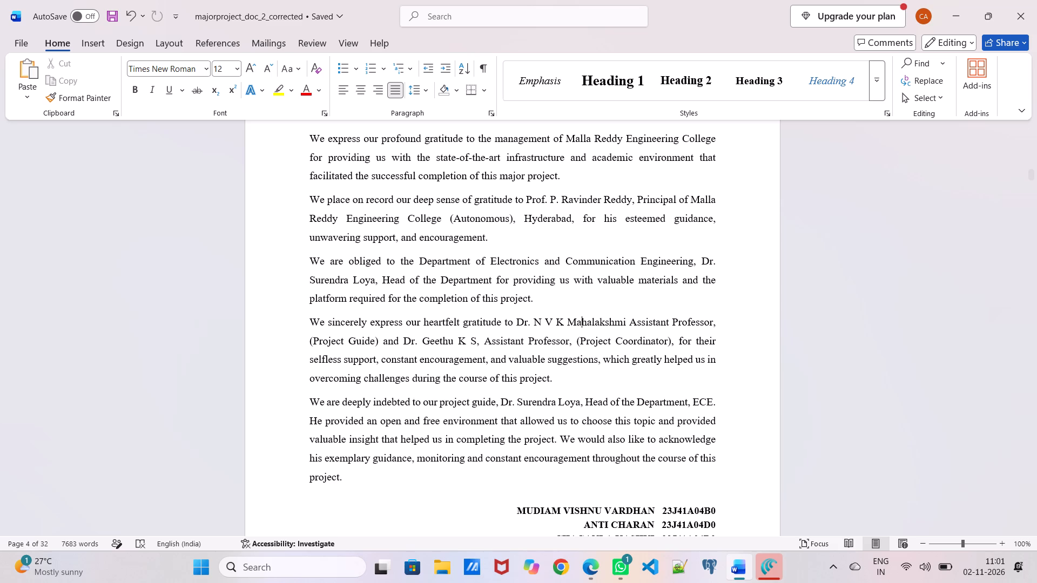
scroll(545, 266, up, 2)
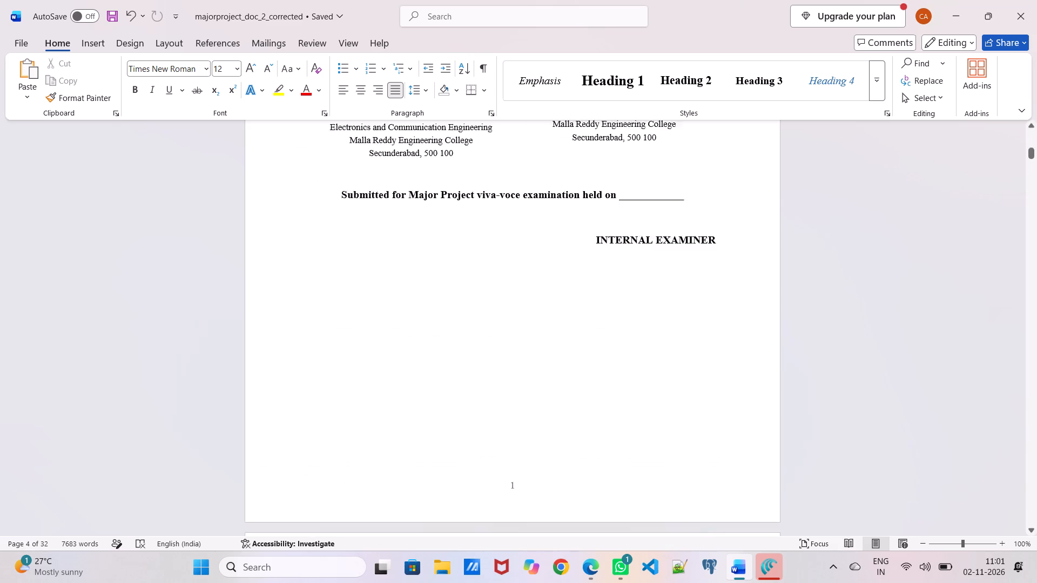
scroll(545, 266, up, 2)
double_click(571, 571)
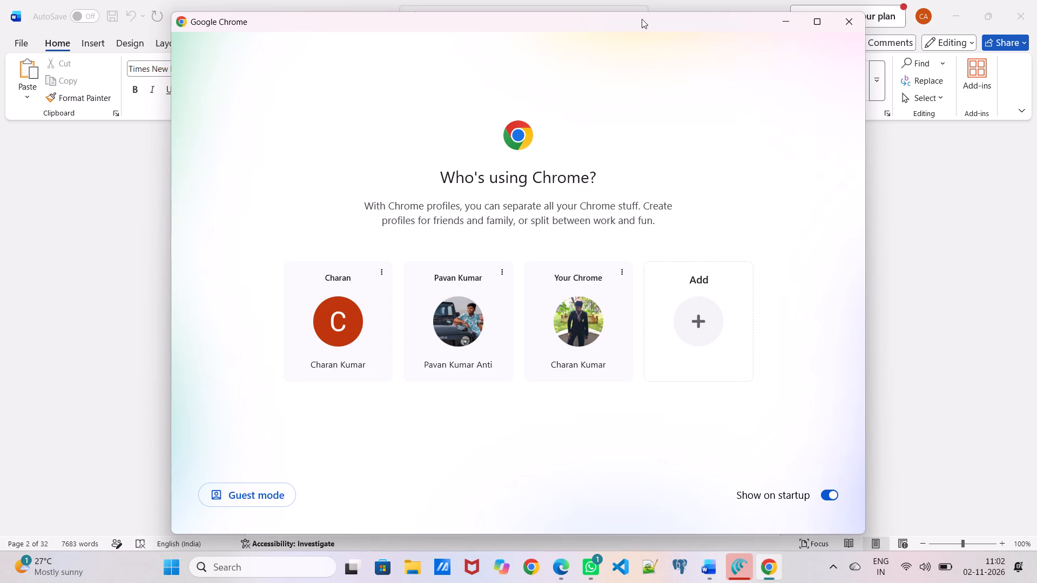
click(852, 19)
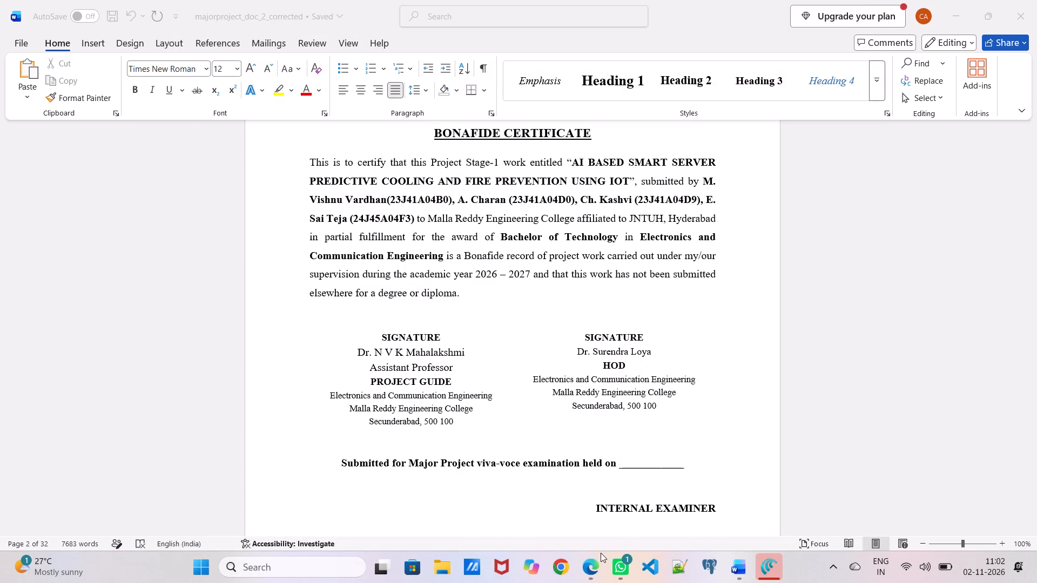
Review the report's chapters, the Figure 3.1 flow chart and the front pages through to the table of contents.
scroll(645, 363, down, 15)
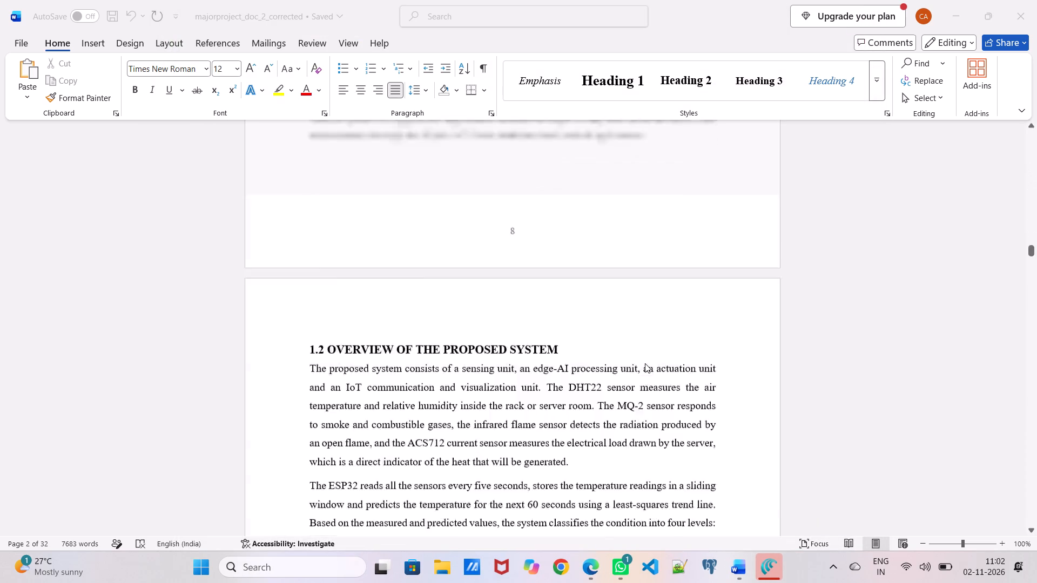
scroll(645, 363, down, 13)
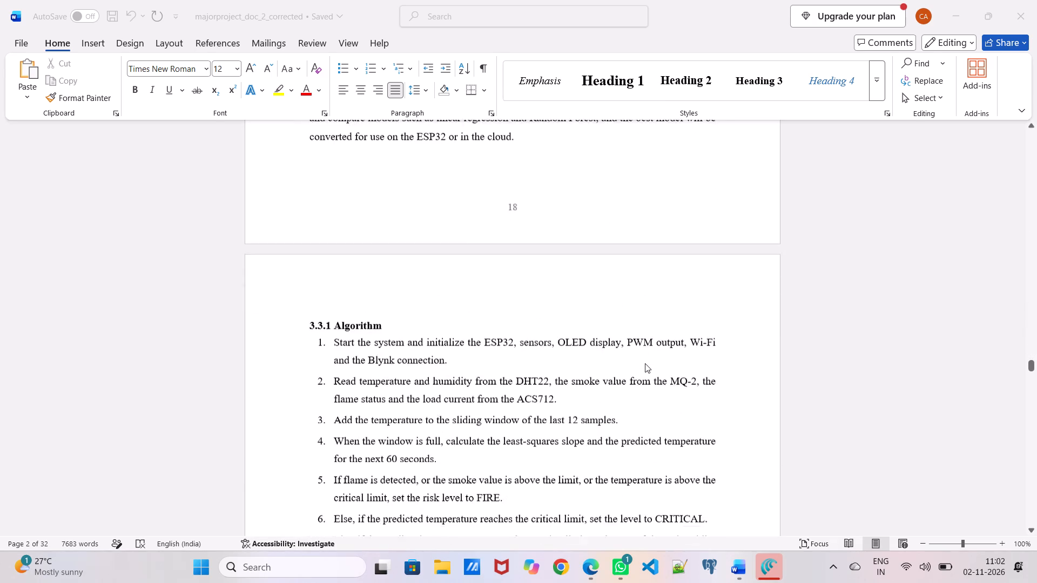
scroll(645, 363, down, 4)
scroll(645, 363, up, 2)
click(534, 345)
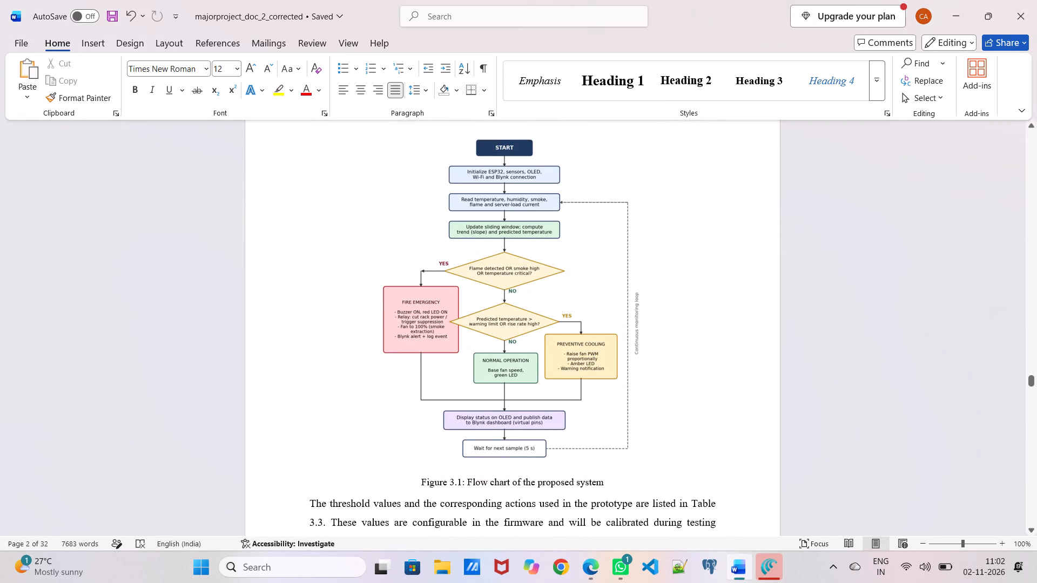
click(466, 174)
scroll(410, 204, up, 4)
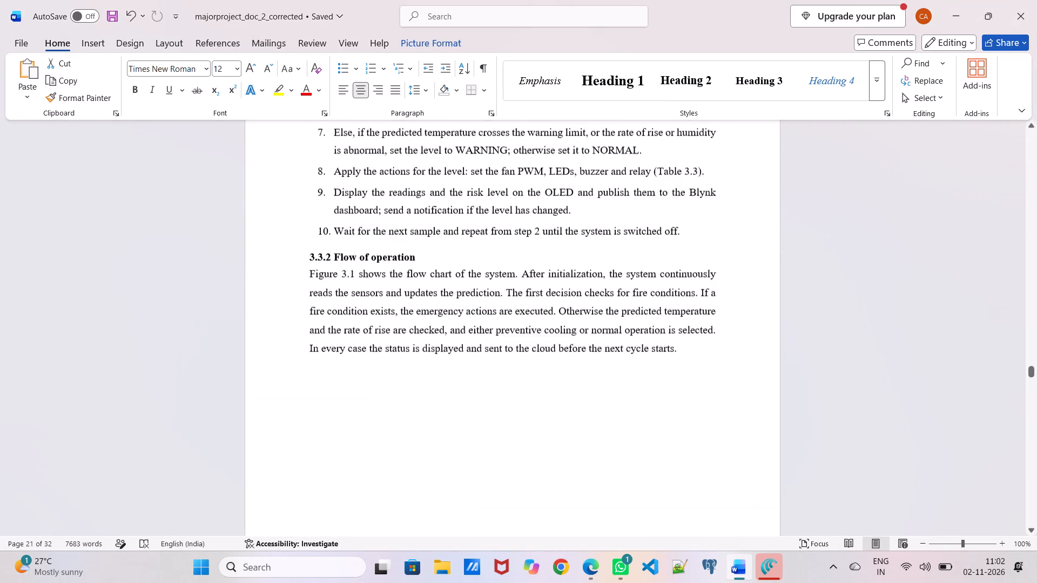
scroll(410, 204, up, 9)
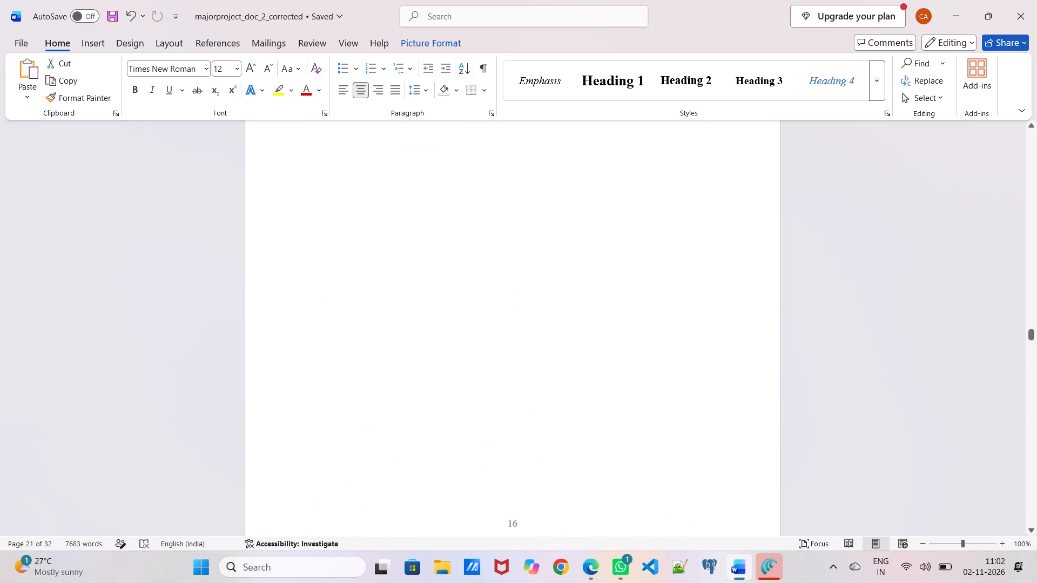
scroll(410, 204, up, 13)
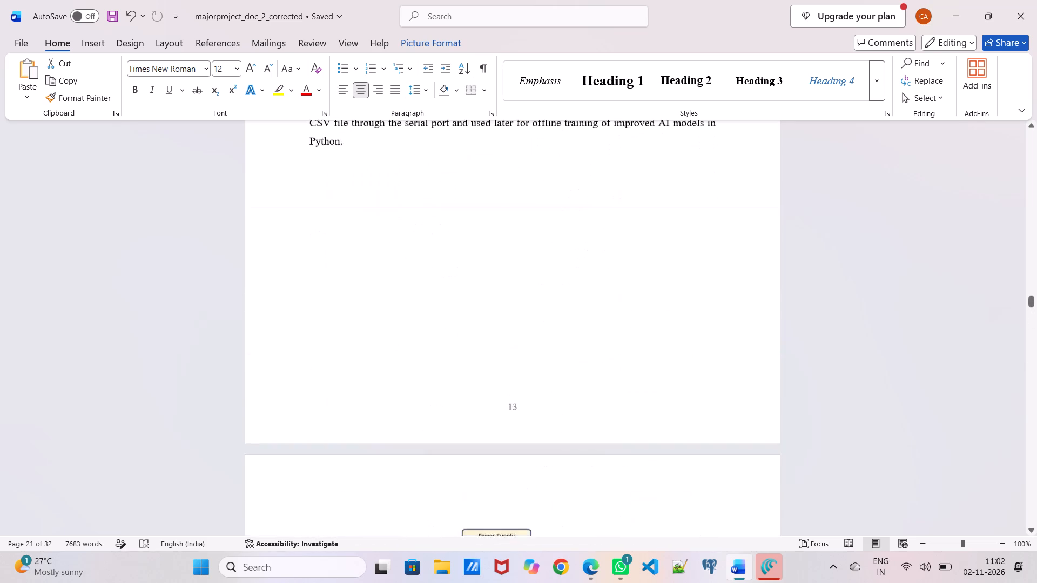
scroll(410, 204, up, 12)
scroll(410, 204, down, 4)
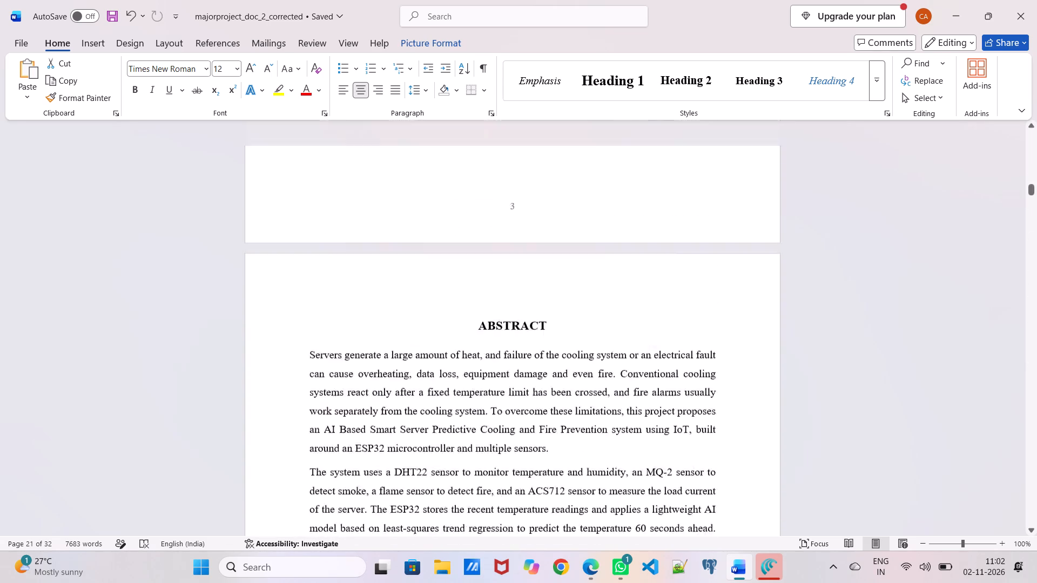
scroll(410, 204, down, 6)
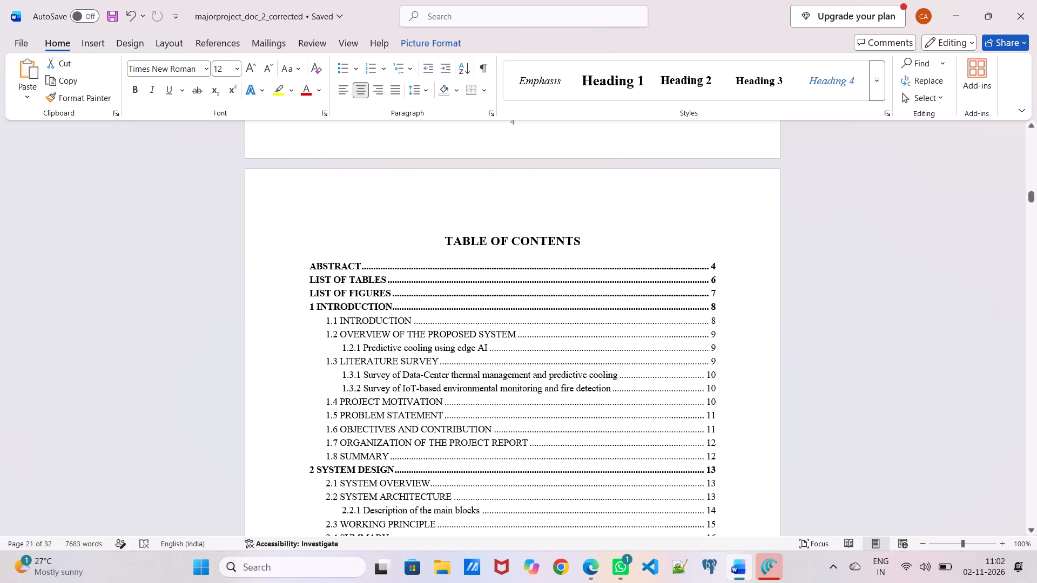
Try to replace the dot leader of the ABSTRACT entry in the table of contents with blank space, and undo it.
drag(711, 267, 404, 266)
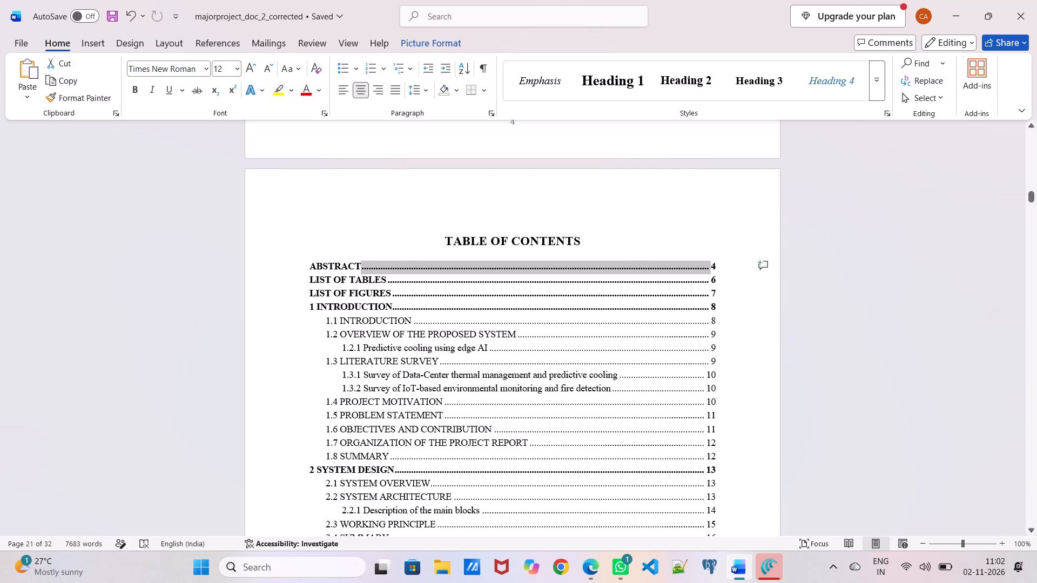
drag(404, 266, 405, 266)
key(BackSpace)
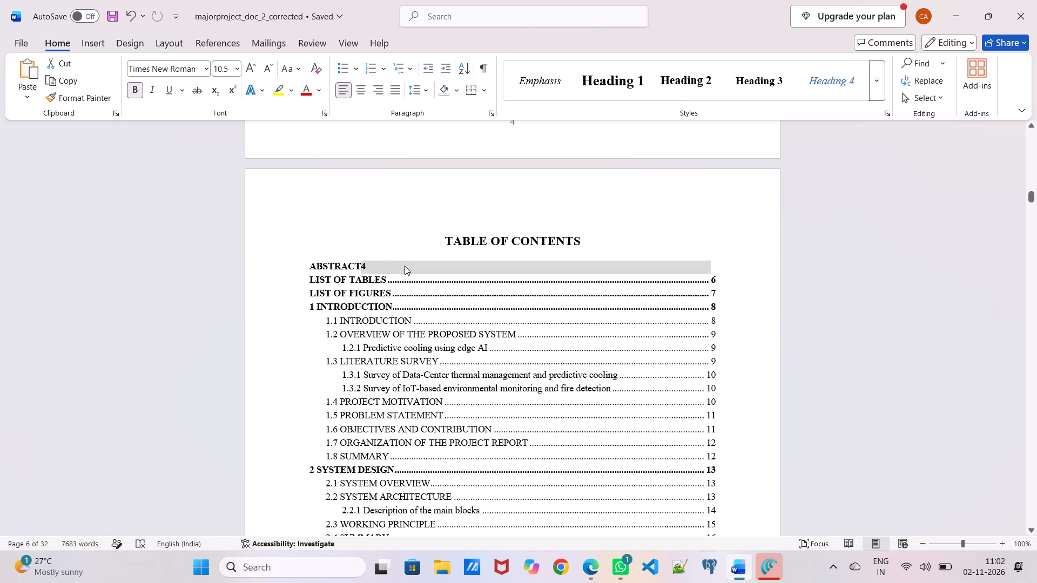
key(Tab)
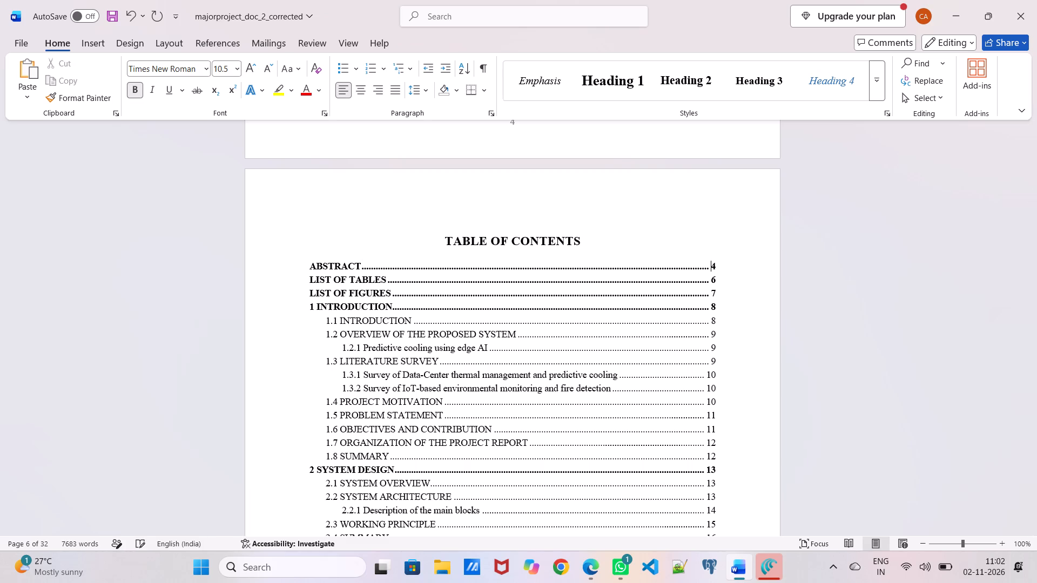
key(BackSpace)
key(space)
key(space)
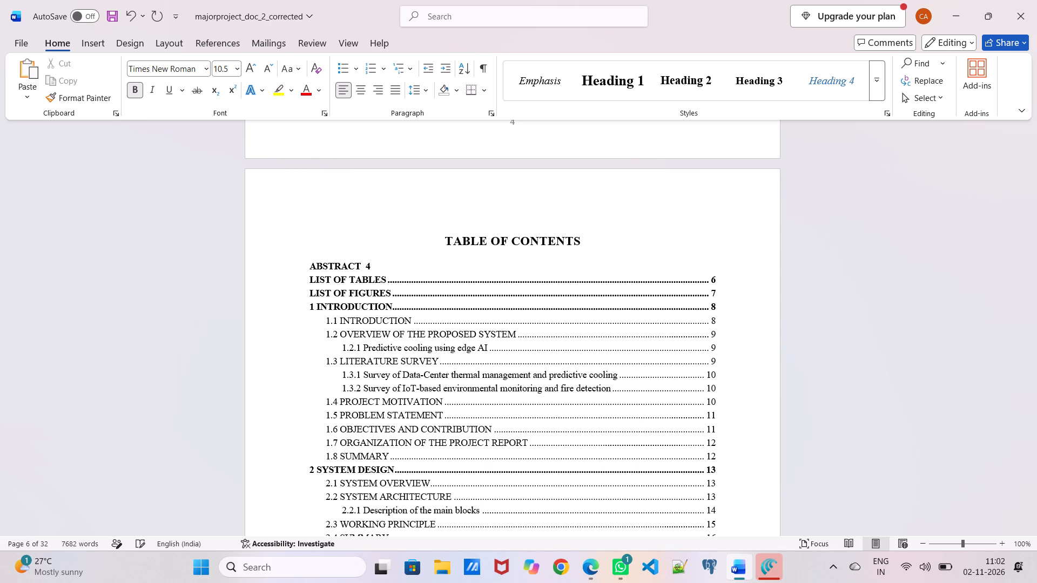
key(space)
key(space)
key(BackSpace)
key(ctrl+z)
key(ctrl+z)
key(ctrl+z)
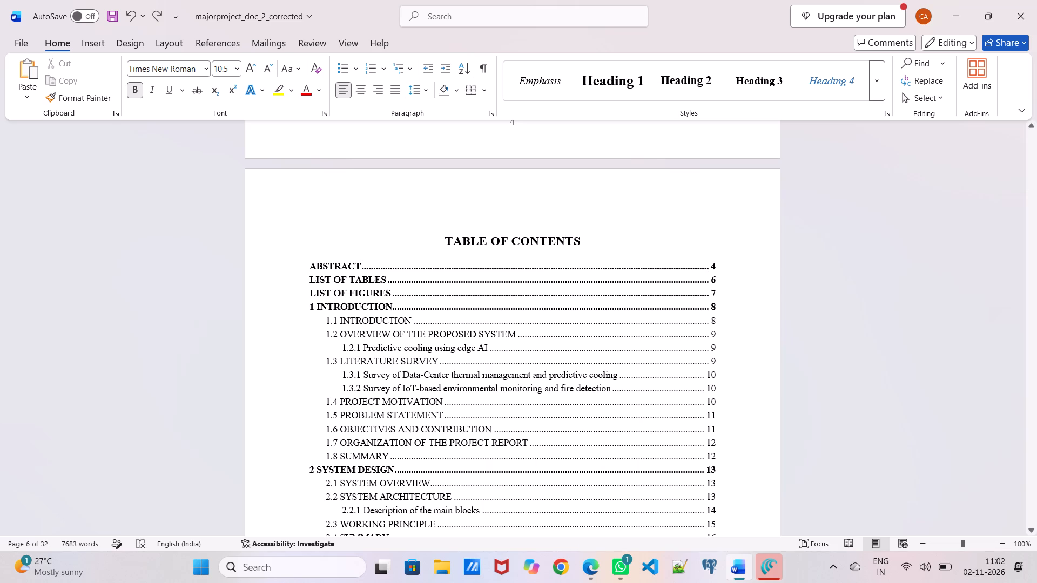
Copy the whole table of contents, from its heading down to the REFERENCES entry.
scroll(364, 302, down, 1)
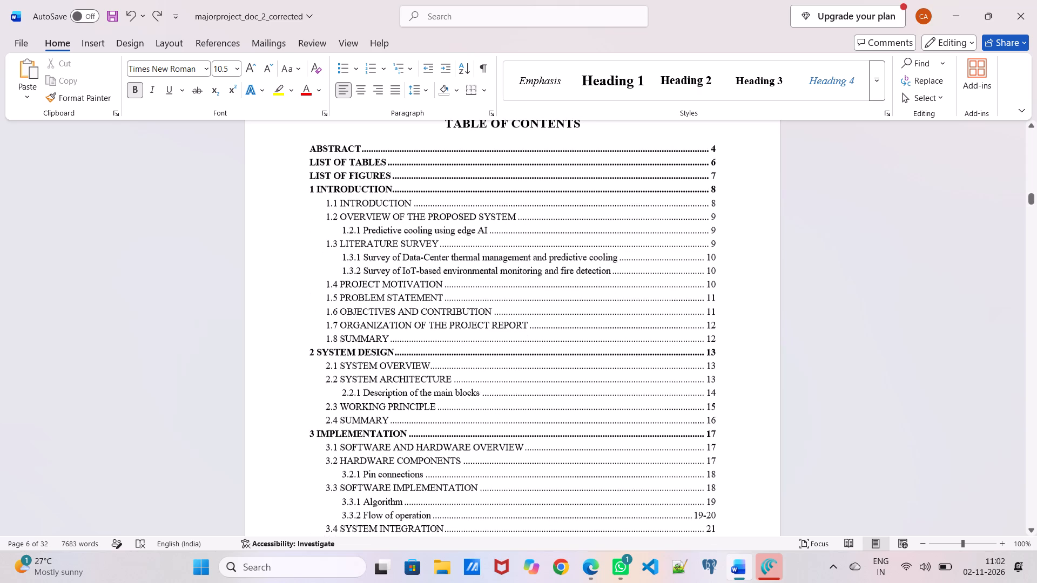
scroll(306, 145, up, 1)
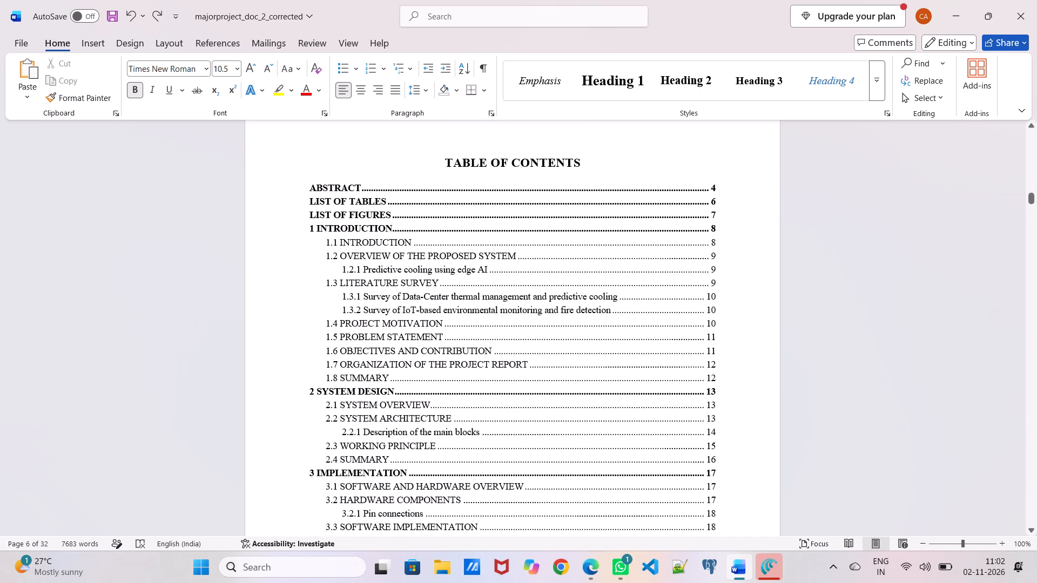
click(406, 166)
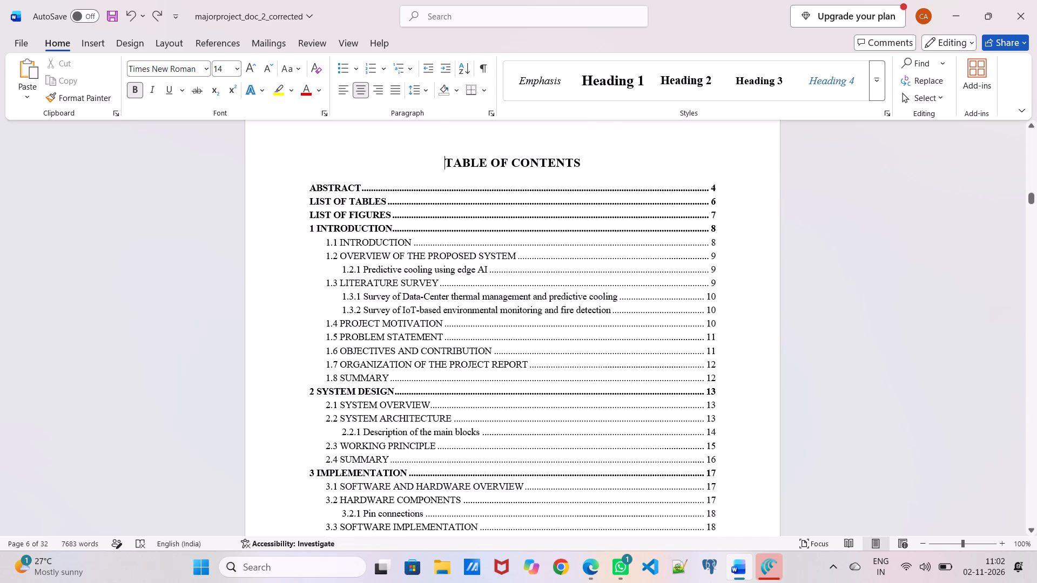
right_click(387, 167)
click(291, 172)
drag(442, 161, 575, 401)
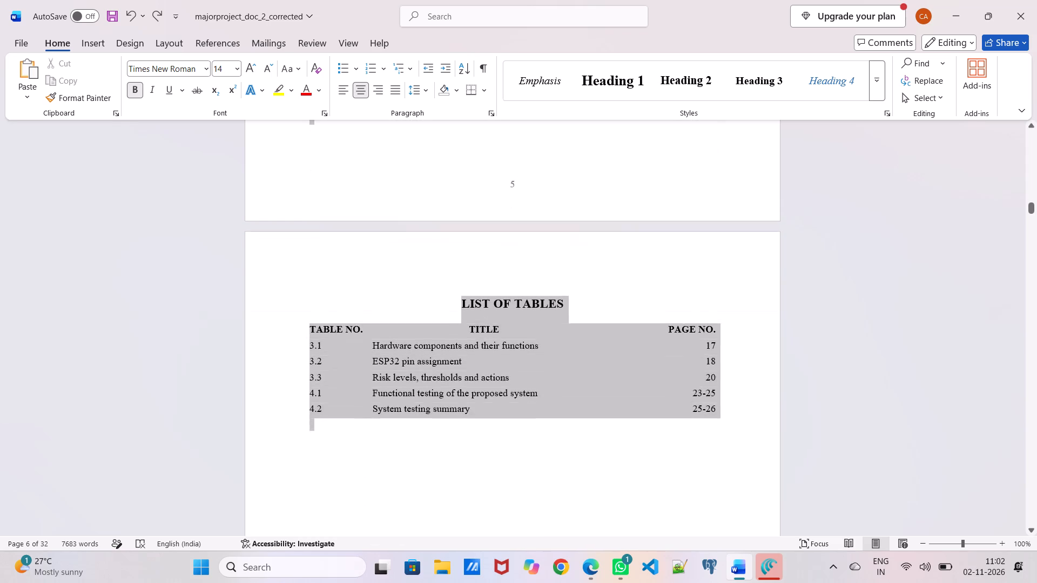
drag(575, 401, 710, 318)
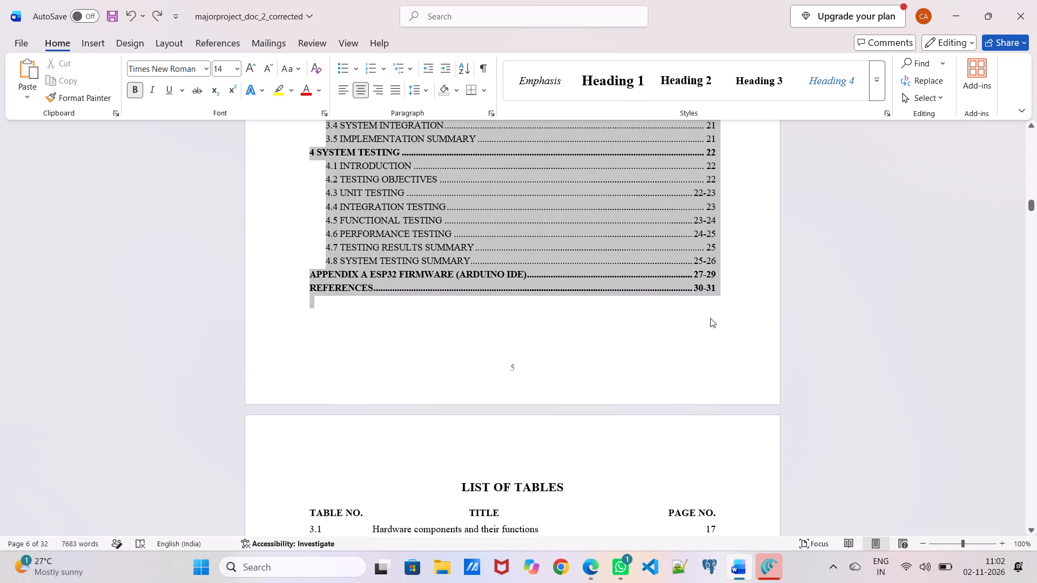
drag(710, 318, 737, 287)
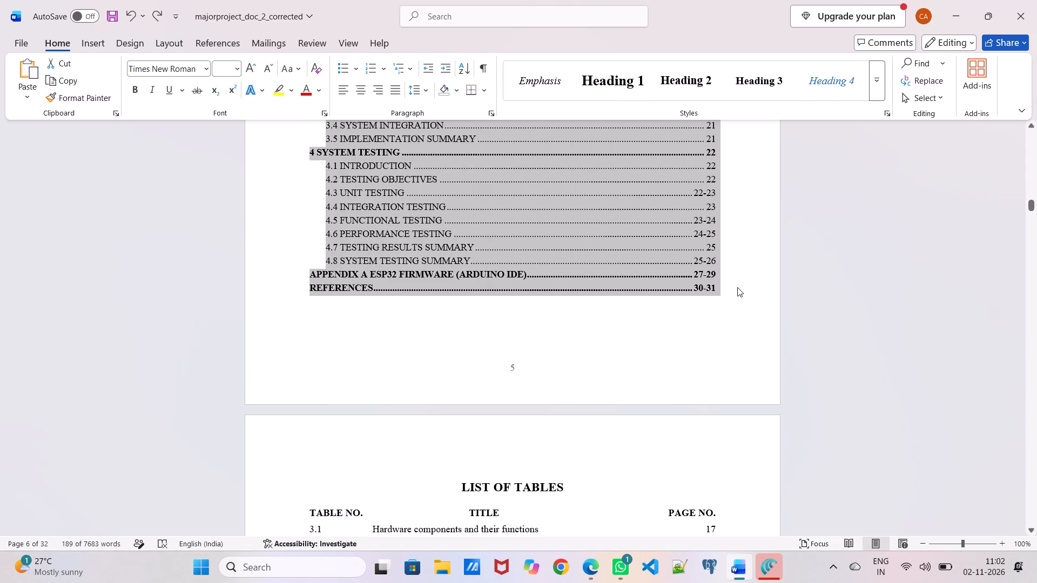
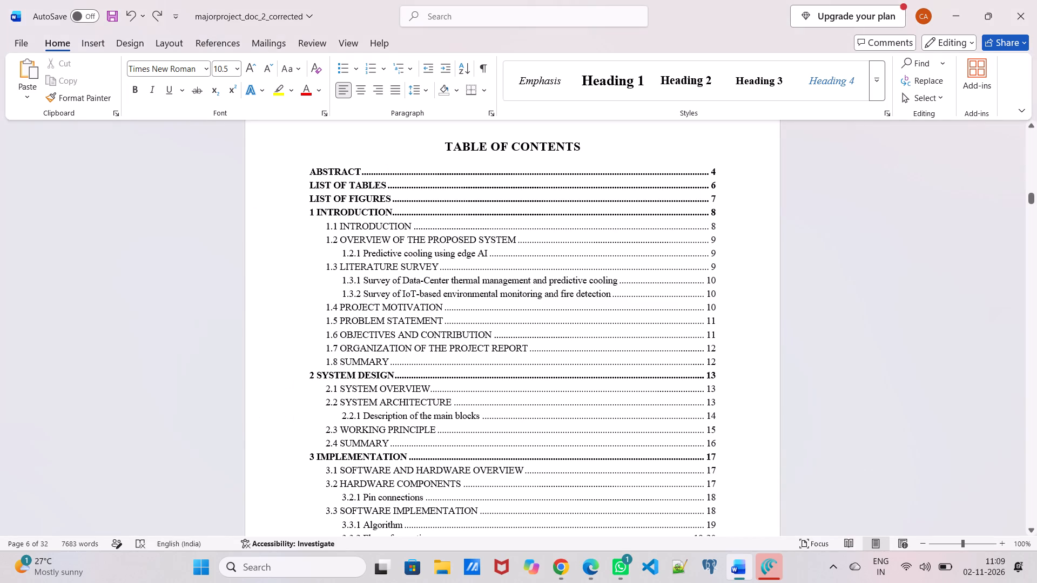
drag(723, 196, 398, 171)
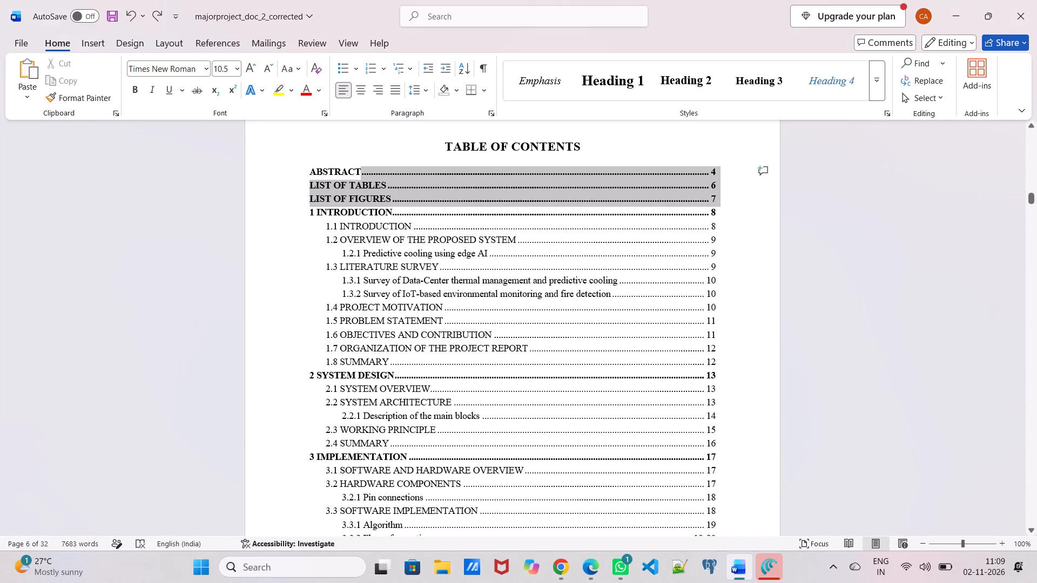
drag(398, 171, 321, 170)
key(ctrl+v)
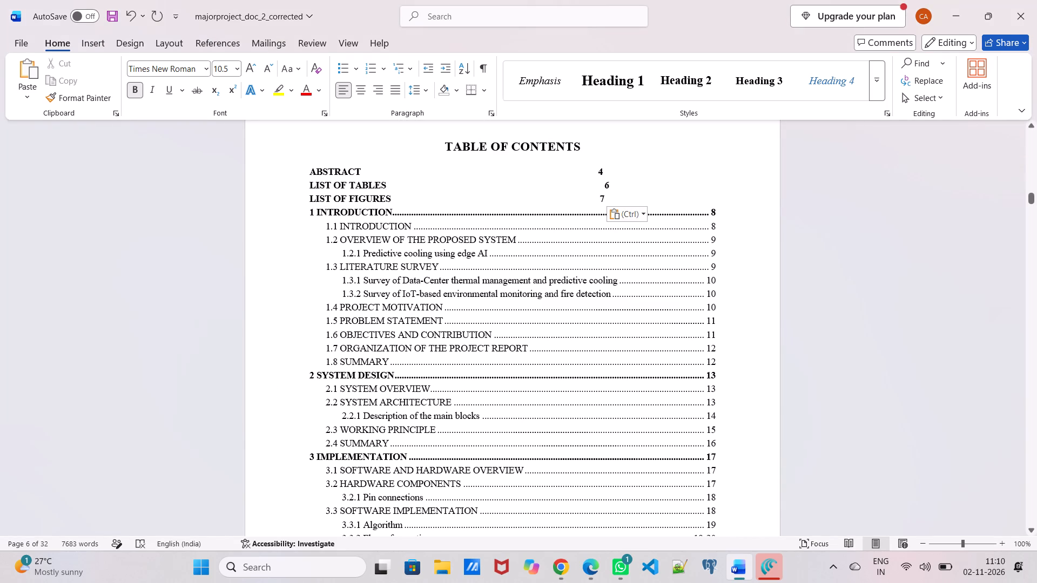
Pad the ABSTRACT entry with spaces so its page number 4 lines up with the page-number column.
click(588, 168)
key(space)
key(space)
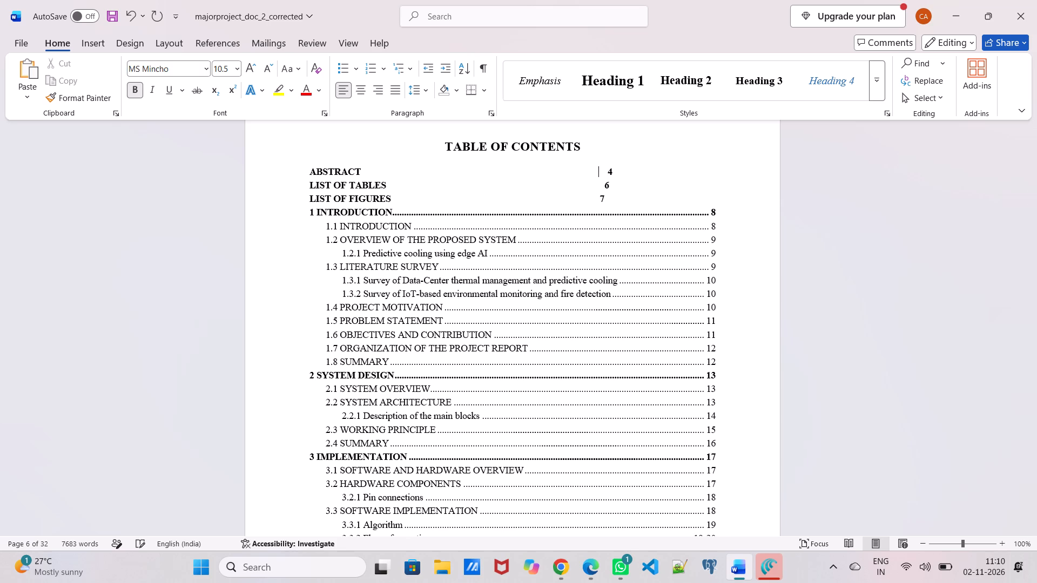
key(space)
key(space)
key(space)
key(space)
key(space)
key(space)
key(space)
key(space)
key(space)
key(space)
key(space)
key(space)
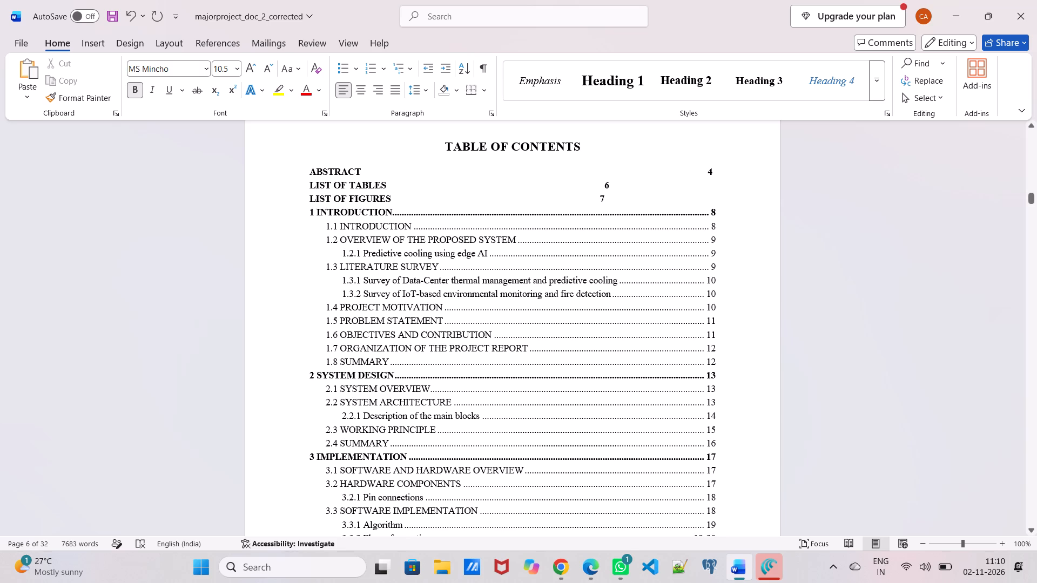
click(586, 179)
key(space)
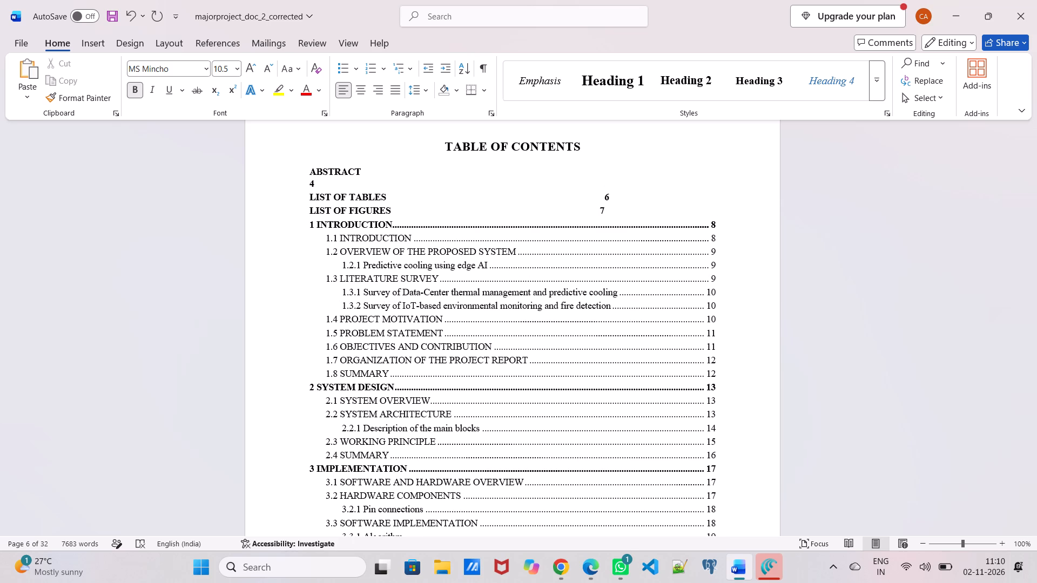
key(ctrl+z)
Pad the LIST OF TABLES entry with spaces so its page number 6 lines up with the page-number column.
key(Down)
key(space)
key(space)
key(space)
key(space)
key(space)
key(space)
key(space)
key(space)
key(space)
key(space)
key(space)
key(space)
key(space)
key(space)
key(space)
key(space)
key(space)
key(space)
key(space)
key(space)
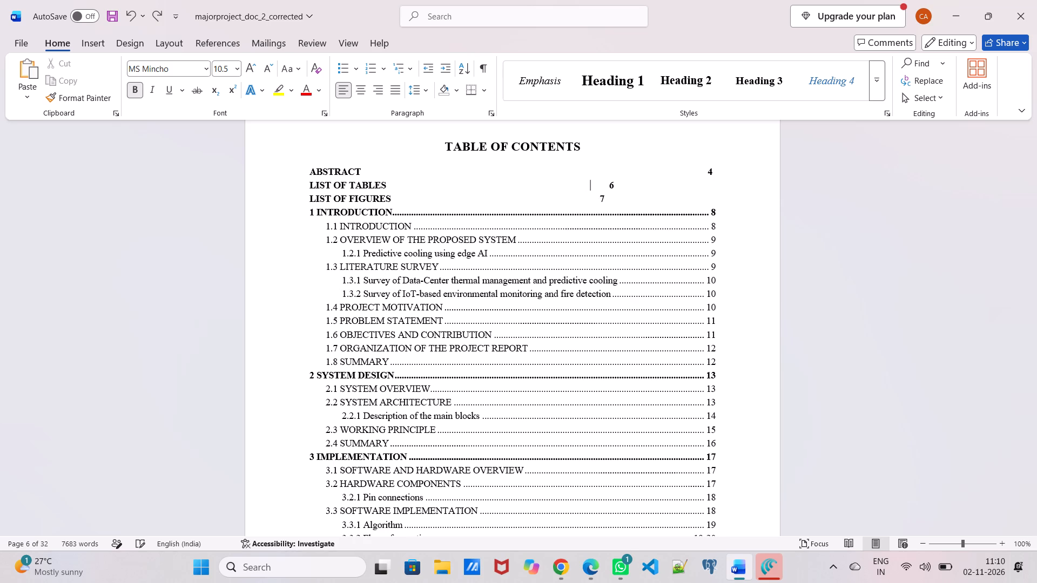
key(space)
key(space)
key(BackSpace)
key(space)
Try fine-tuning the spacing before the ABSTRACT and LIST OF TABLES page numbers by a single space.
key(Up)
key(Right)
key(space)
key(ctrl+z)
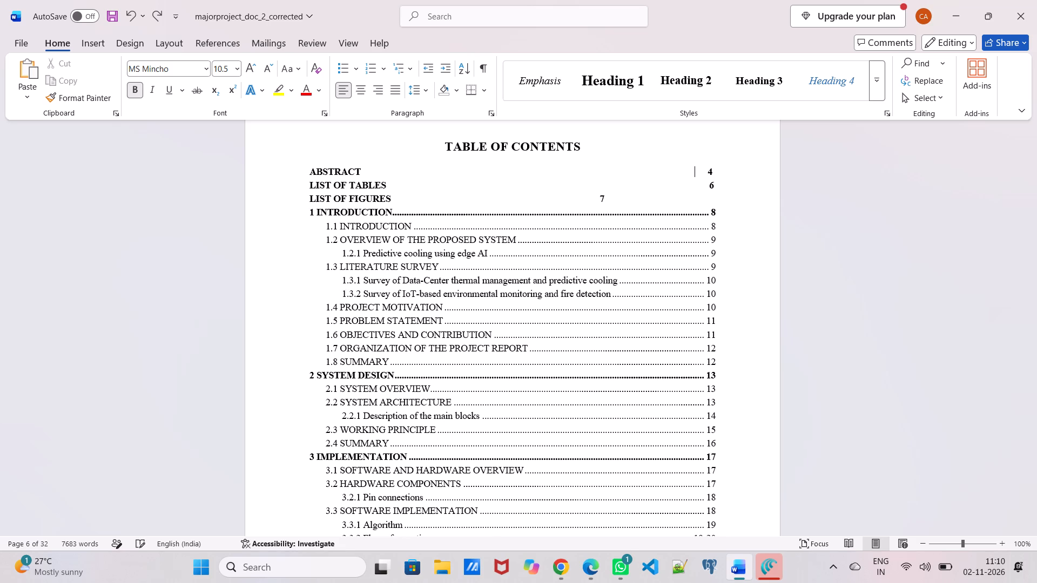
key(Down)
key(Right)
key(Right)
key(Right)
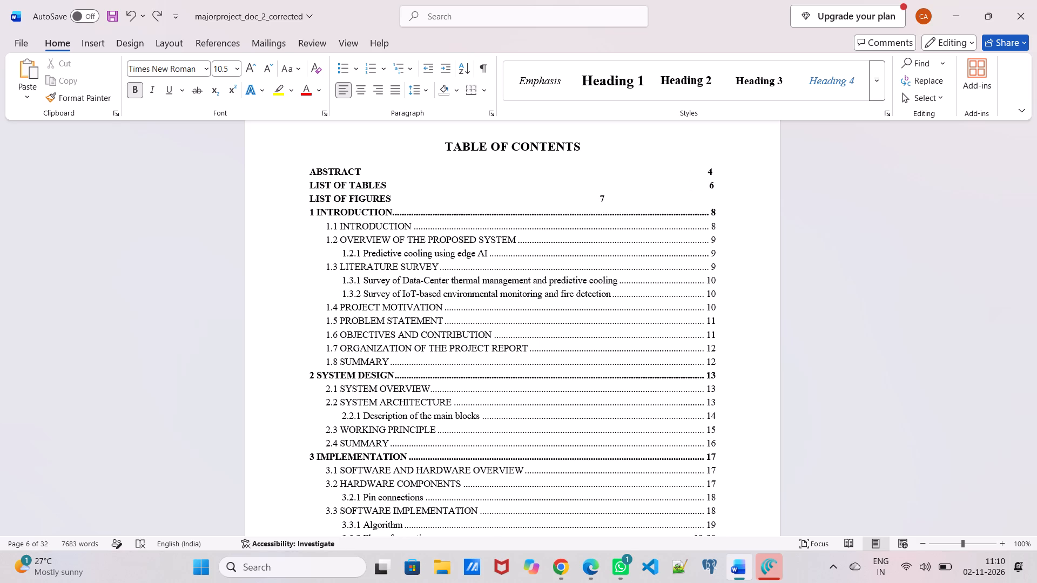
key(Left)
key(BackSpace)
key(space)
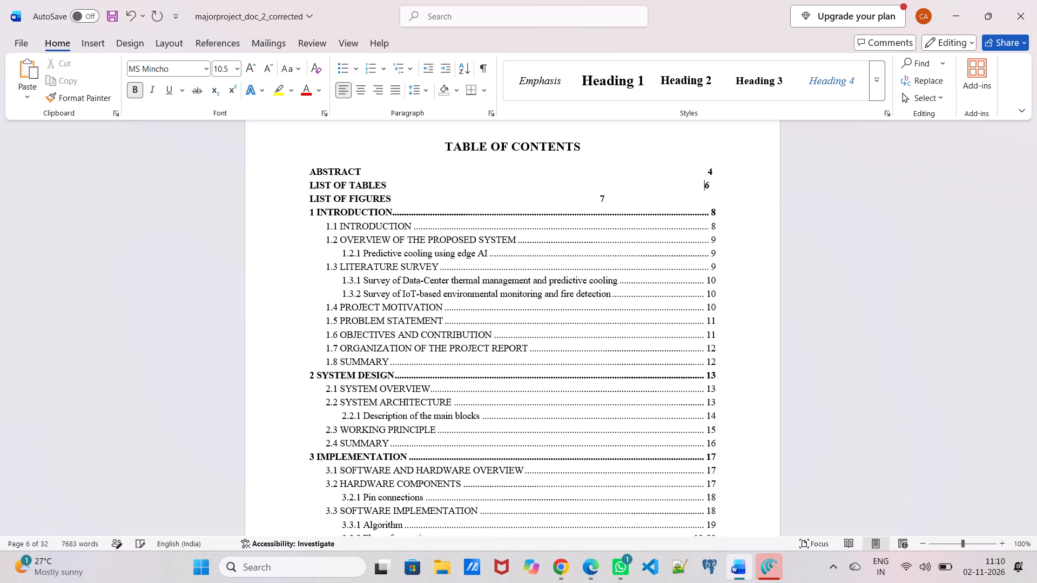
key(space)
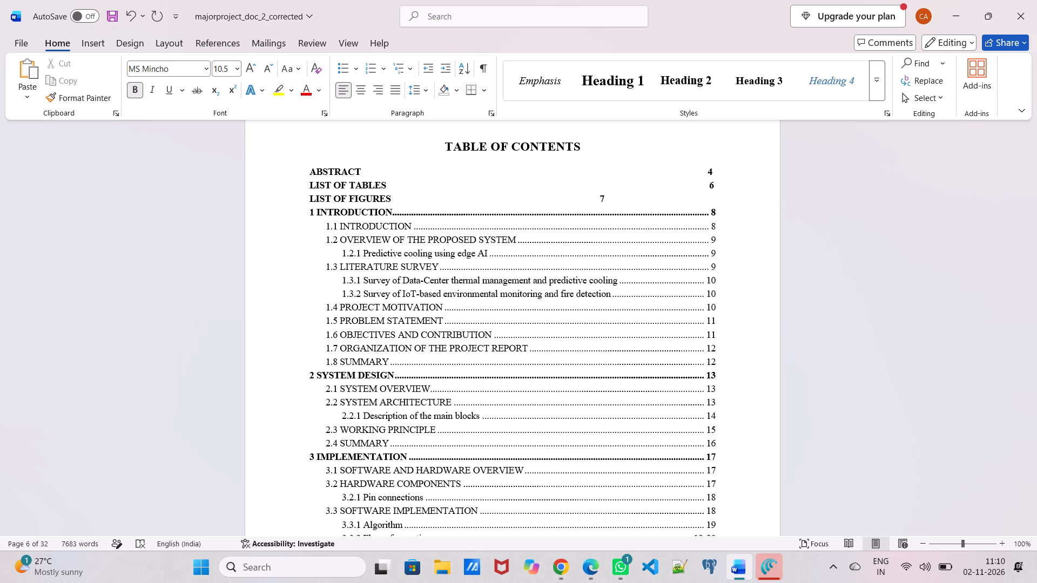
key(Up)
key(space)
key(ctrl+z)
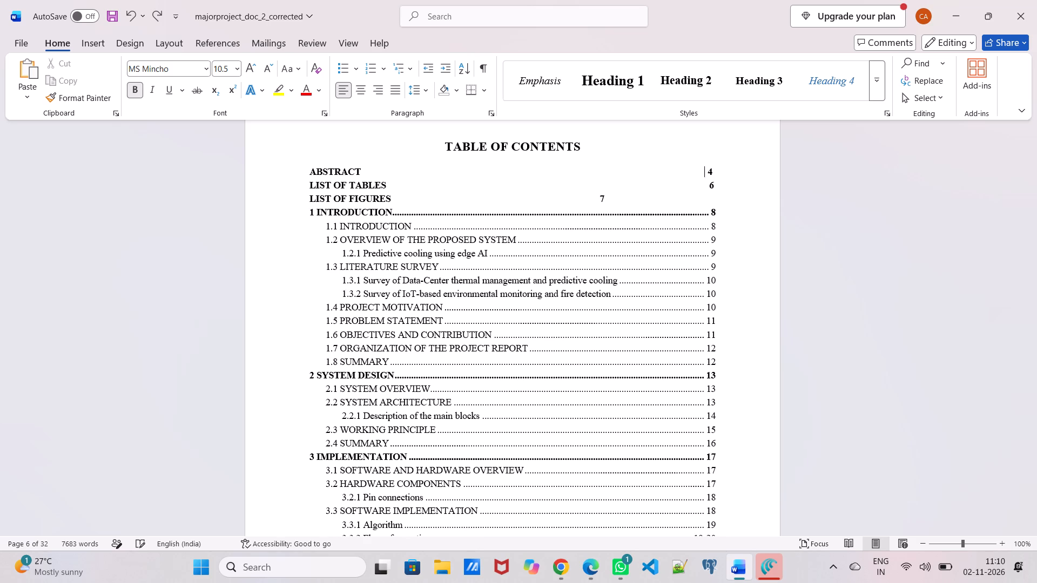
Pad the LIST OF FIGURES entry with spaces so its page number 7 lines up with the page-number column.
key(Down)
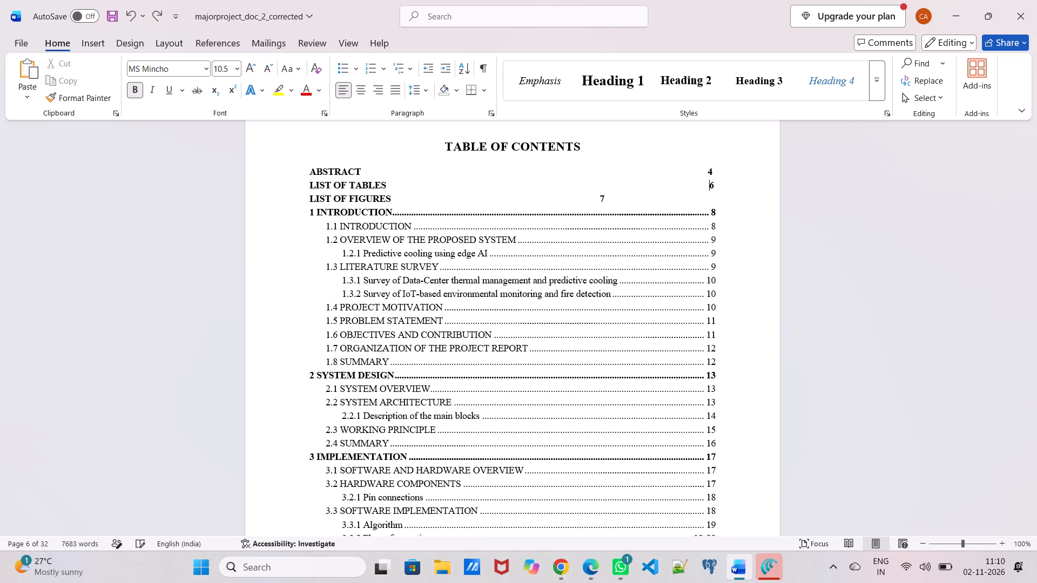
key(Left)
key(Left)
key(Left)
key(Left)
key(Left)
key(Left)
key(Left)
key(Left)
key(Left)
key(Left)
key(Left)
key(Left)
key(Left)
key(Left)
key(Left)
key(Left)
key(Left)
key(Left)
key(Left)
key(Left)
key(Down)
key(space)
key(space)
key(space)
key(space)
key(space)
key(space)
key(space)
key(space)
key(space)
key(space)
key(space)
key(space)
key(space)
key(space)
key(space)
key(space)
key(space)
key(space)
key(space)
key(space)
key(space)
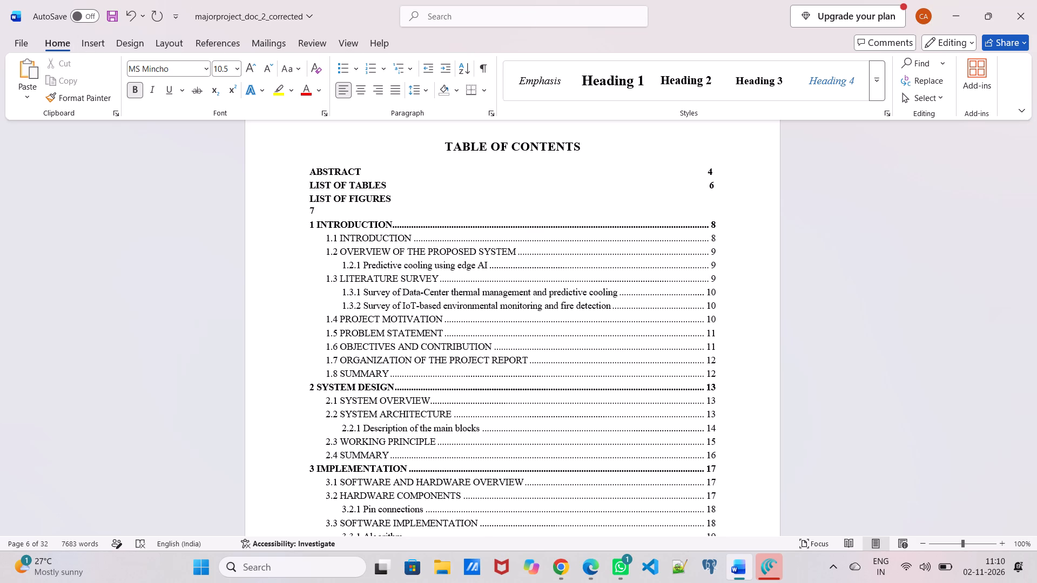
key(ctrl+z)
key(space)
key(space)
key(space)
key(space)
key(space)
key(space)
key(space)
key(space)
key(space)
key(space)
key(space)
key(space)
key(space)
key(space)
key(space)
key(space)
key(space)
key(space)
key(space)
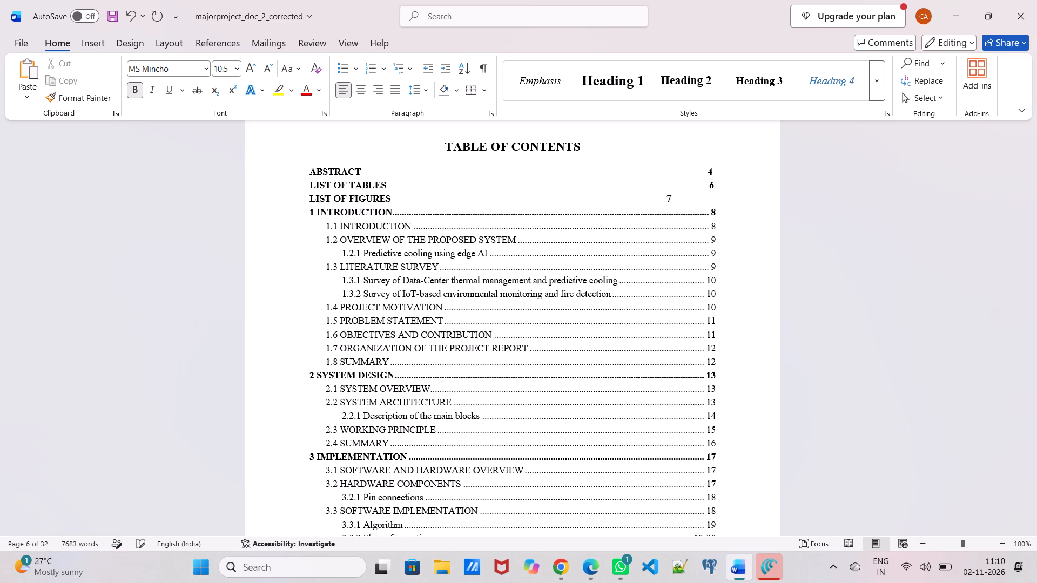
key(space)
key(space)
key(space)
key(space)
Replace the dot leader of the 1 INTRODUCTION entry with spaces, keeping page number 8 in the page-number column.
key(Up)
key(Up)
key(Right)
key(Down)
key(Up)
key(Down)
key(Down)
key(Down)
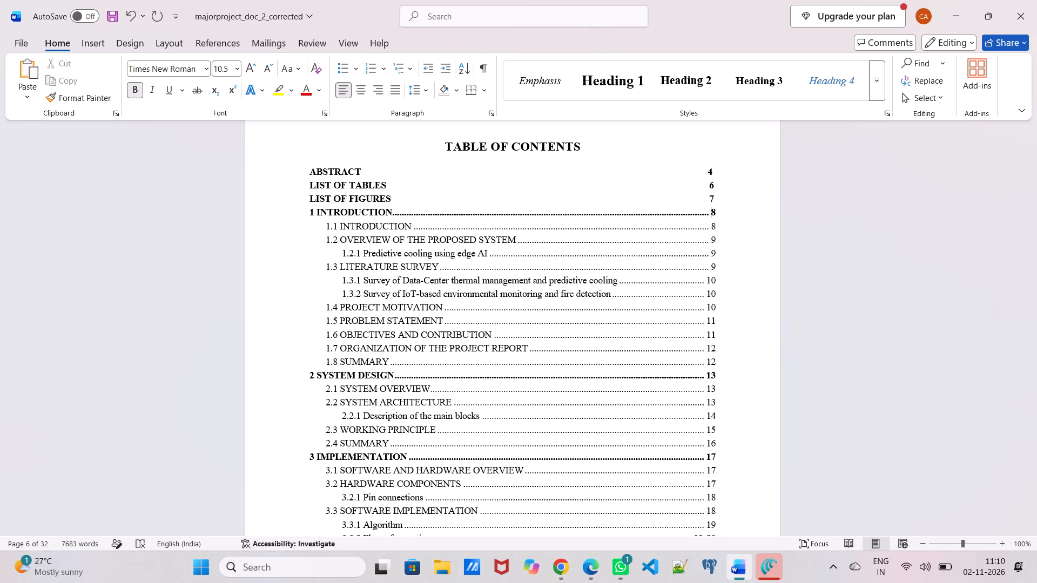
key(BackSpace)
key(space)
key(space)
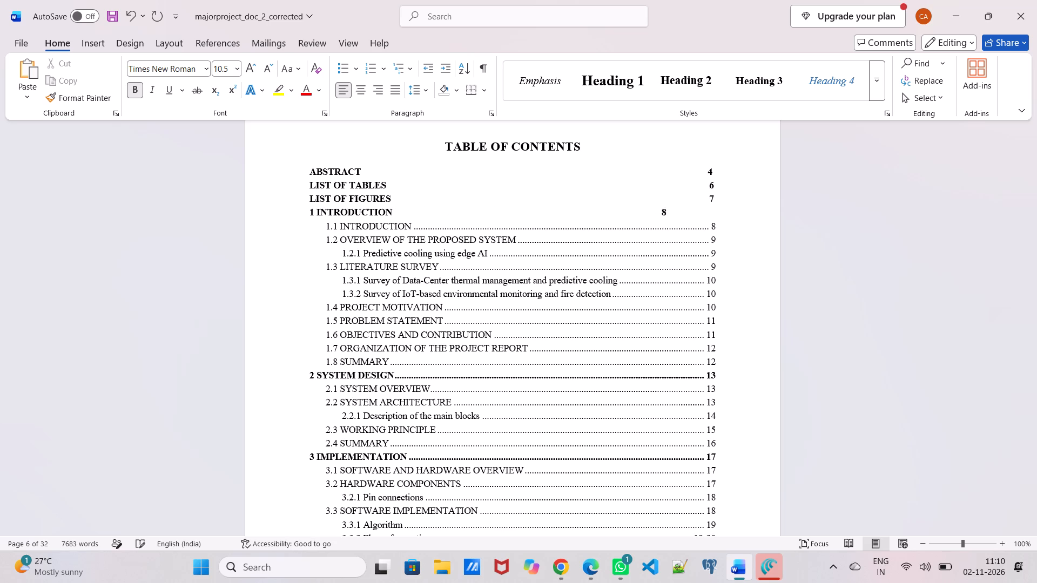
key(Down)
key(BackSpace)
key(space)
key(space)
key(space)
key(space)
key(space)
key(space)
key(space)
key(space)
key(space)
key(space)
key(space)
key(space)
key(space)
key(space)
key(space)
key(space)
key(space)
key(space)
key(space)
key(space)
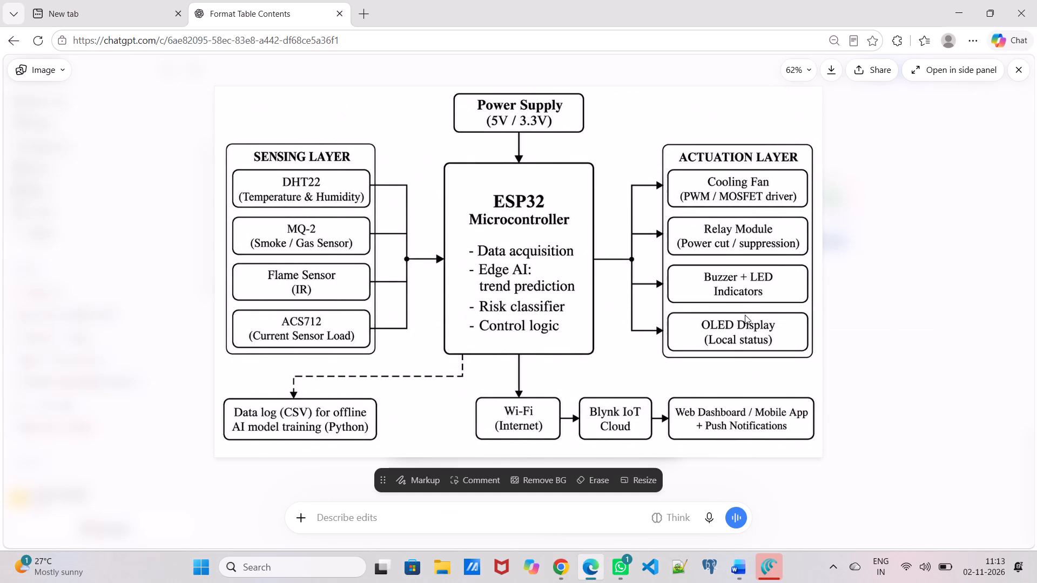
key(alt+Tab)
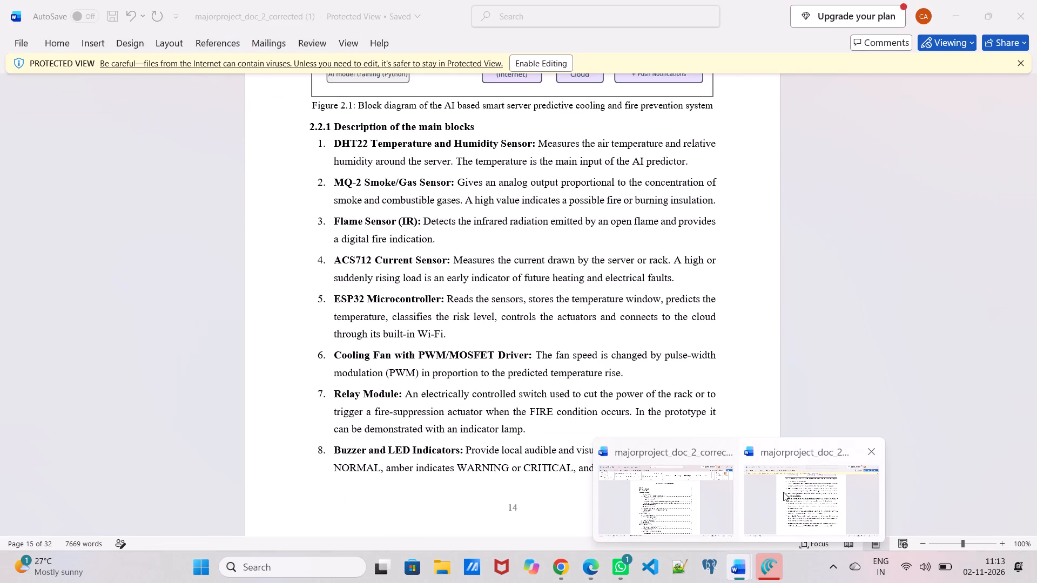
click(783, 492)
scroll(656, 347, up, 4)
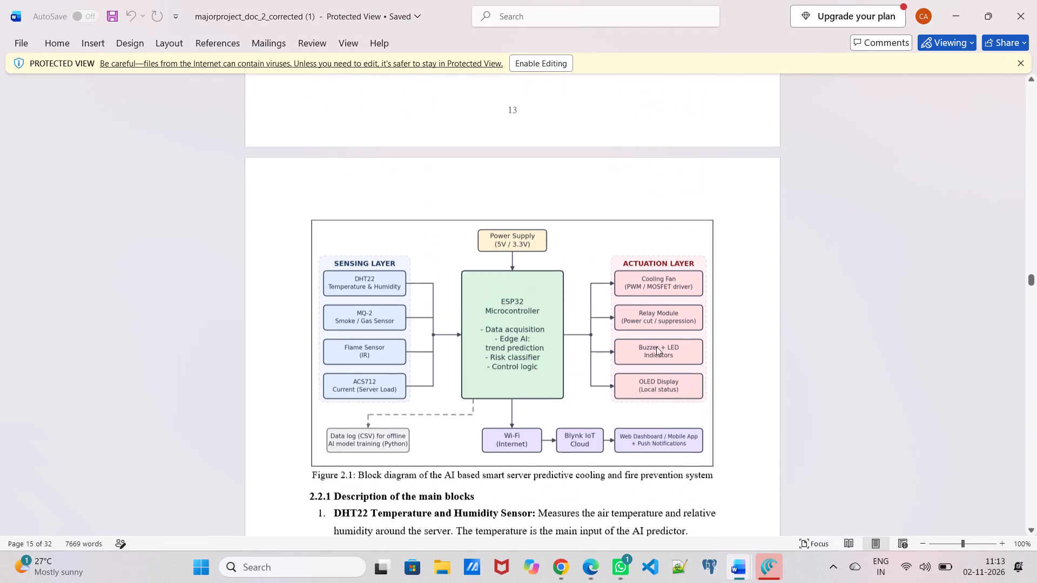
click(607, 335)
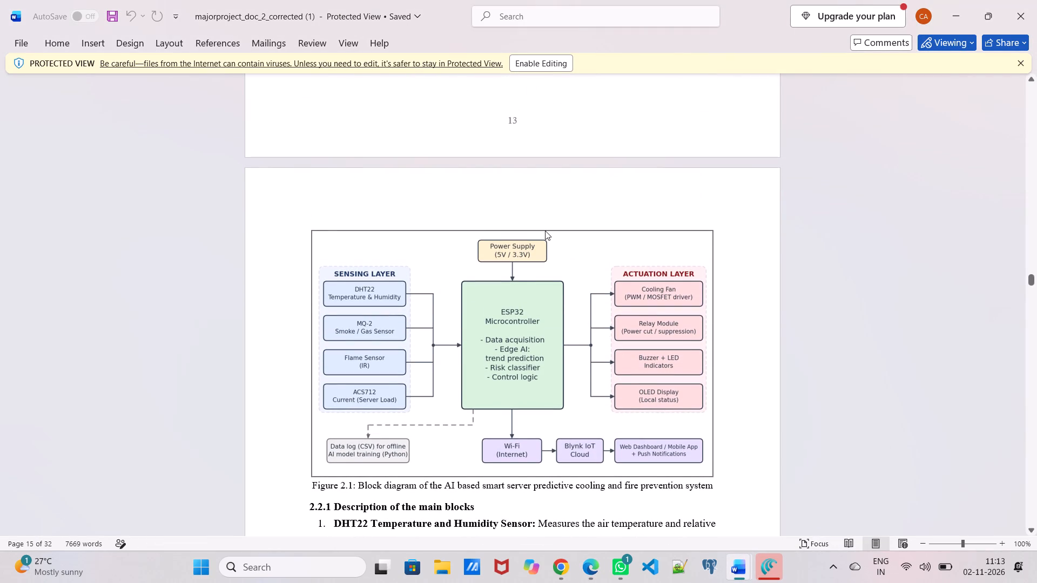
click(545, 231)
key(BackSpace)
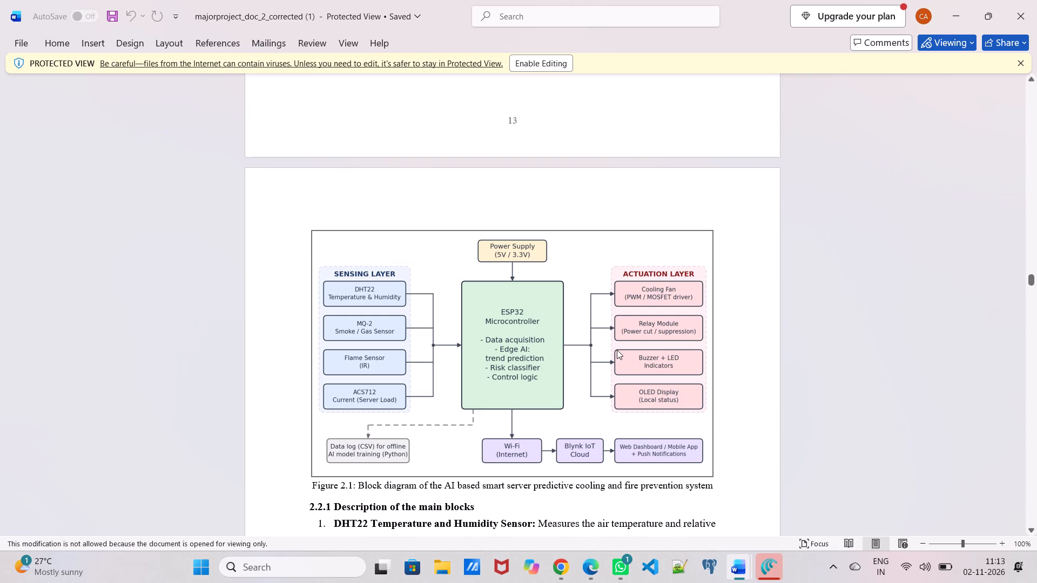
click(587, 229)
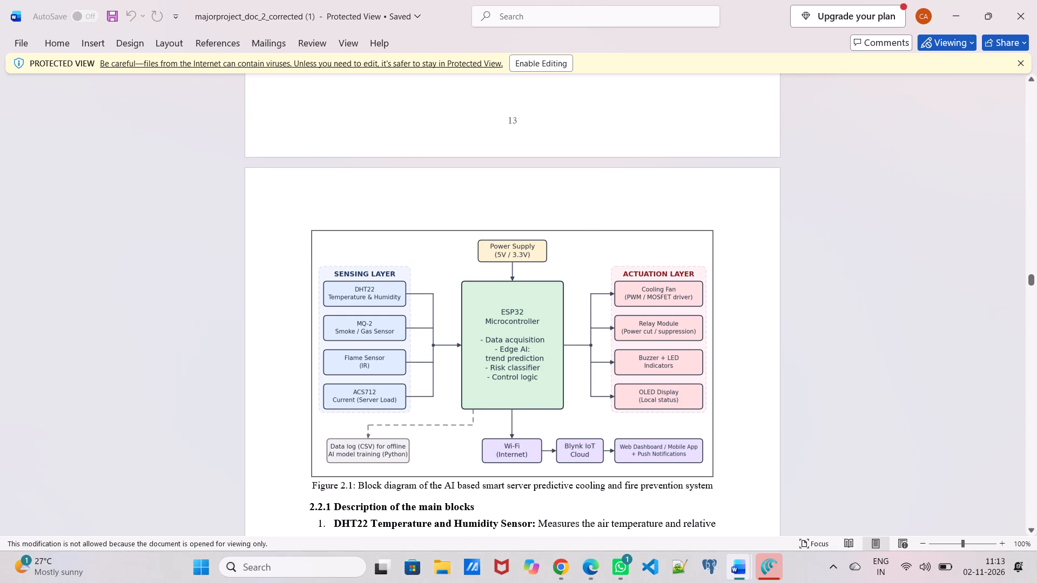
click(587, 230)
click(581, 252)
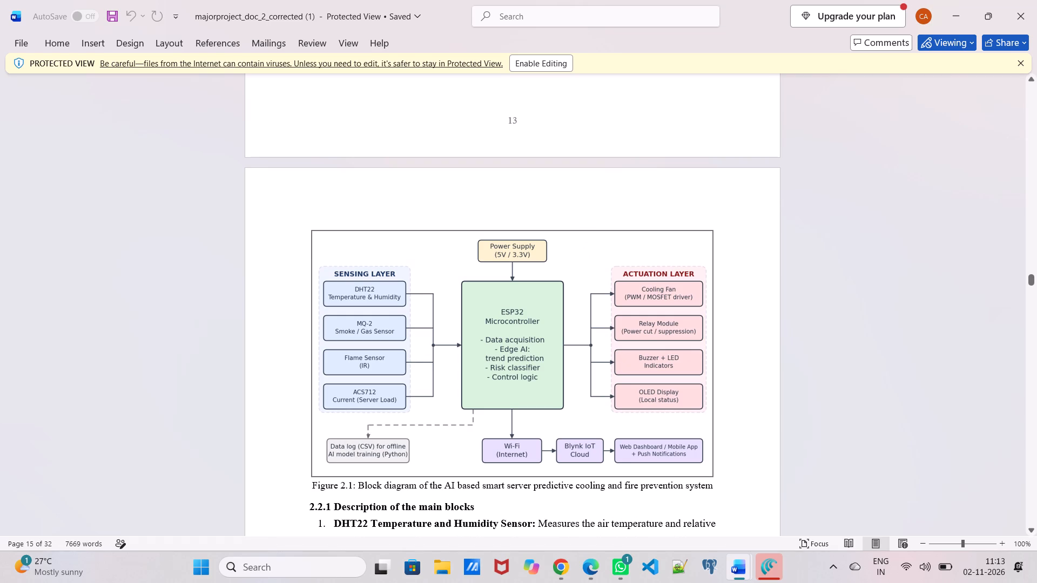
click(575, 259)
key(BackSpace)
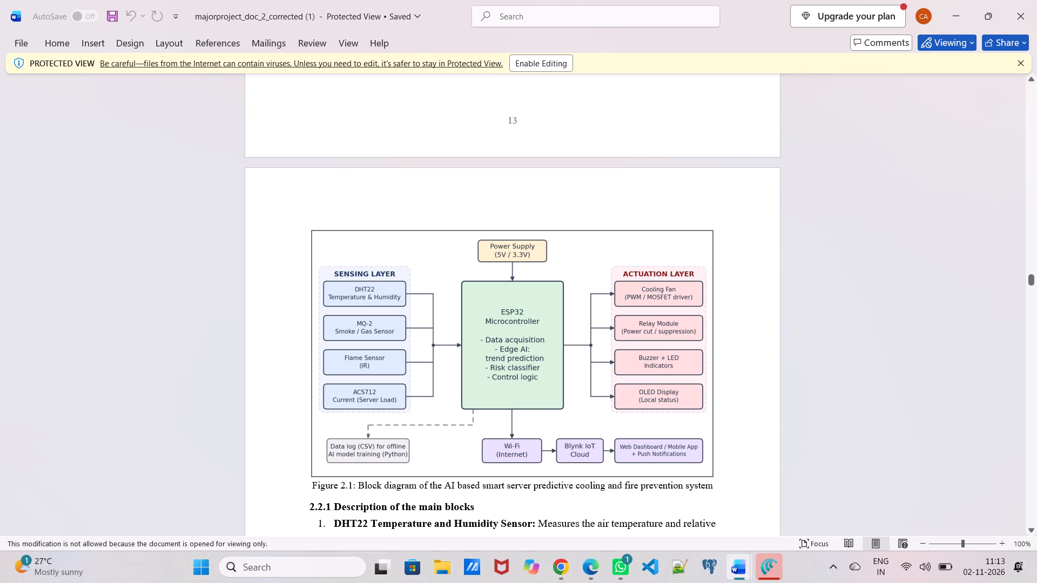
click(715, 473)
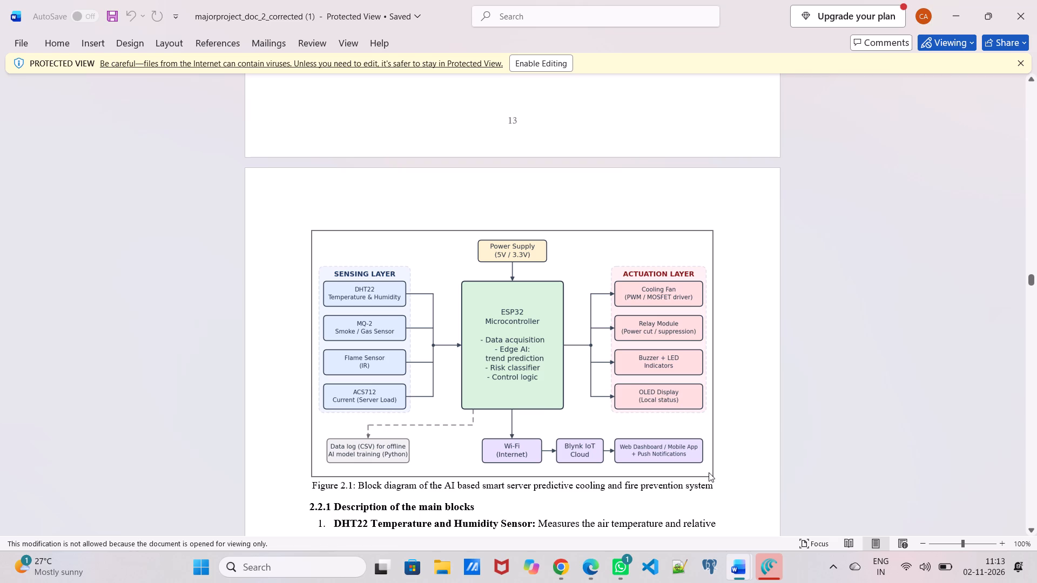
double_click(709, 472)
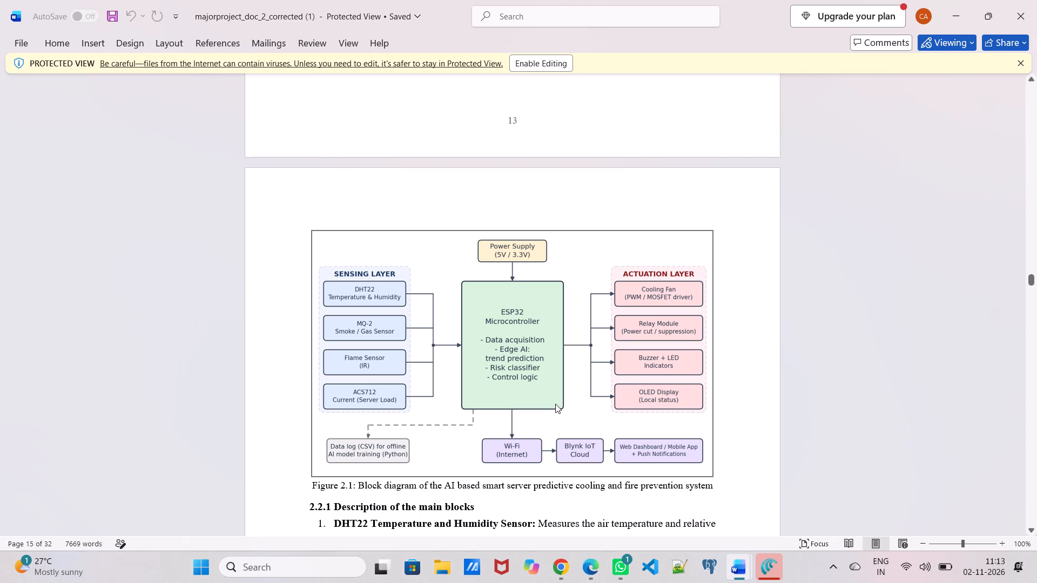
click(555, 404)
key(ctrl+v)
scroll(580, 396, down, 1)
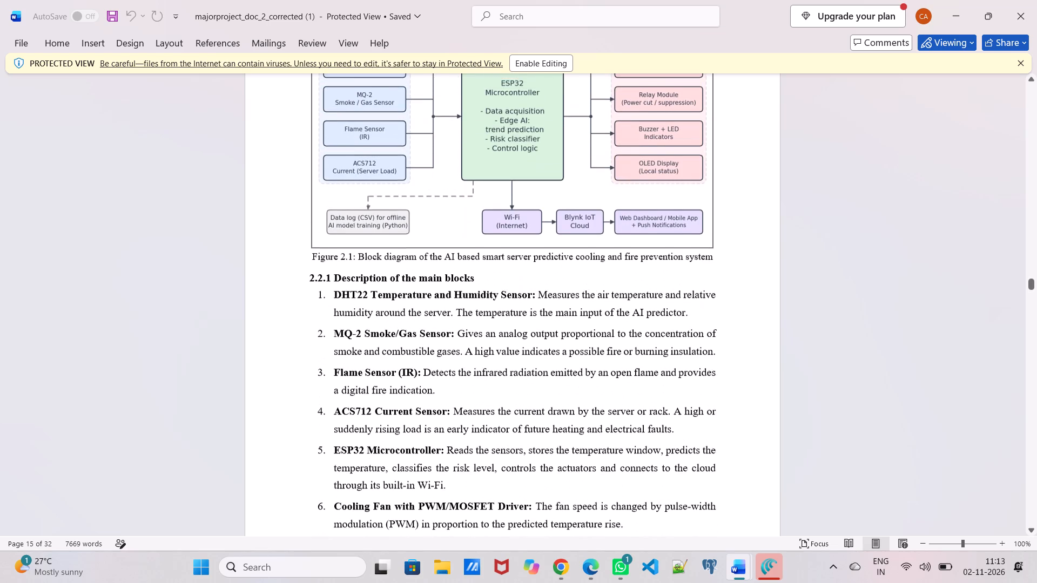
Enable editing for the majorproject_doc_2_corrected (1) document.
click(540, 59)
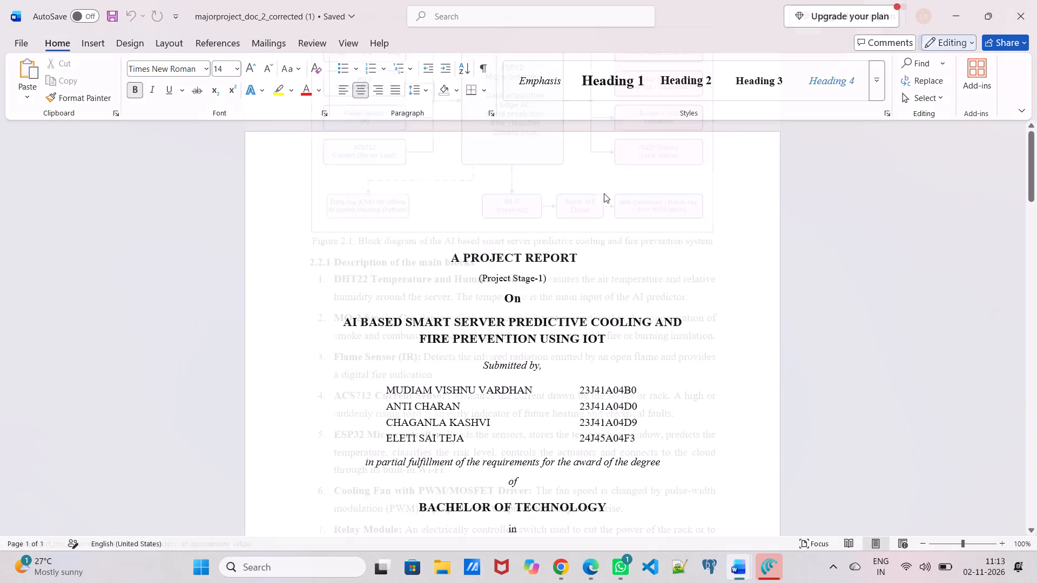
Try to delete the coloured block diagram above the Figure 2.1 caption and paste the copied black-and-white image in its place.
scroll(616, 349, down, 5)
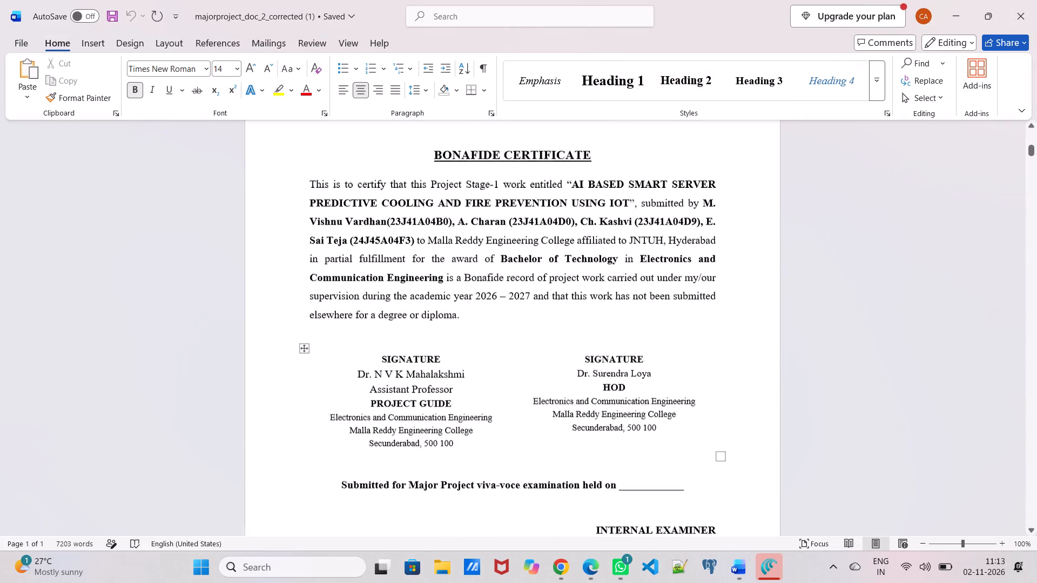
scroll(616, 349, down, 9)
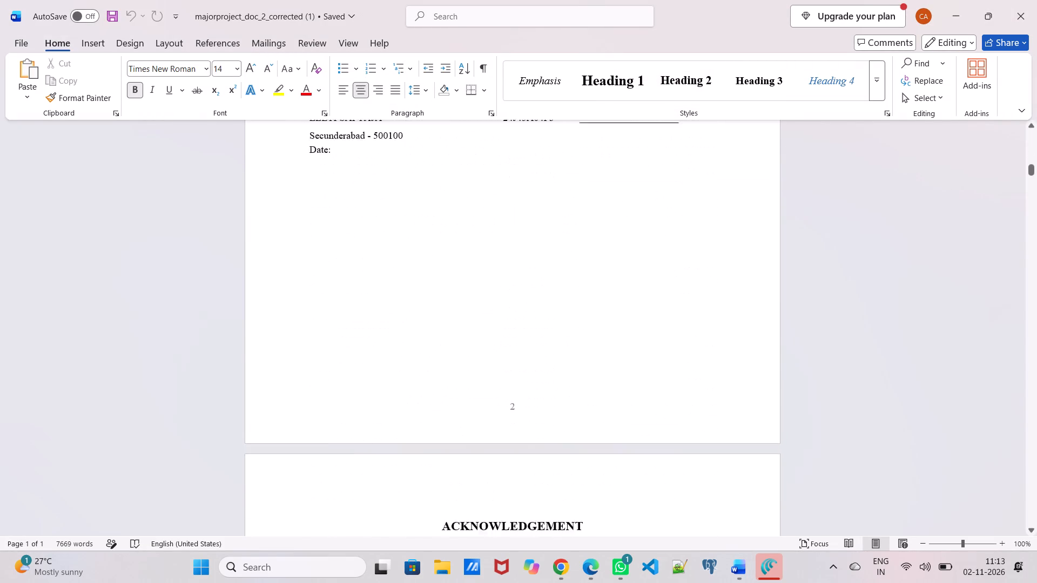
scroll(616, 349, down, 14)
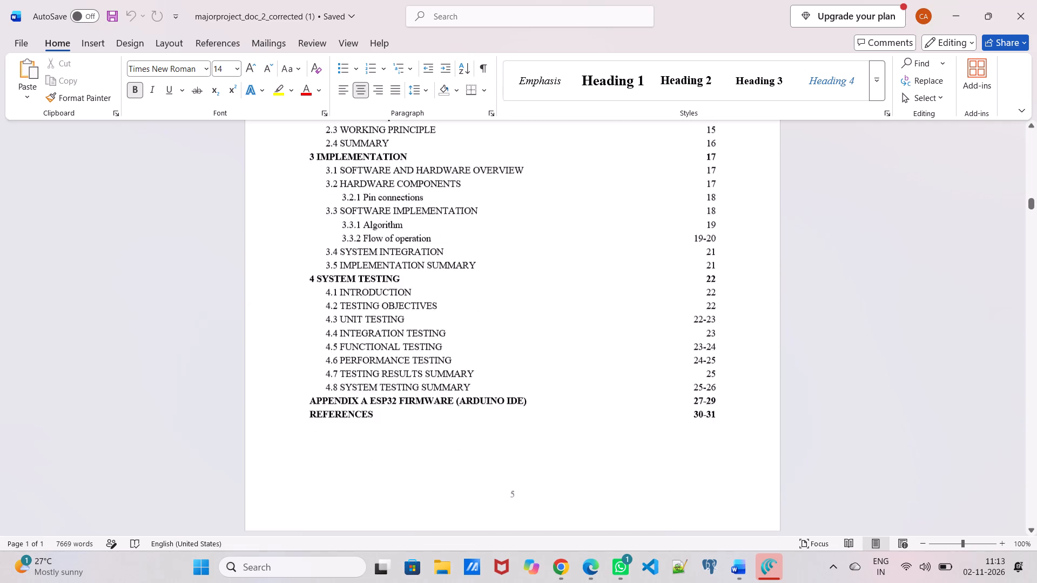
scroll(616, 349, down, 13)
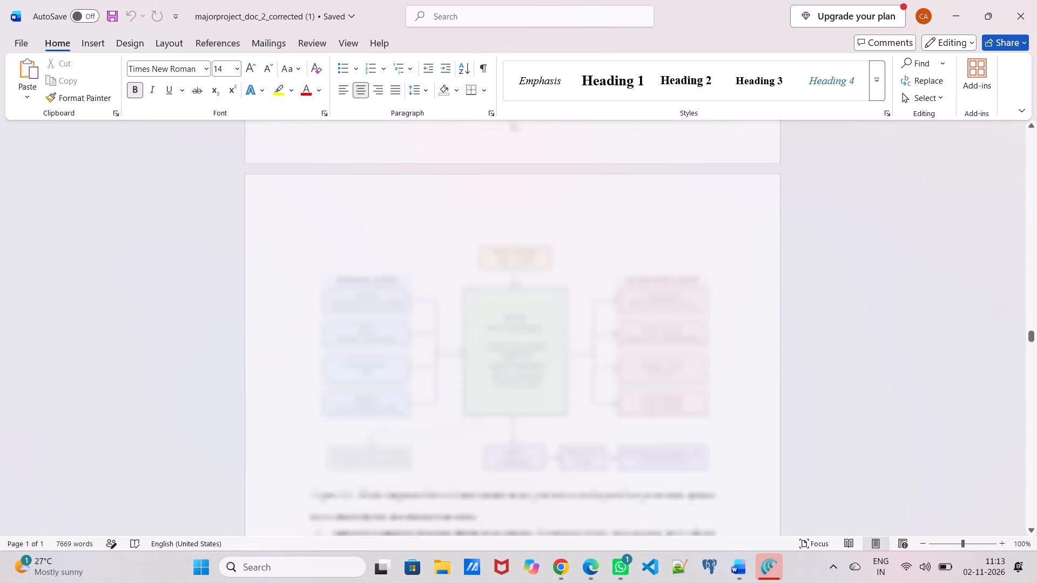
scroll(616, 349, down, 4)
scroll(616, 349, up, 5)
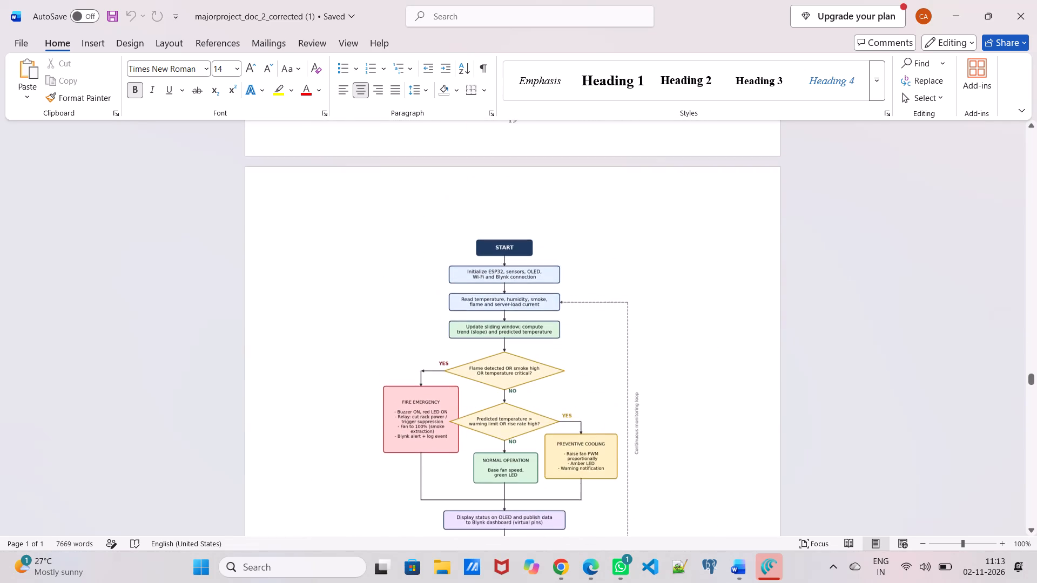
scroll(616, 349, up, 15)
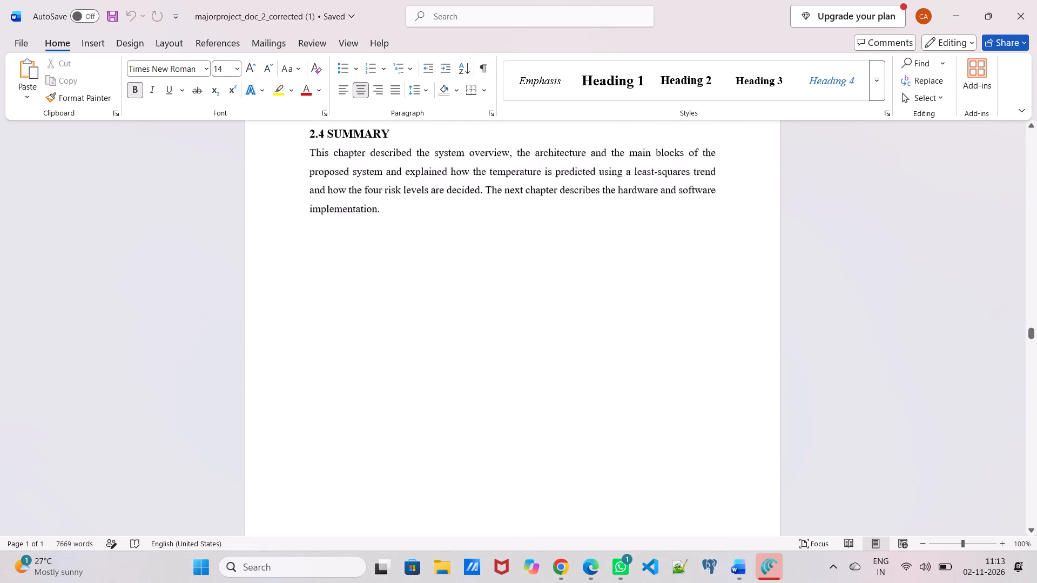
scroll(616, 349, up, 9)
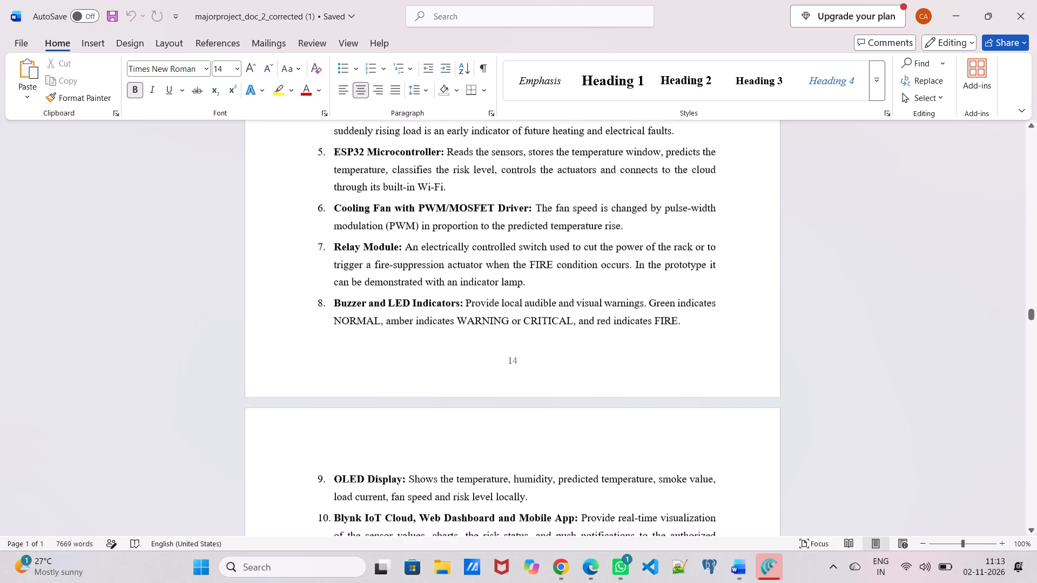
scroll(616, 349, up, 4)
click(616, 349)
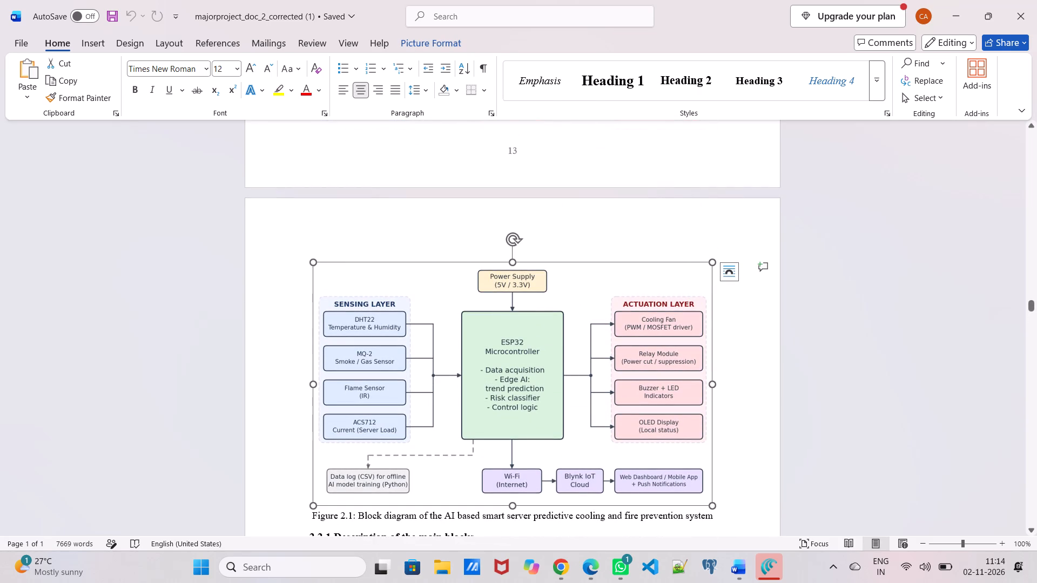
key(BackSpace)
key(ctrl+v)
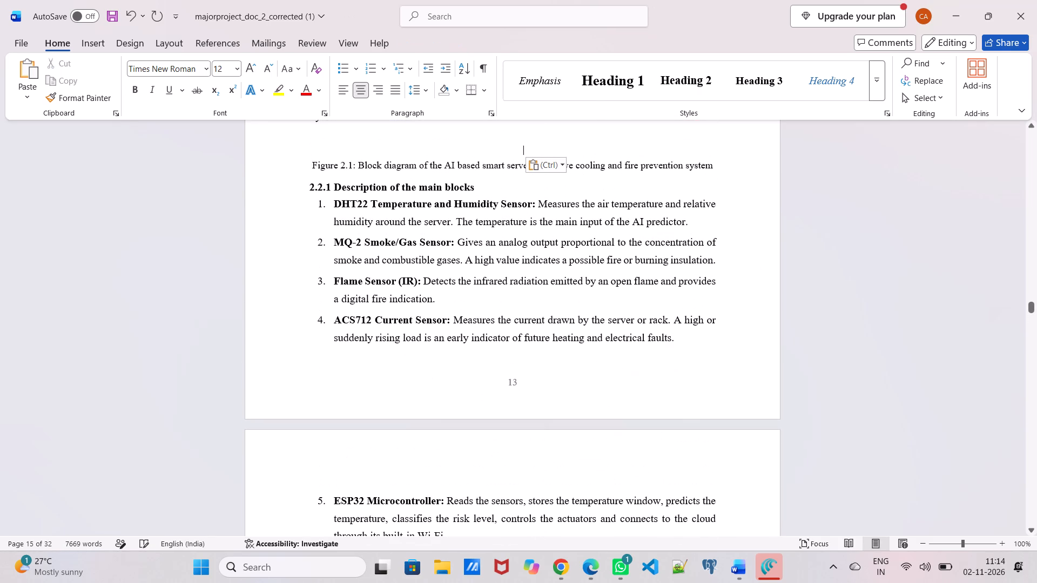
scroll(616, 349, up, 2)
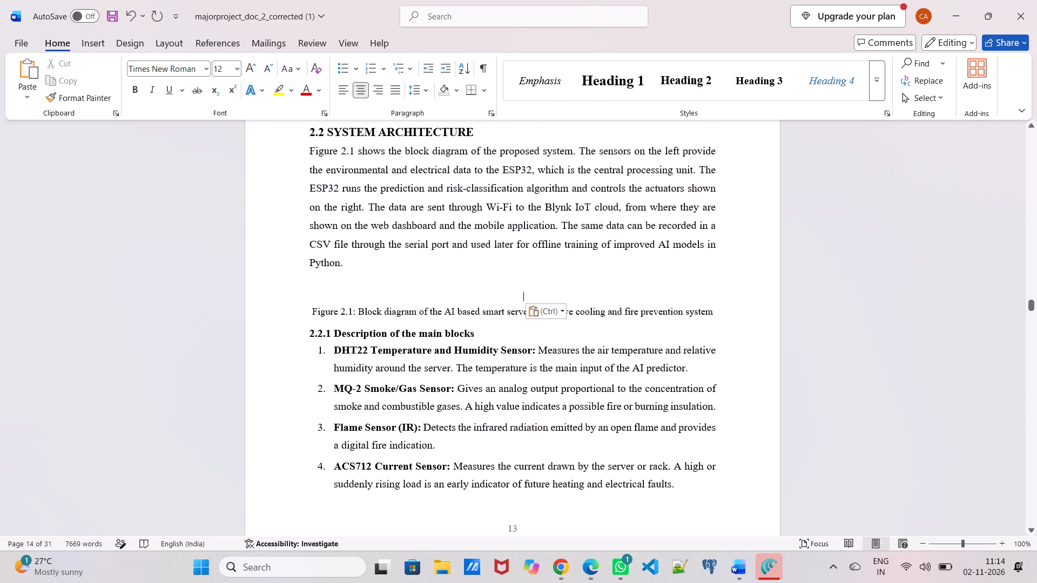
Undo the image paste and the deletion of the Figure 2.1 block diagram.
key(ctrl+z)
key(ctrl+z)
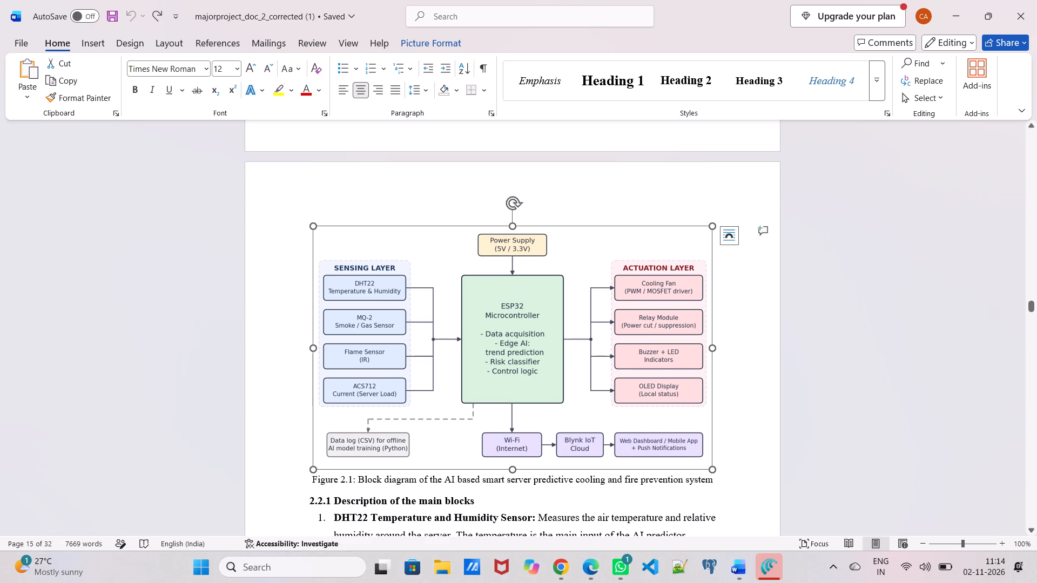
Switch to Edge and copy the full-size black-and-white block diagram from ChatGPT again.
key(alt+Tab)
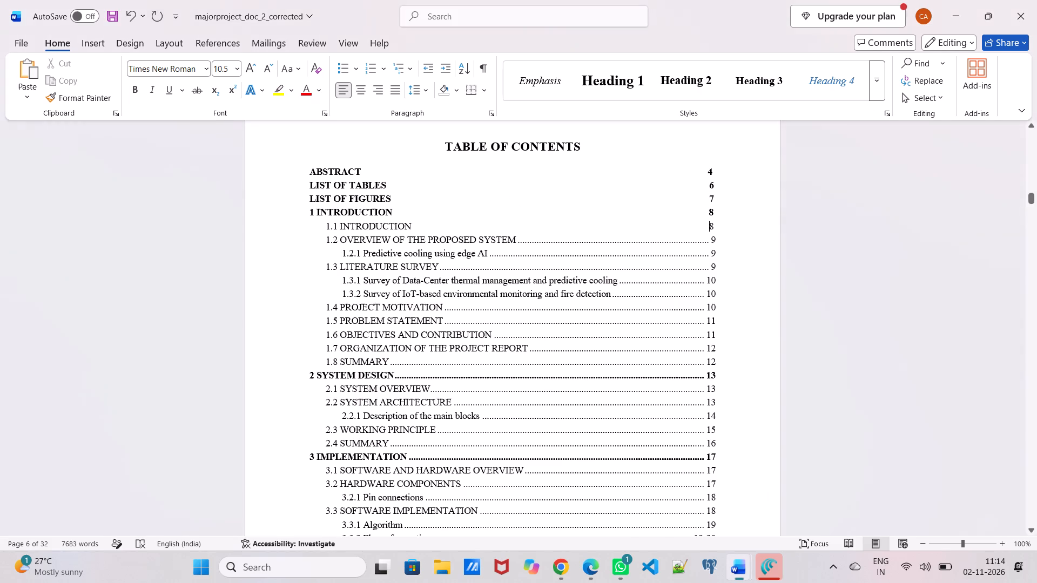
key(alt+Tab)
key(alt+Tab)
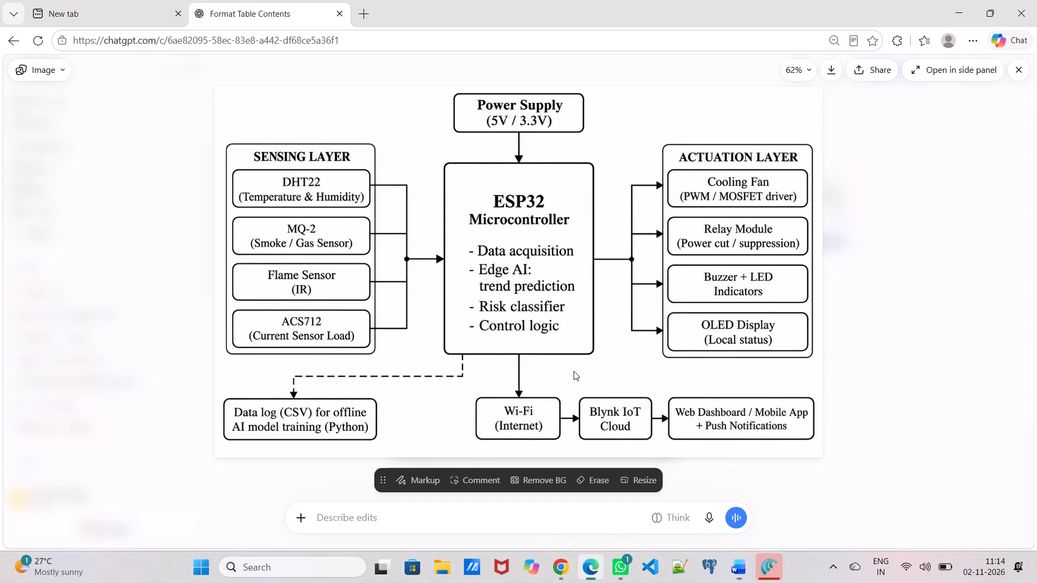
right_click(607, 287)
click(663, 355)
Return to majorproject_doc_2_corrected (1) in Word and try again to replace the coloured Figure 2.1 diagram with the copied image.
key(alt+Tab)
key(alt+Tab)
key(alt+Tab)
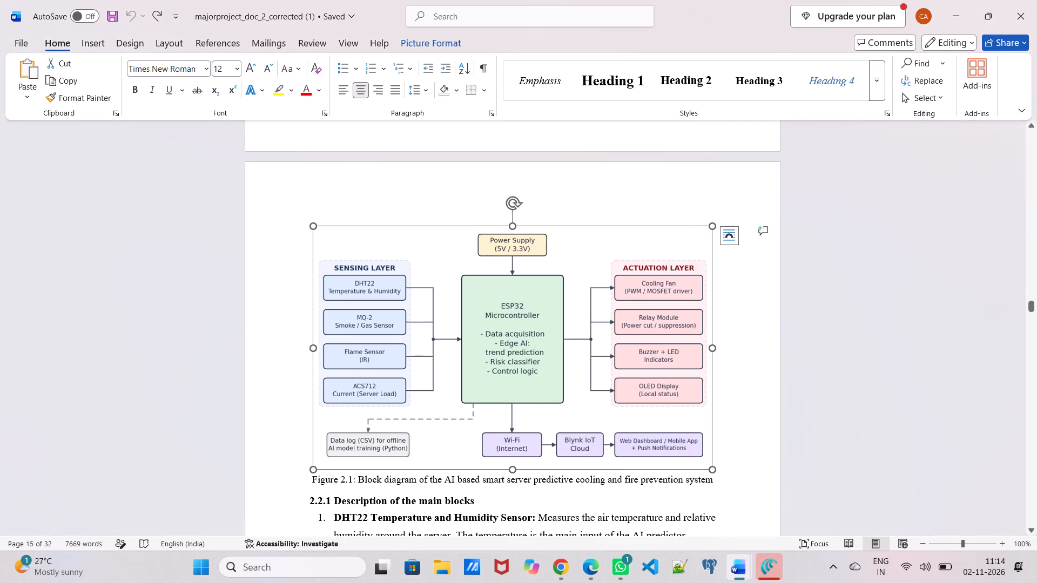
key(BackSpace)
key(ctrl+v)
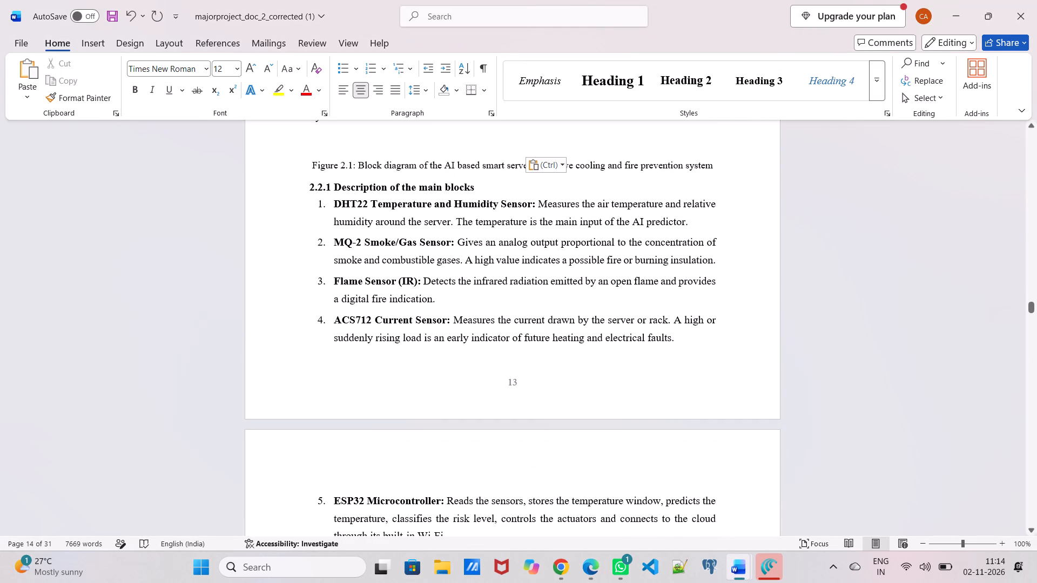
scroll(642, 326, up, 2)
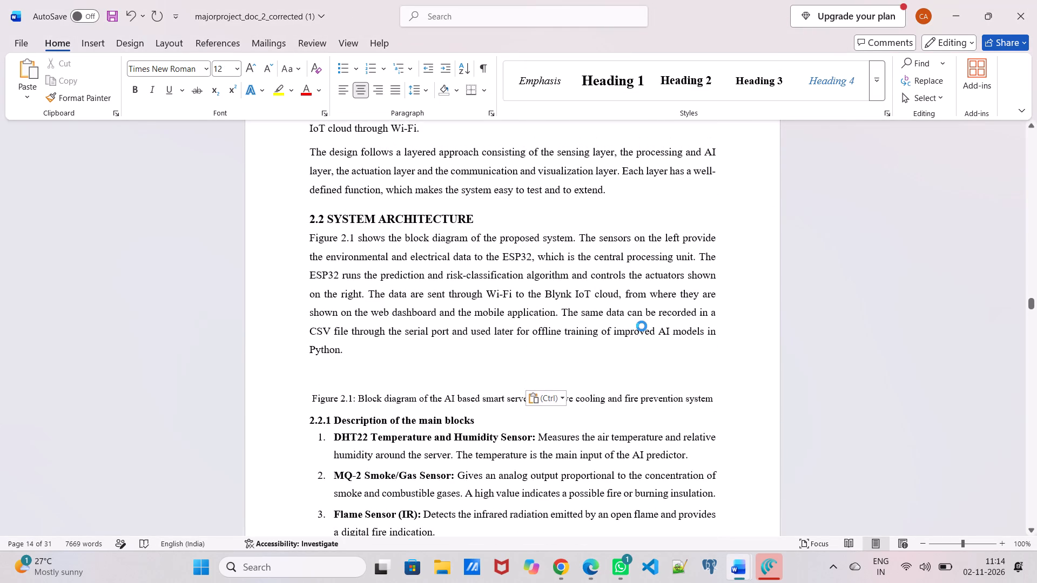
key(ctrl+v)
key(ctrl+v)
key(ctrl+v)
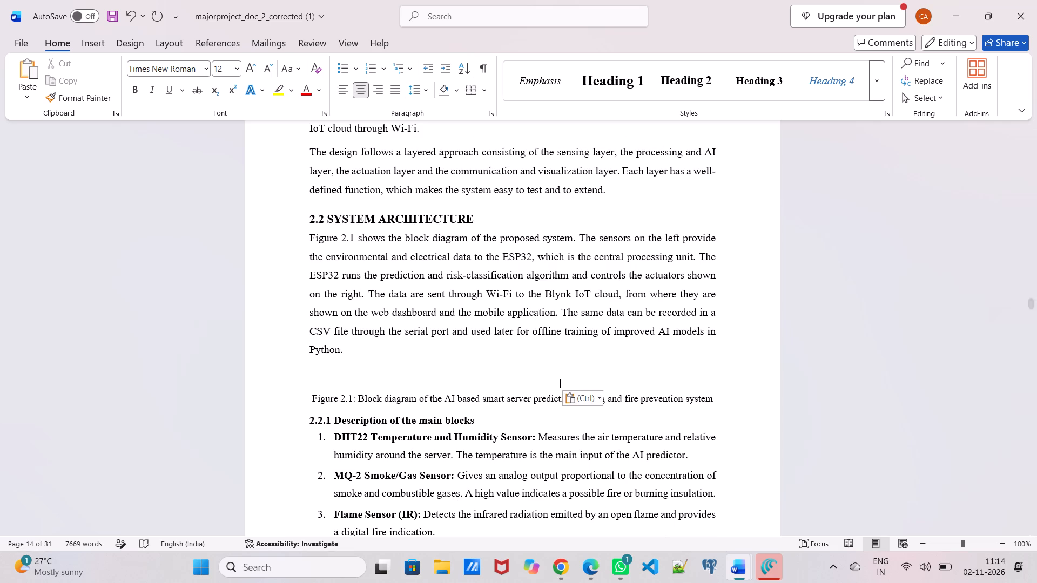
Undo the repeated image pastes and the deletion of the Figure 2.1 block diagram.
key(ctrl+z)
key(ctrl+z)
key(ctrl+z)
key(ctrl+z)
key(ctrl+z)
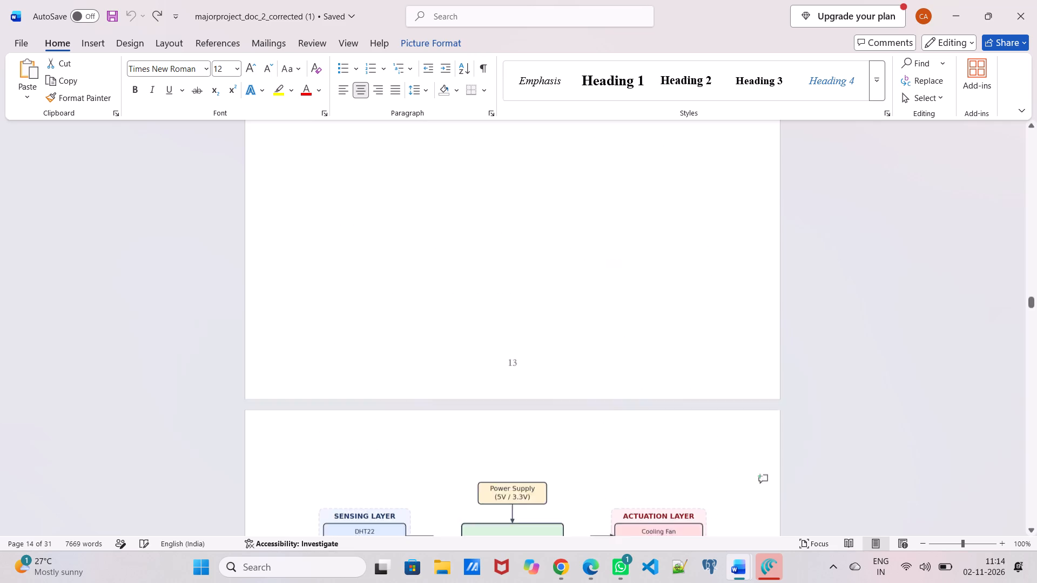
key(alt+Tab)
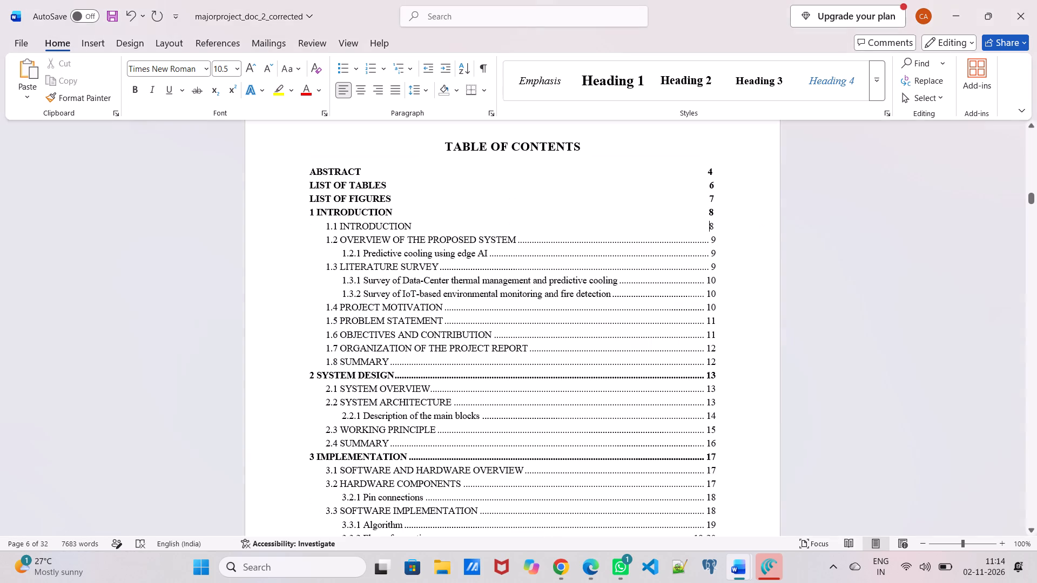
Switch to Edge and copy the black-and-white block diagram image from ChatGPT once more.
key(alt+Tab)
key(alt+Tab)
right_click(598, 259)
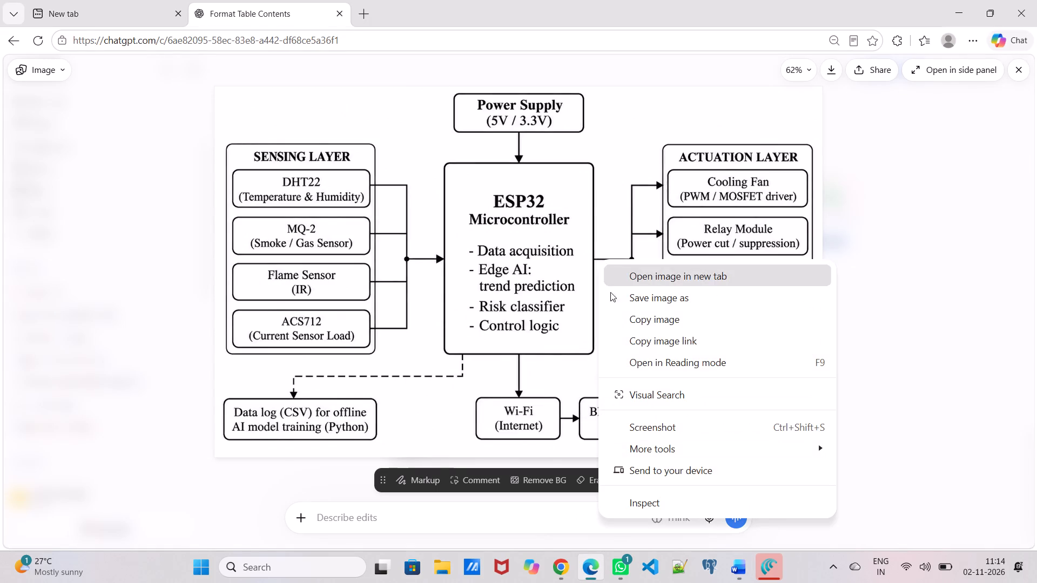
click(636, 316)
Switch to majorproject_doc_2_corrected (1) in Word and try to paste the copied diagram at Figure 2.1, checking the available paste options.
key(alt+Tab)
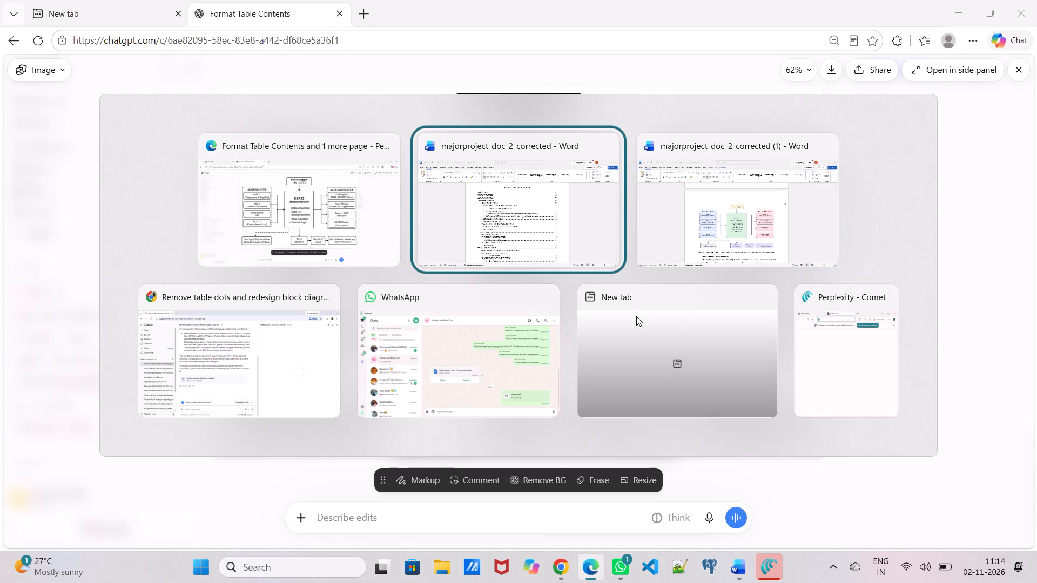
key(alt+Tab)
key(ctrl+v)
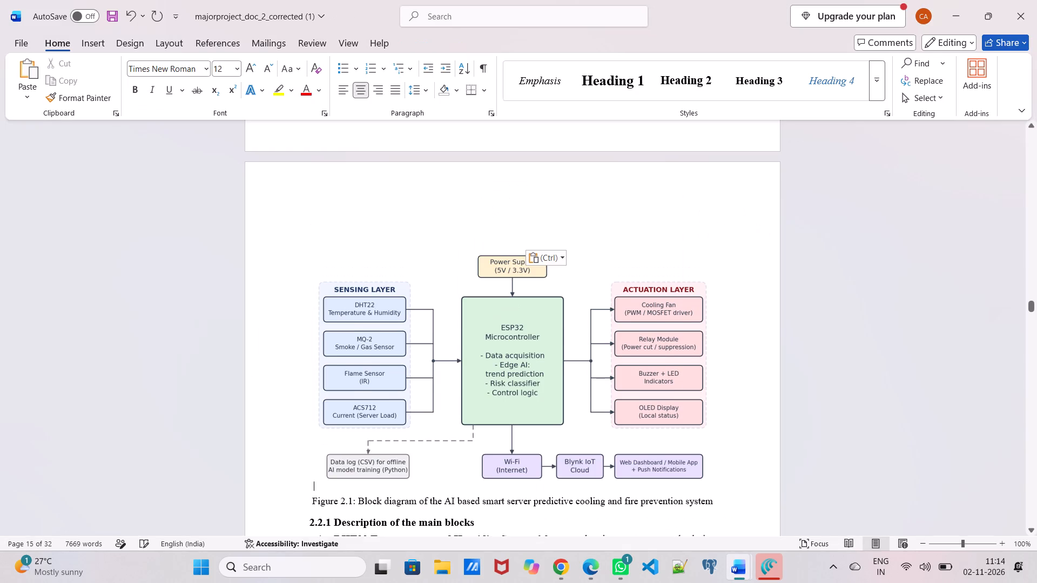
key(ctrl+v)
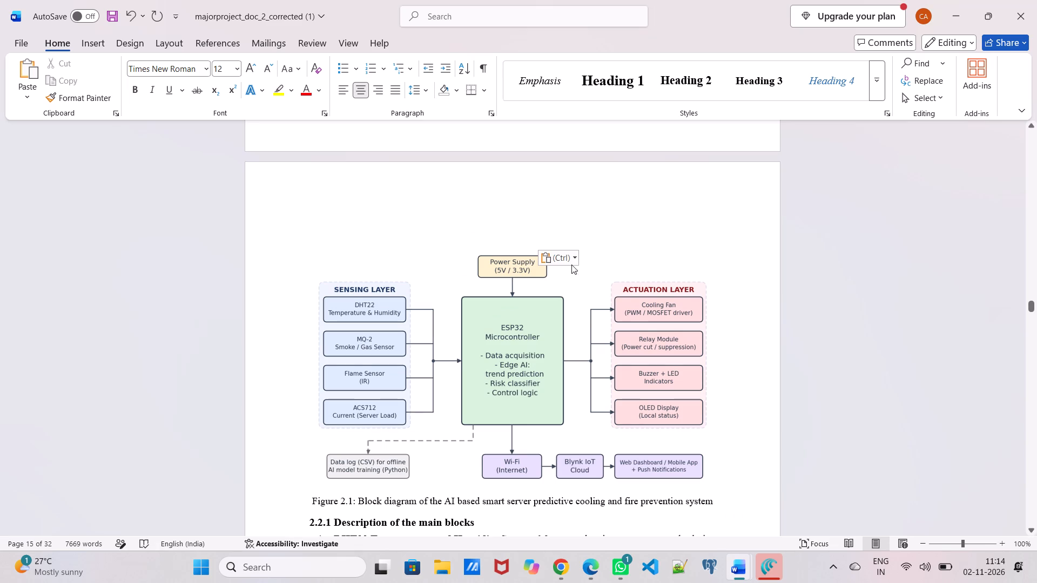
click(567, 257)
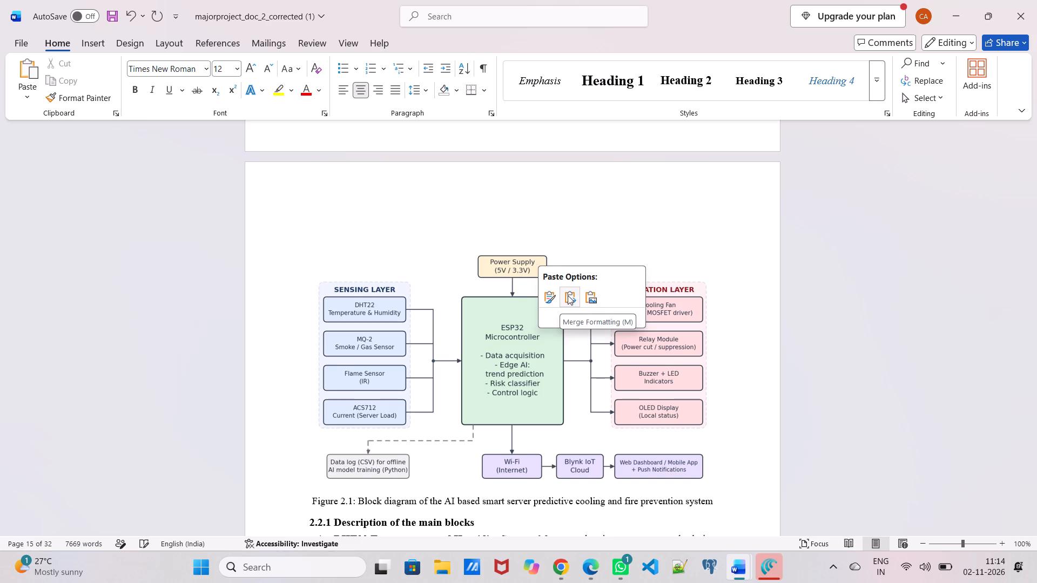
click(632, 201)
scroll(632, 201, down, 1)
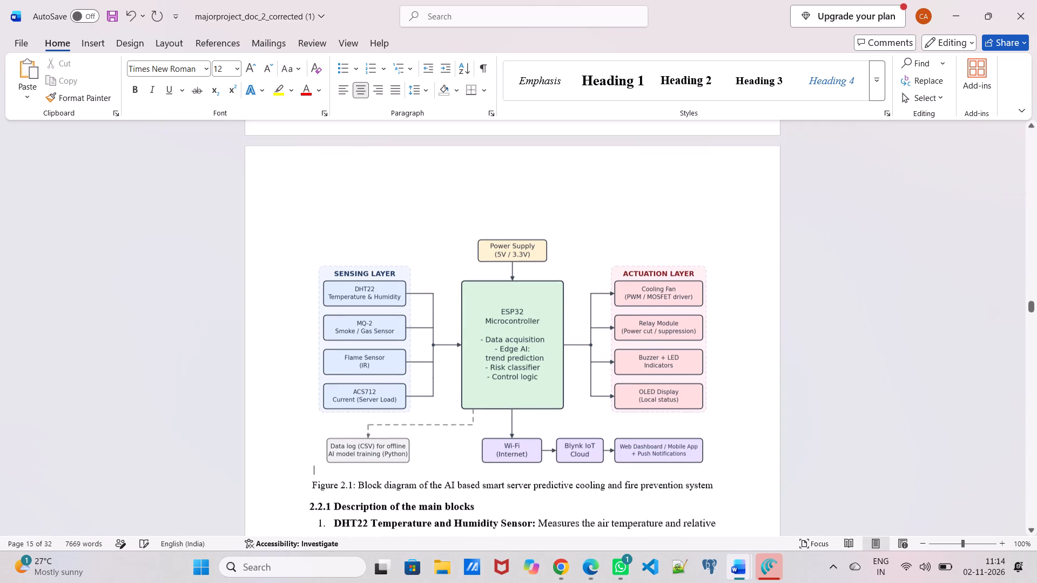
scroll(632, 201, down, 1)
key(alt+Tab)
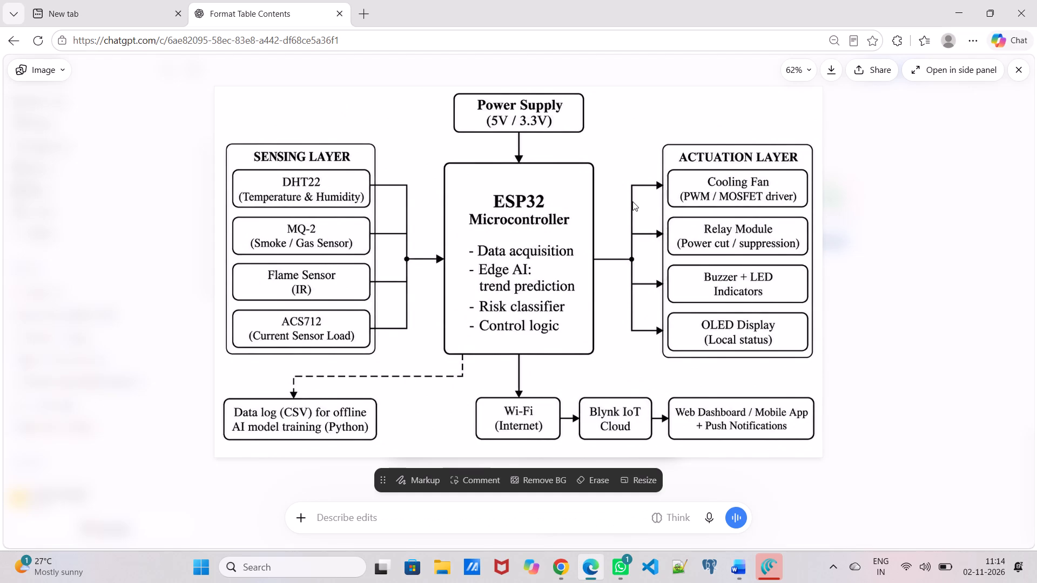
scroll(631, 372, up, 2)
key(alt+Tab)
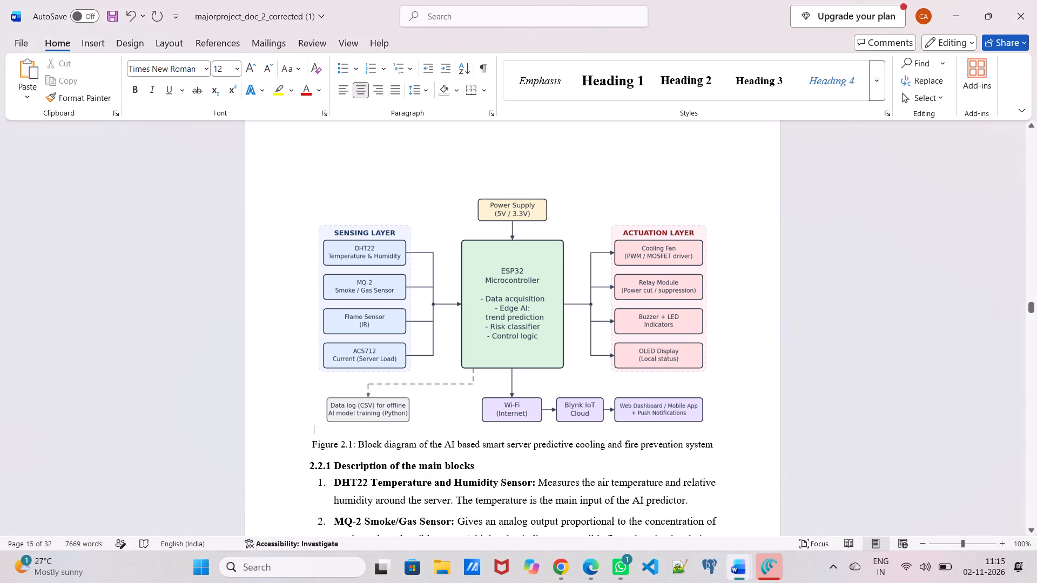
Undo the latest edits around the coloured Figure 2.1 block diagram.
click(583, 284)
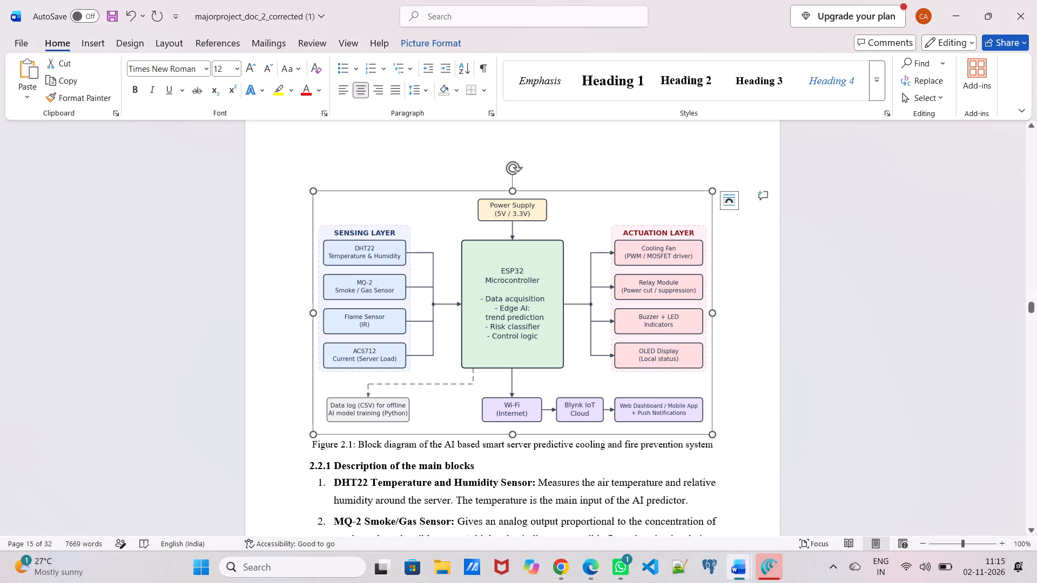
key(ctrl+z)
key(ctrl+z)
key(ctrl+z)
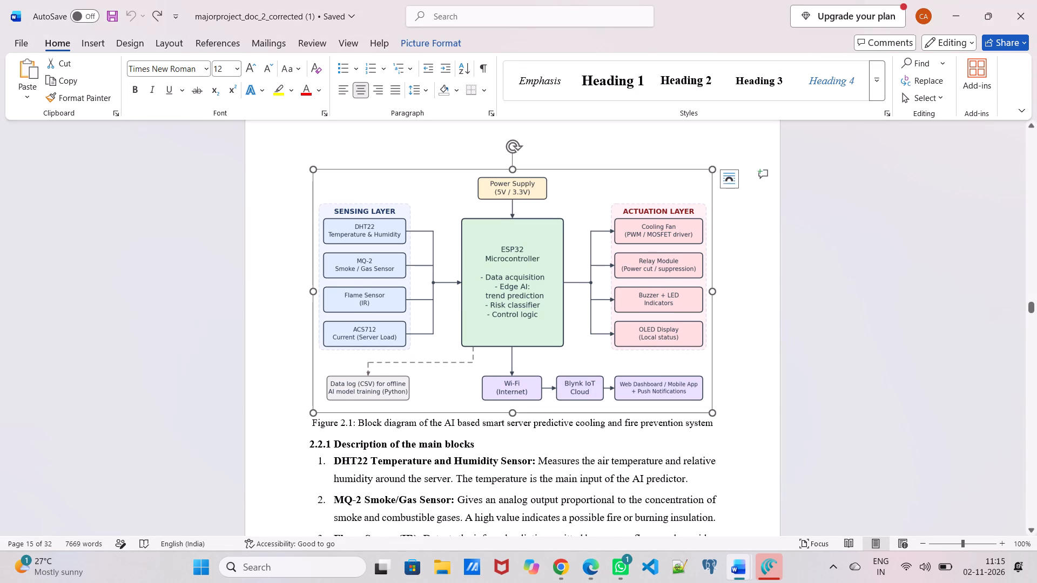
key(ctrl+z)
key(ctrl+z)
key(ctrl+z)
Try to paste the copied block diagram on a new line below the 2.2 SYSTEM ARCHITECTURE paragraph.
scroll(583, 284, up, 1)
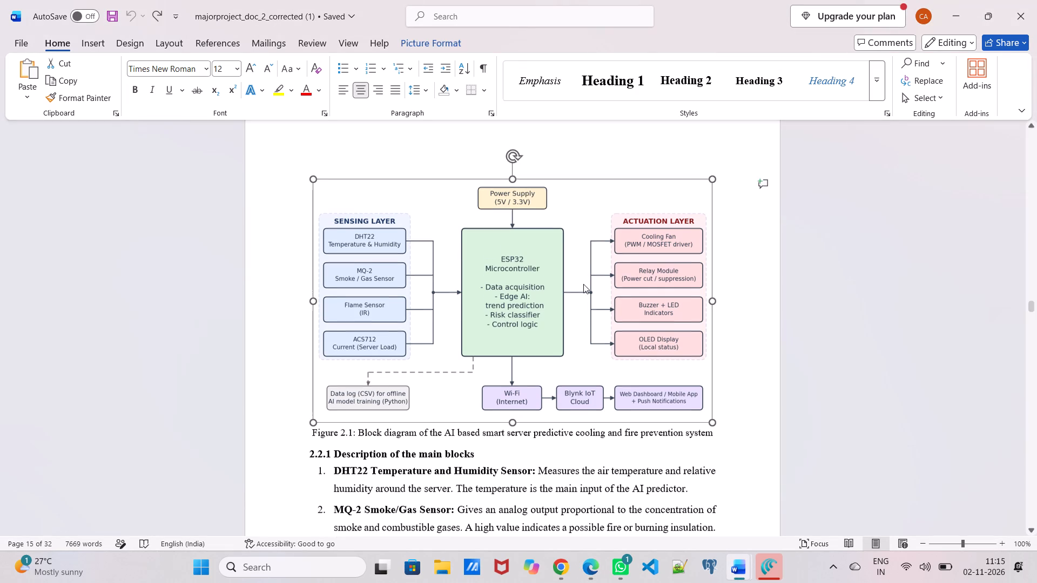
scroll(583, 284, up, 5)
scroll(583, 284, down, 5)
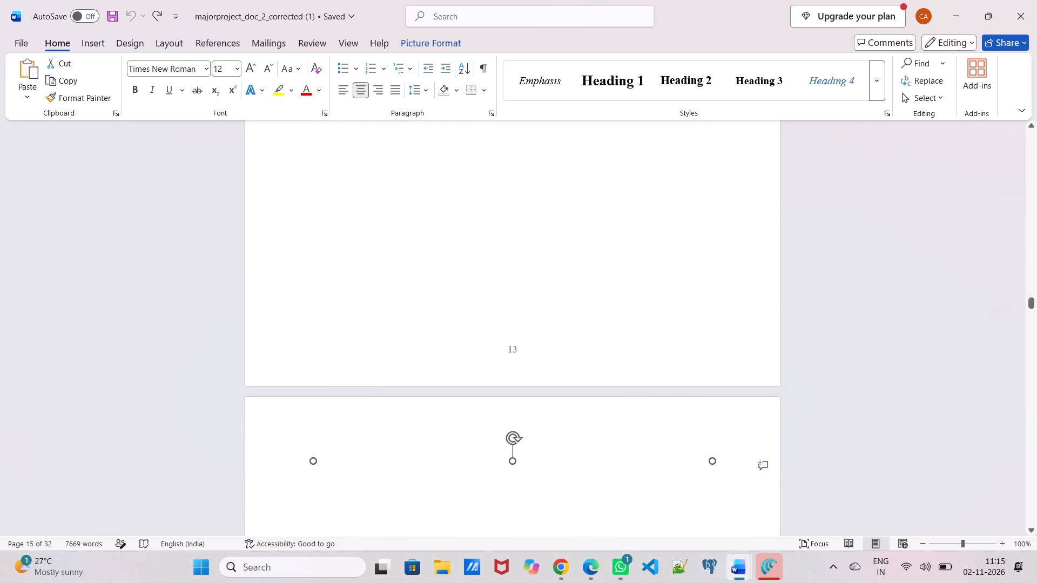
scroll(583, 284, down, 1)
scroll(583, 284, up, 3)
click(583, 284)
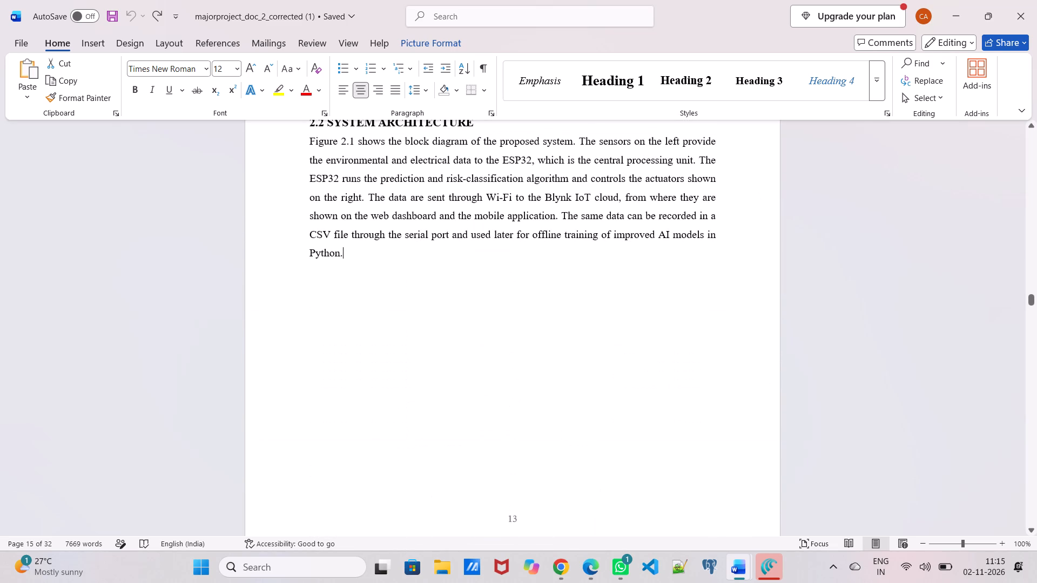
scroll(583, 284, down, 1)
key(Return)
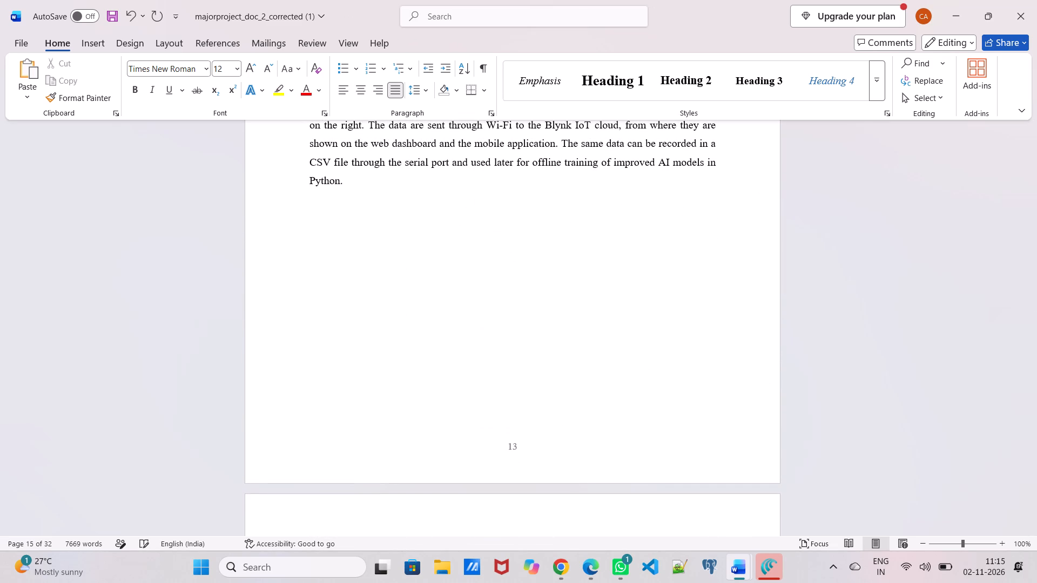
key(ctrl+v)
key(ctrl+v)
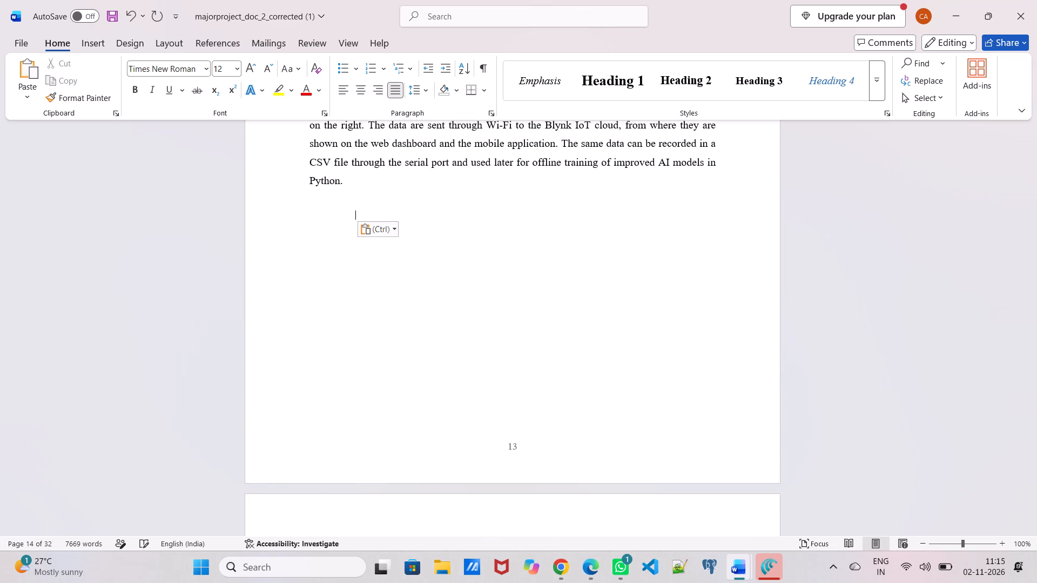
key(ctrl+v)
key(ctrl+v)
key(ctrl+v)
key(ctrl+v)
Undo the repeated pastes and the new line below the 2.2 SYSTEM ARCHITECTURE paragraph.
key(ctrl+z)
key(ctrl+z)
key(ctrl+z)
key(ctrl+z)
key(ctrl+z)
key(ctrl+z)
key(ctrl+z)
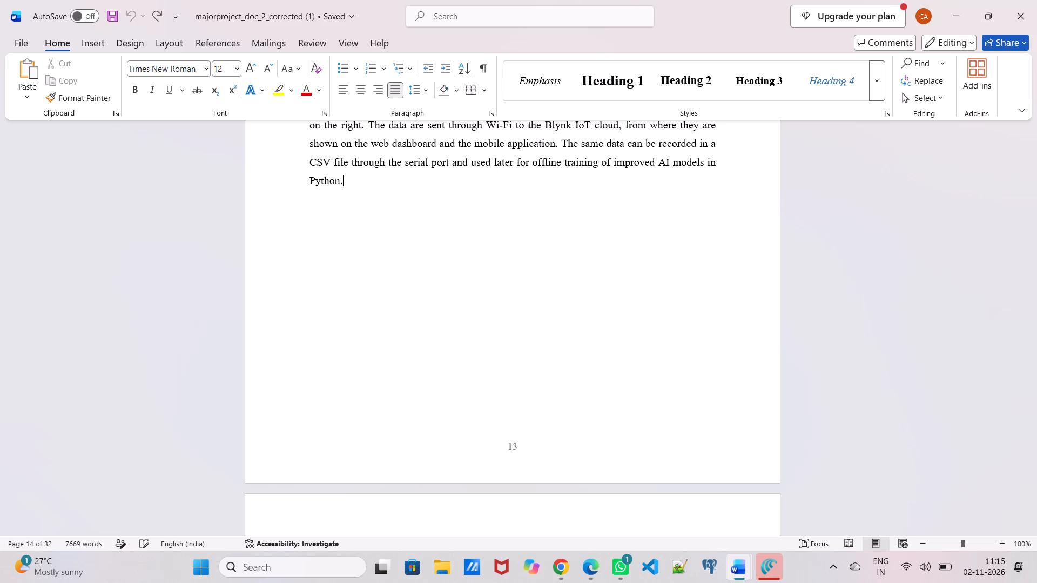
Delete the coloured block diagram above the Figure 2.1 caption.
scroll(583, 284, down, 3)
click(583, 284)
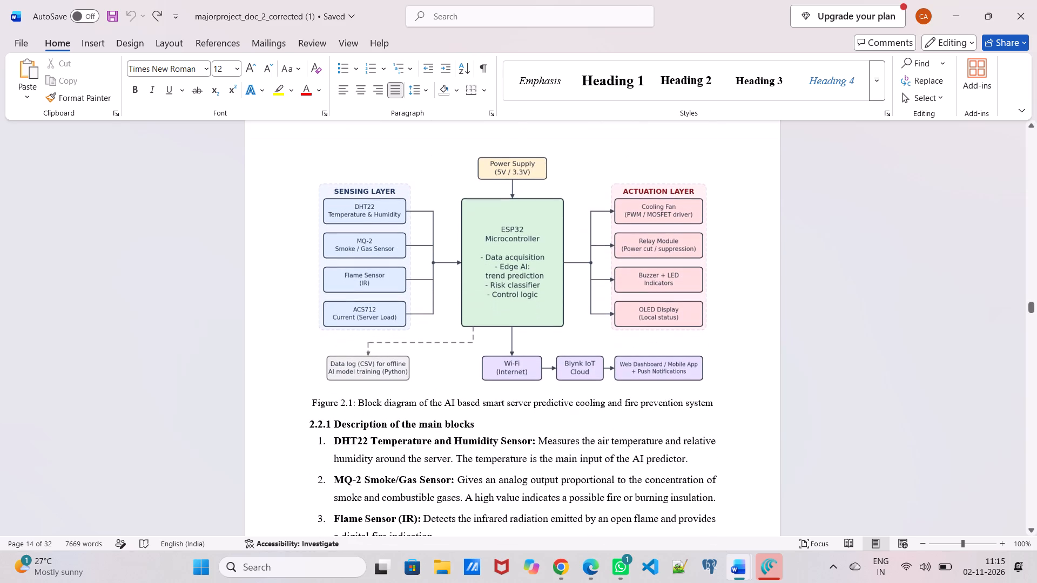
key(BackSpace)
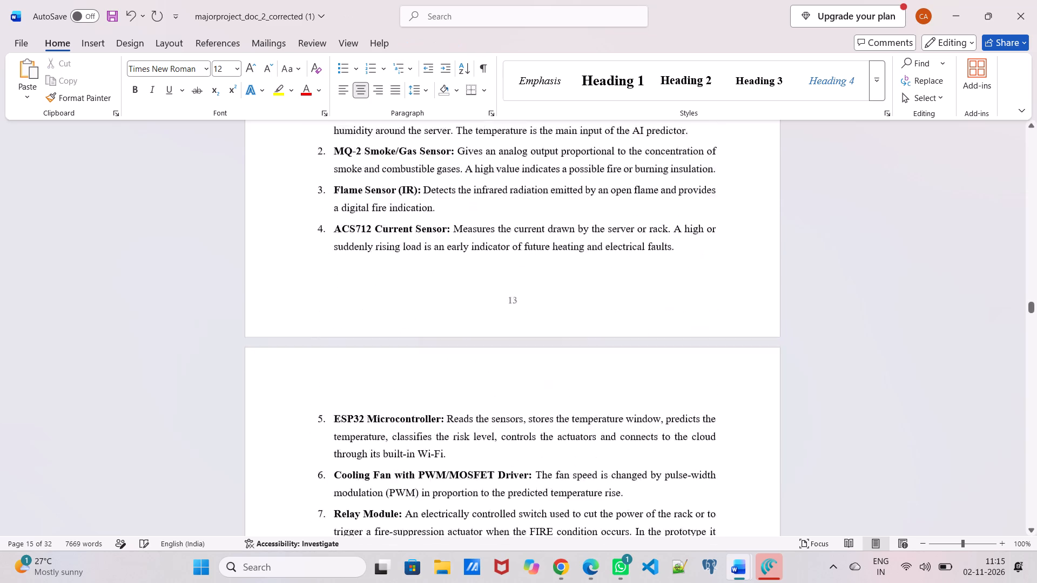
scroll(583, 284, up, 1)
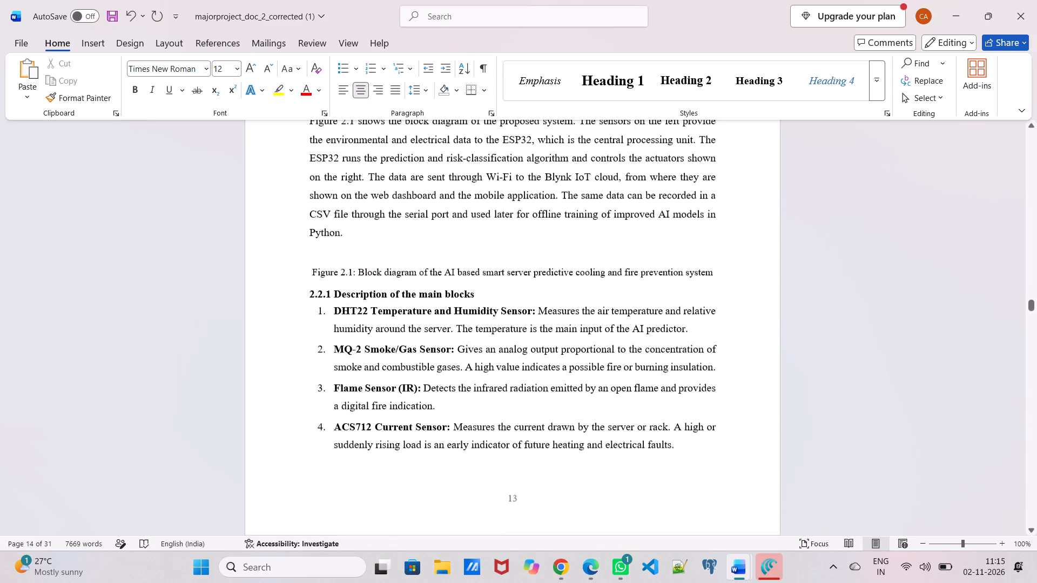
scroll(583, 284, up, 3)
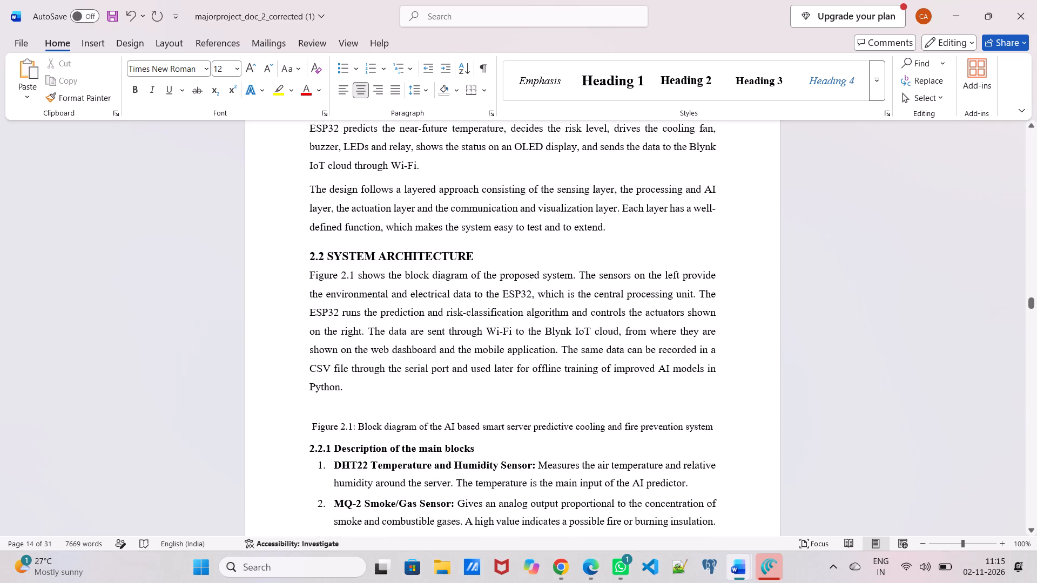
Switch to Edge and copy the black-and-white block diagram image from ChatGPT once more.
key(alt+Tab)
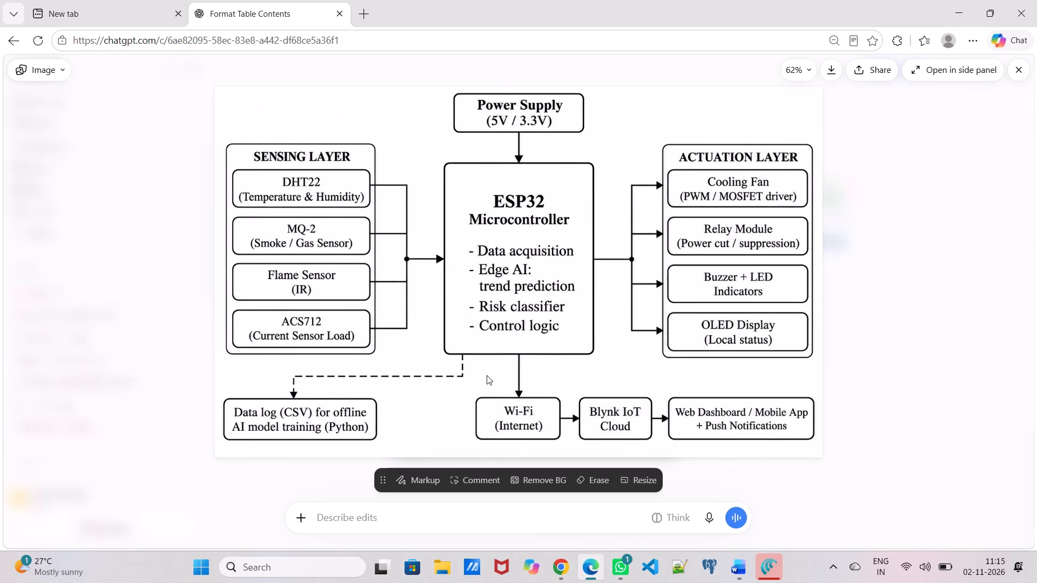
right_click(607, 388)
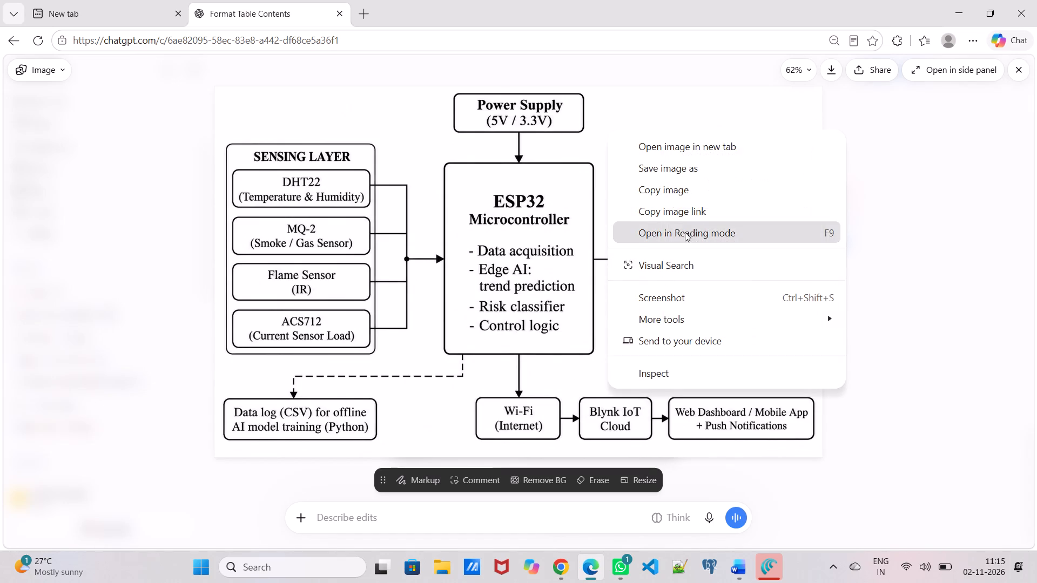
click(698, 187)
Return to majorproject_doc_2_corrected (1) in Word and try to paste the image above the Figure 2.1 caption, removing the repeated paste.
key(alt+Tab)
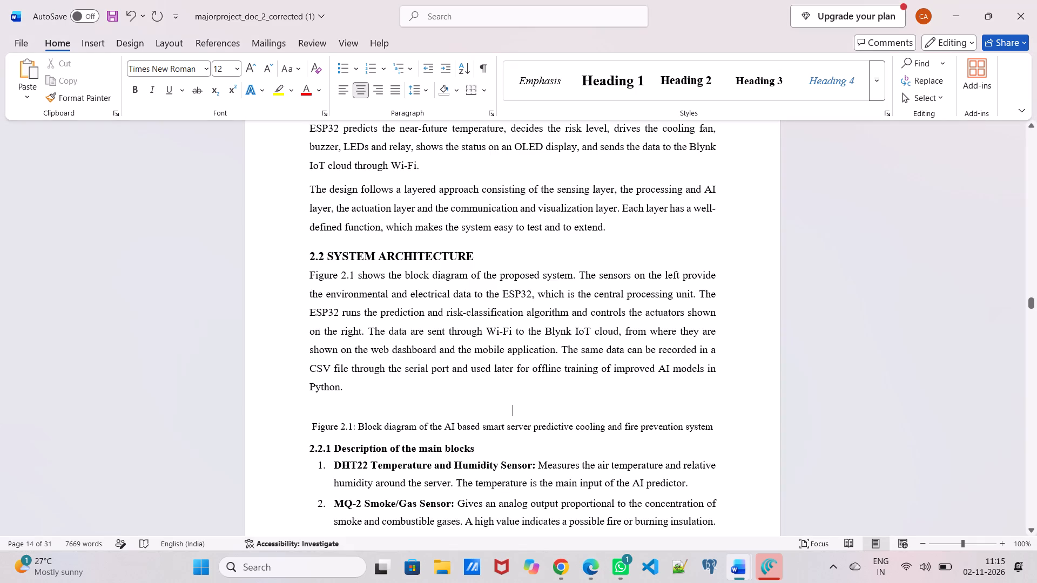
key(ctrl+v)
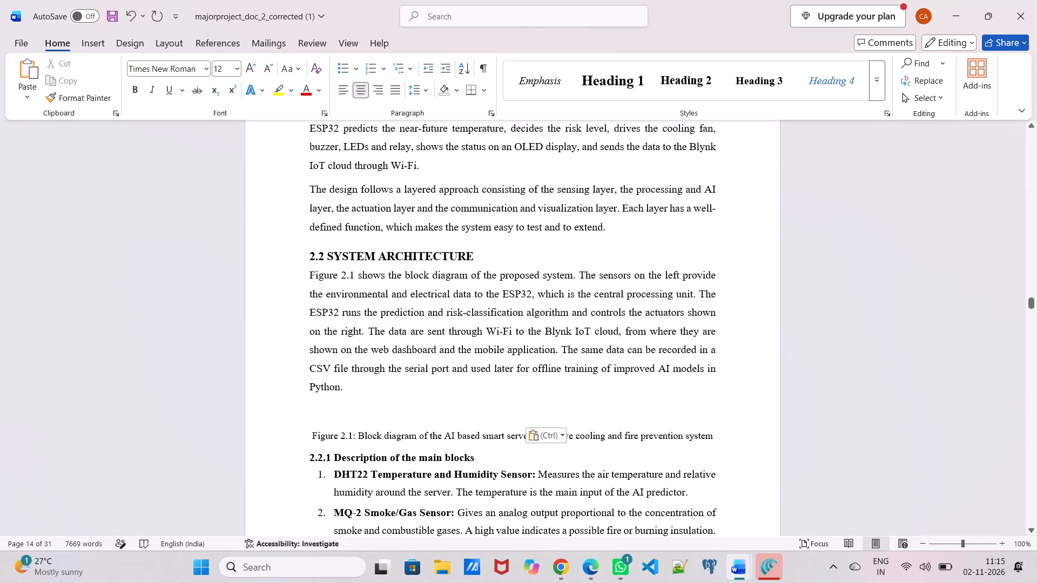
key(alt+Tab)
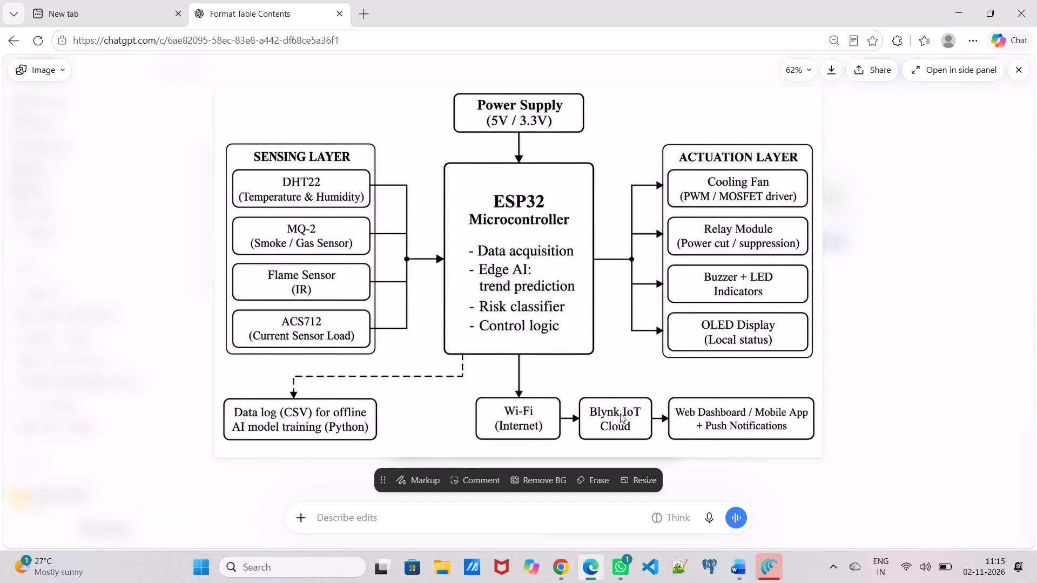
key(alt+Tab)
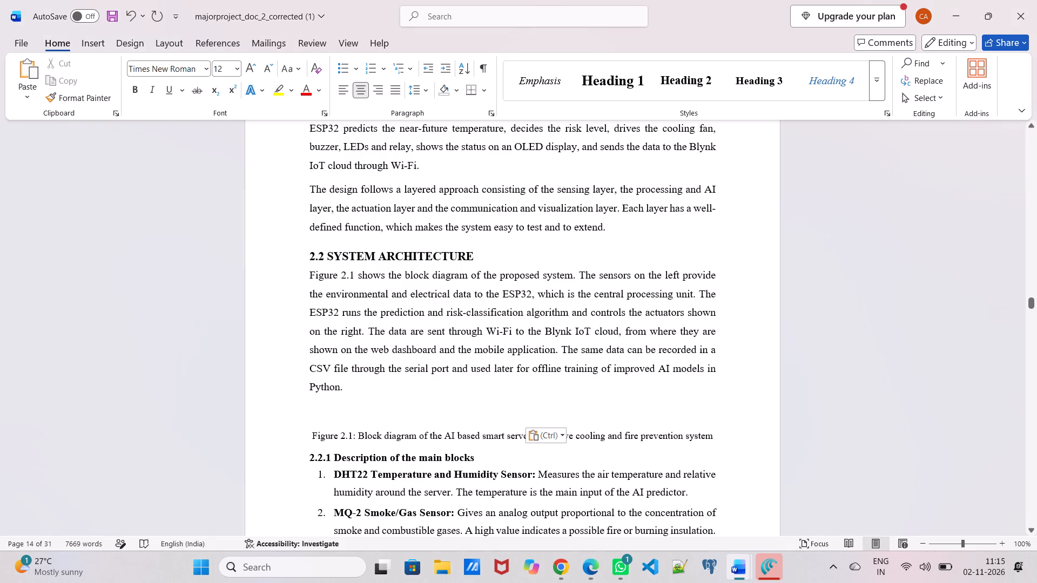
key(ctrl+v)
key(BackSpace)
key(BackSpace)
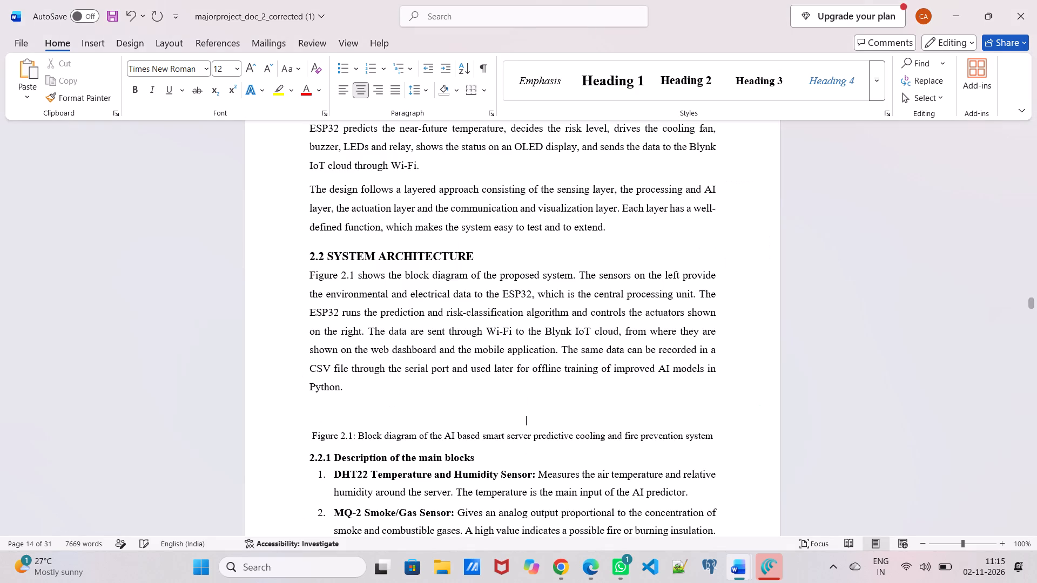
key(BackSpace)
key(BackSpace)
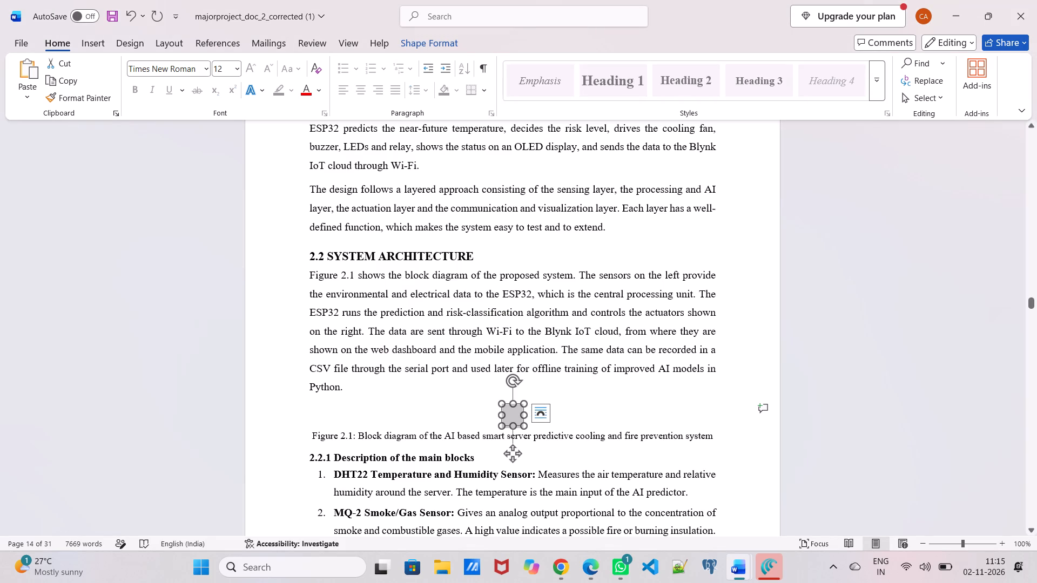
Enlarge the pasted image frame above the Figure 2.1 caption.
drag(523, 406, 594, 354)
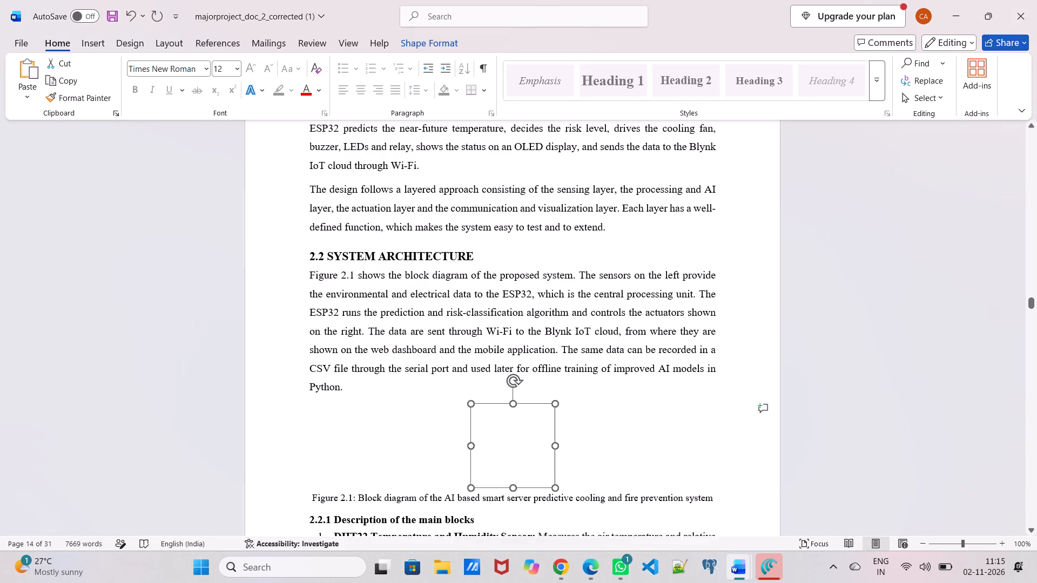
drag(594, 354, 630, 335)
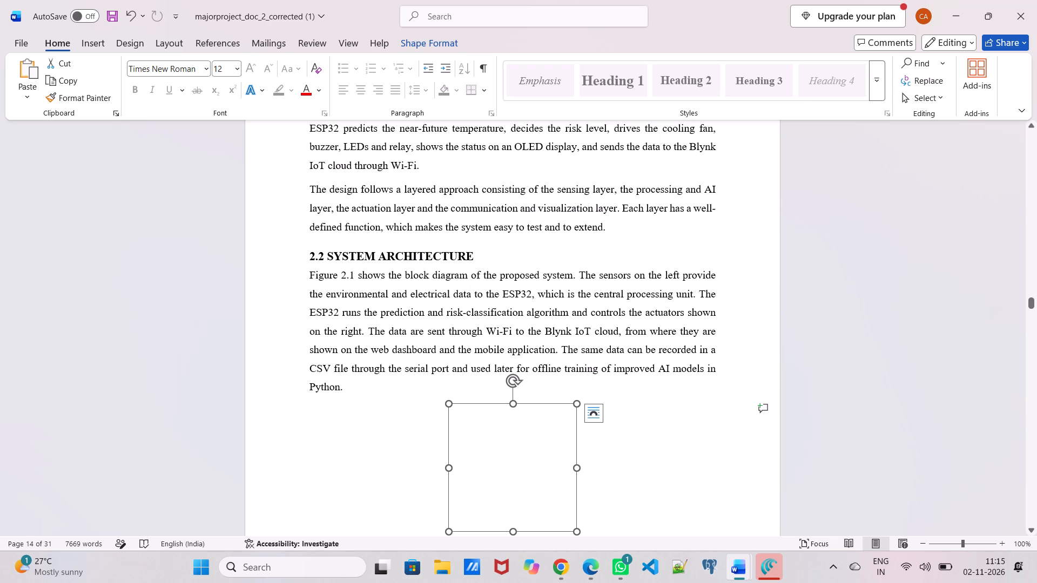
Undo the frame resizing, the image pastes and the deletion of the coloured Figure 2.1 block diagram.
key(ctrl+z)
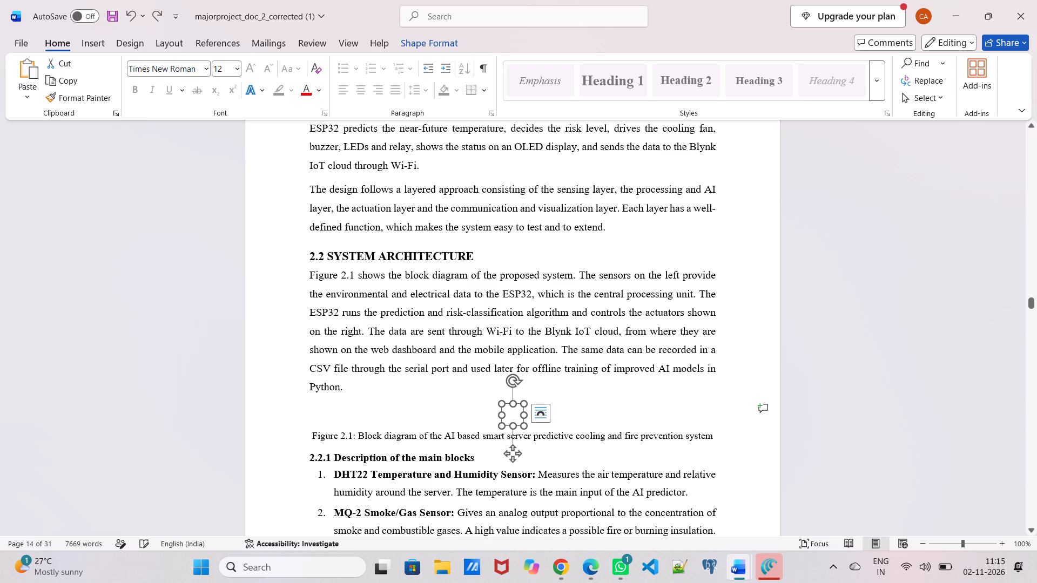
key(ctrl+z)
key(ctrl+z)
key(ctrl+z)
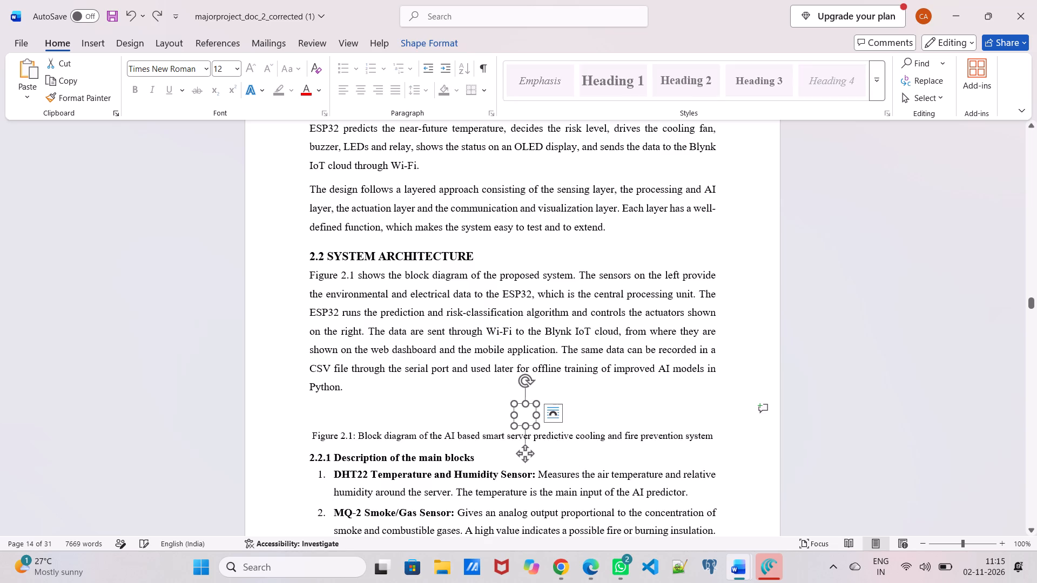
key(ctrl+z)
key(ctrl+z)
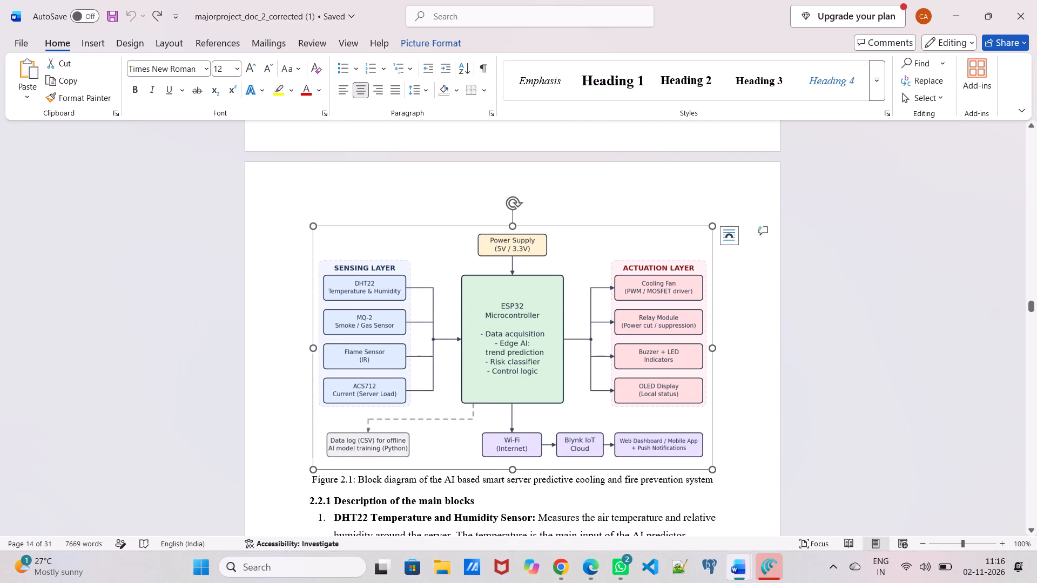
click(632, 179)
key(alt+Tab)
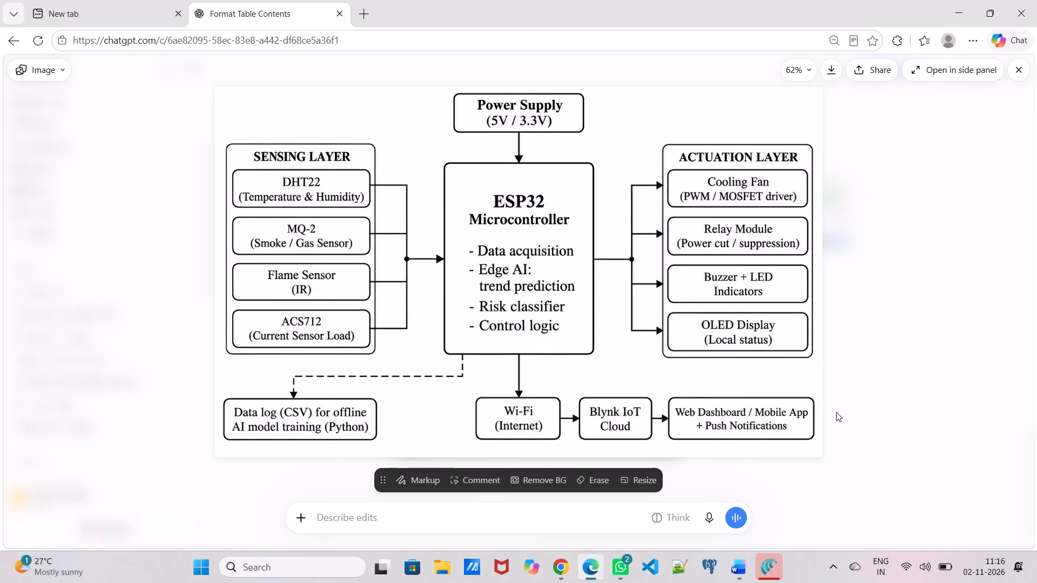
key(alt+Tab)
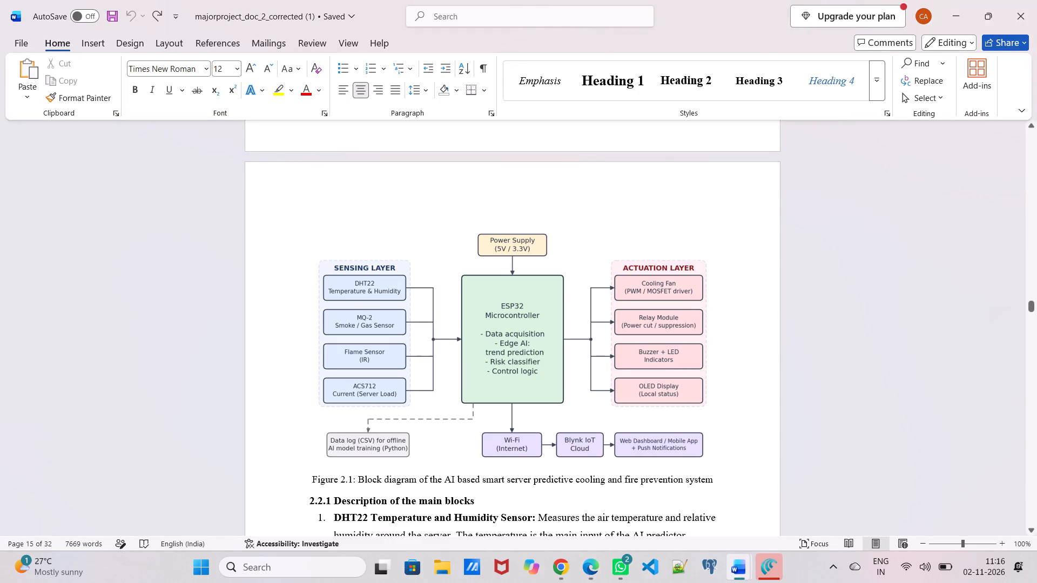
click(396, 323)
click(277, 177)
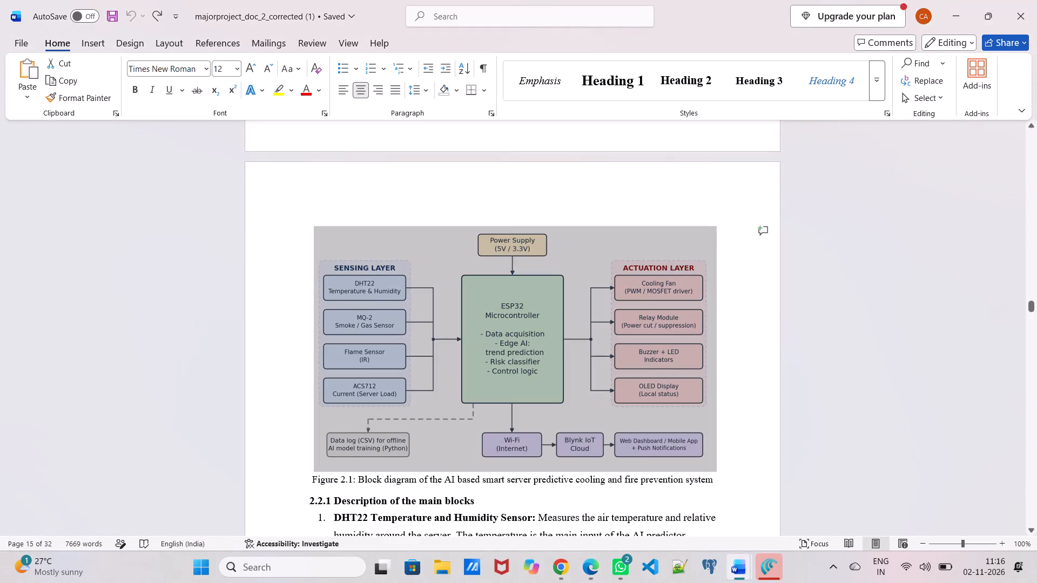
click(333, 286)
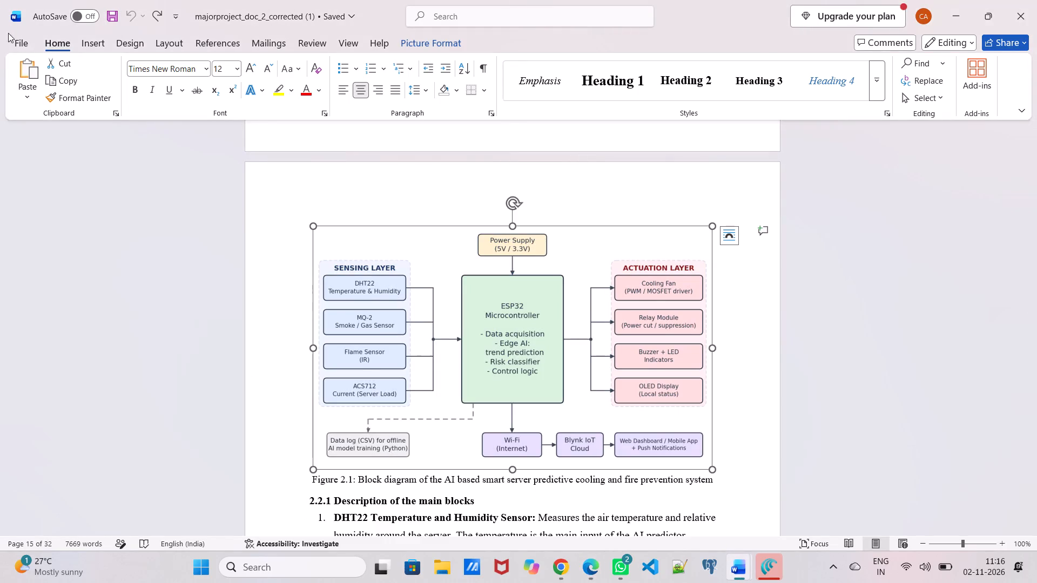
Save a copy of the report as a Word document in the Downloads folder, replacing the file name with one starting with "major".
click(19, 49)
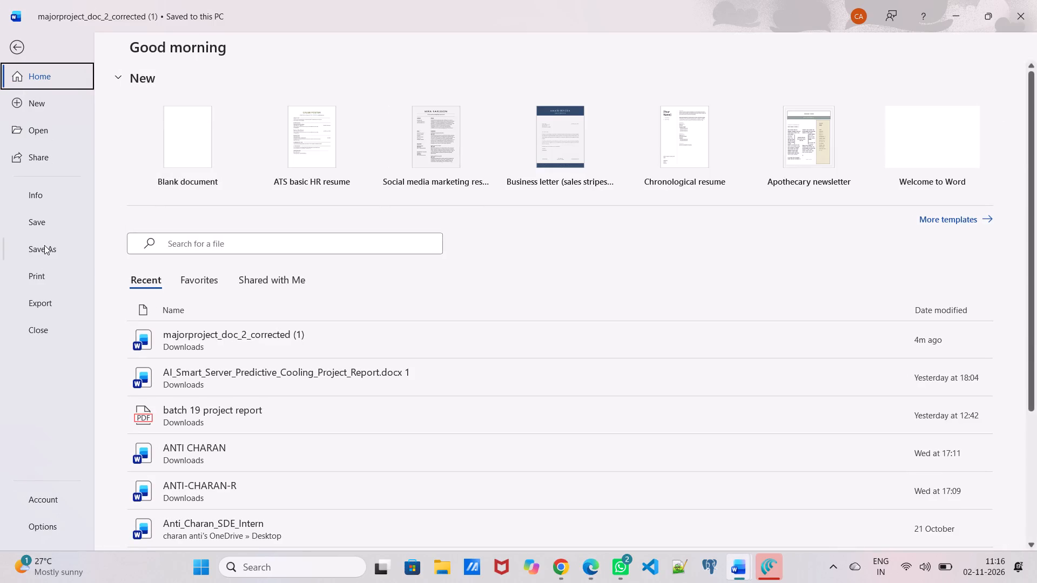
click(44, 245)
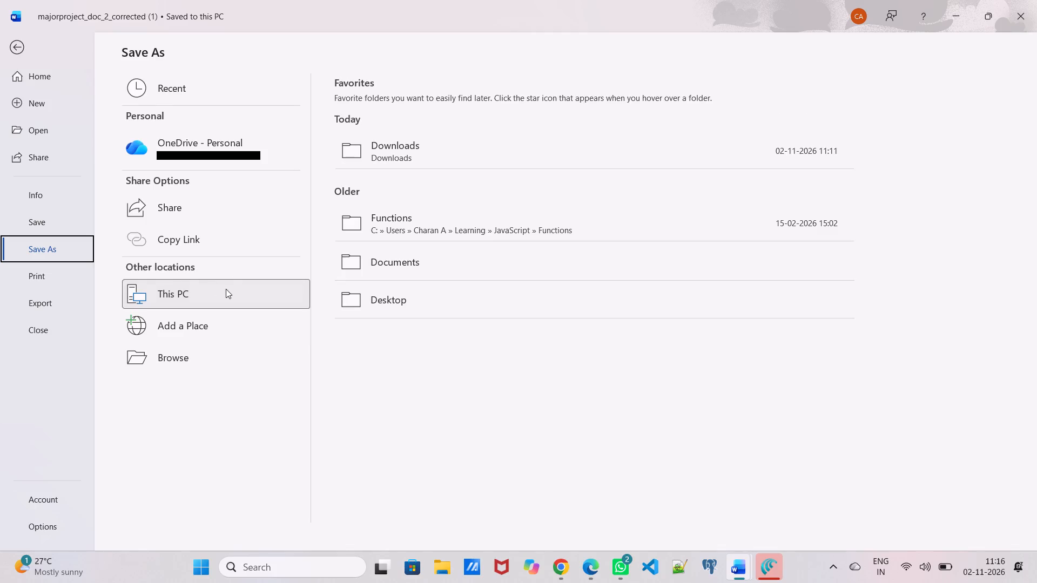
click(390, 141)
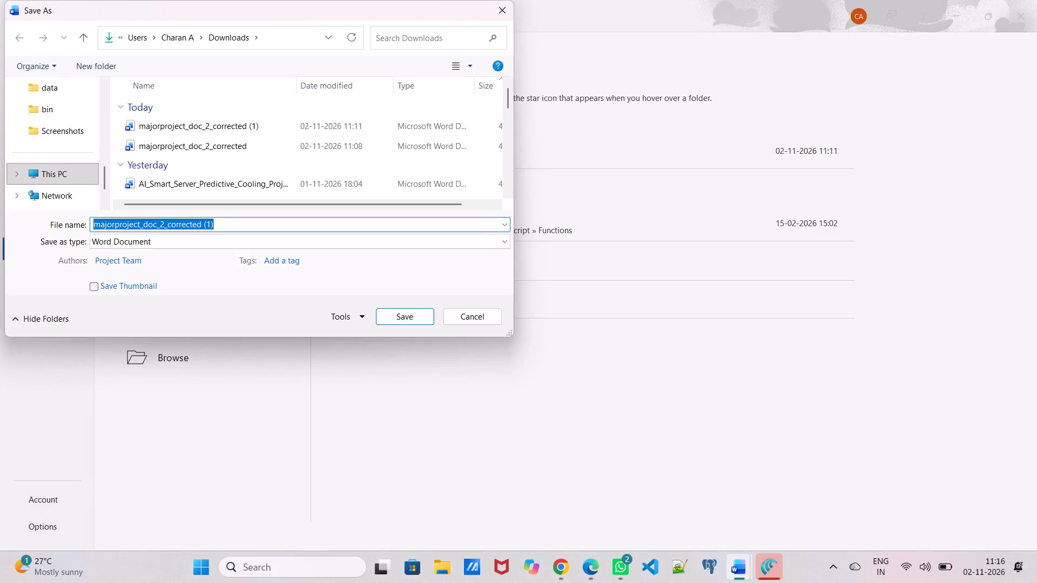
click(398, 225)
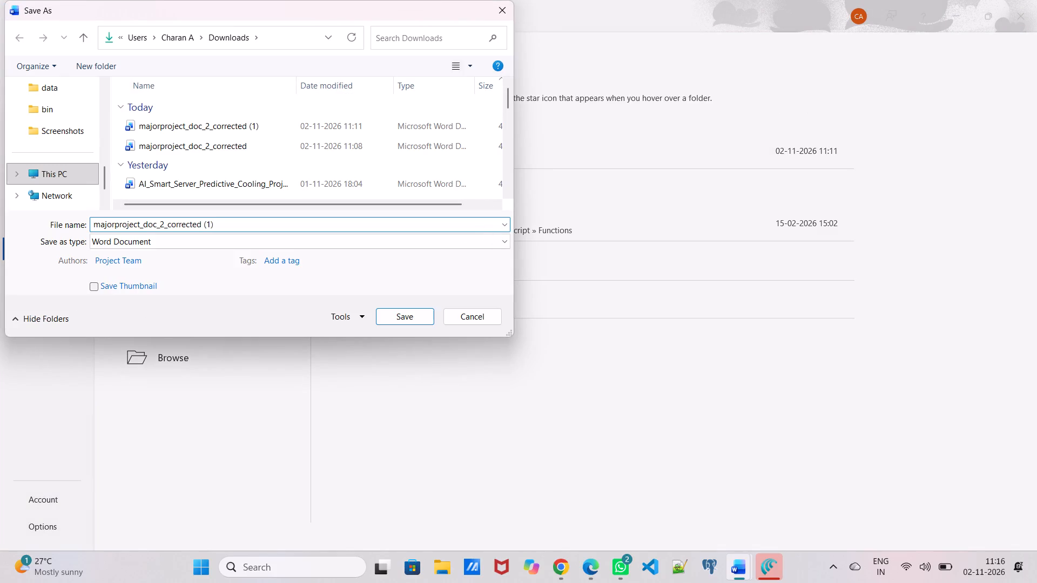
key(BackSpace)
key(BackSpace)
key(BackSpace)
key(BackSpace)
key(BackSpace)
key(BackSpace)
key(BackSpace)
key(BackSpace)
key(BackSpace)
key(BackSpace)
key(BackSpace)
key(BackSpace)
key(BackSpace)
key(BackSpace)
key(BackSpace)
key(BackSpace)
key(BackSpace)
key(BackSpace)
key(BackSpace)
key(BackSpace)
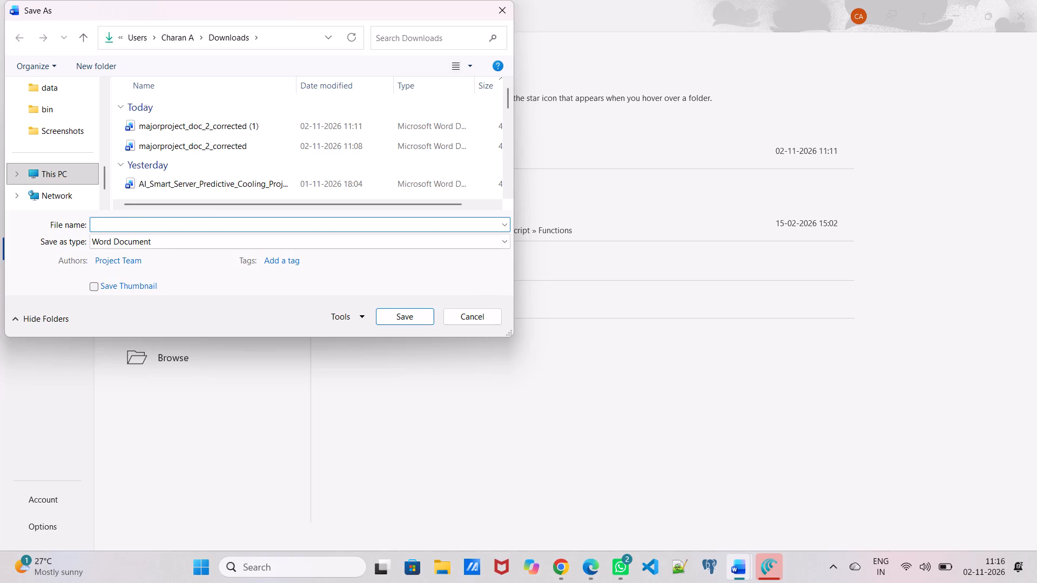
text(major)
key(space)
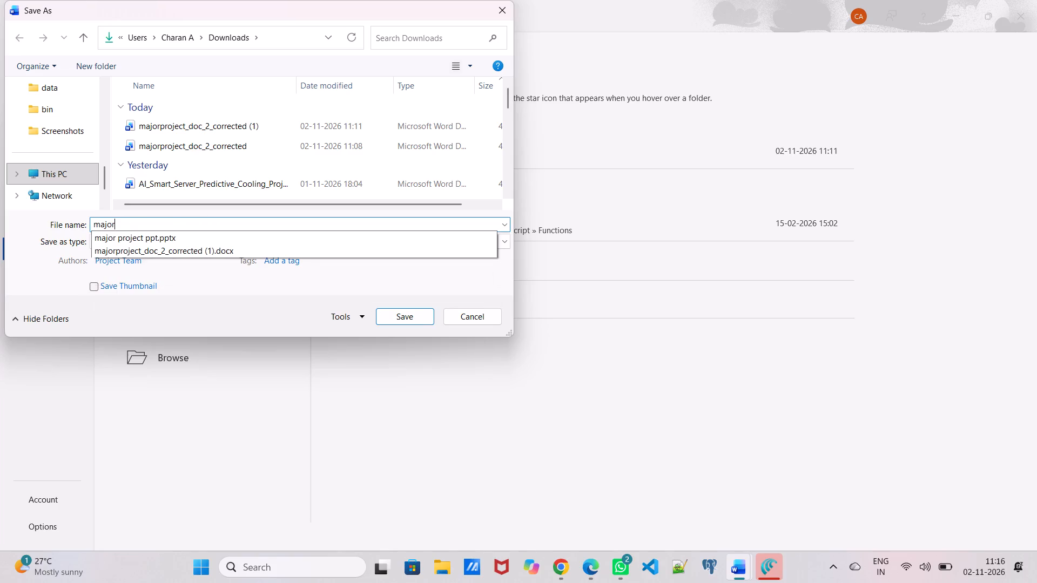
Complete the file name as major3 and save the report copy in the Downloads folder.
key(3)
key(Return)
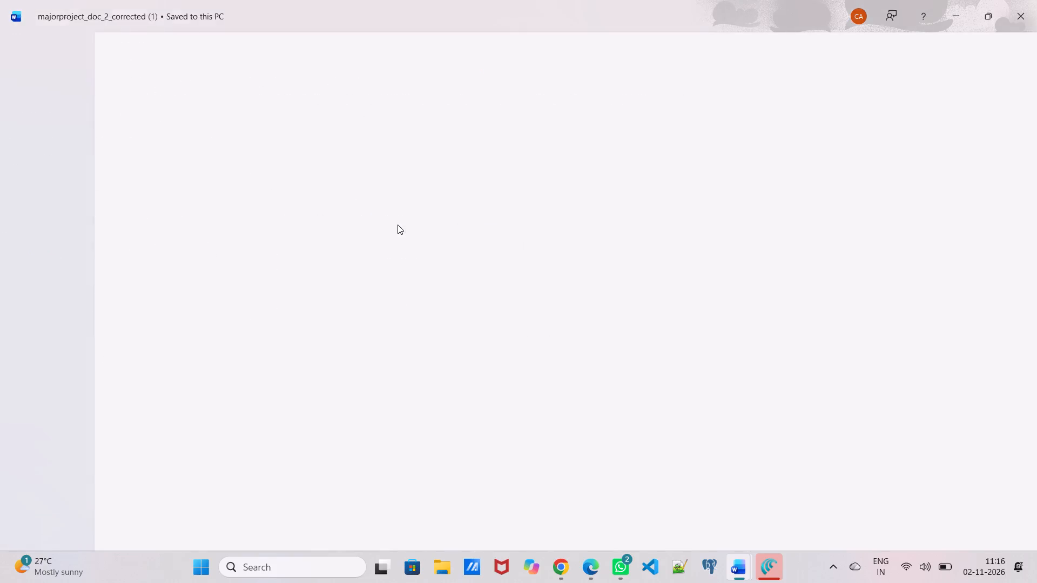
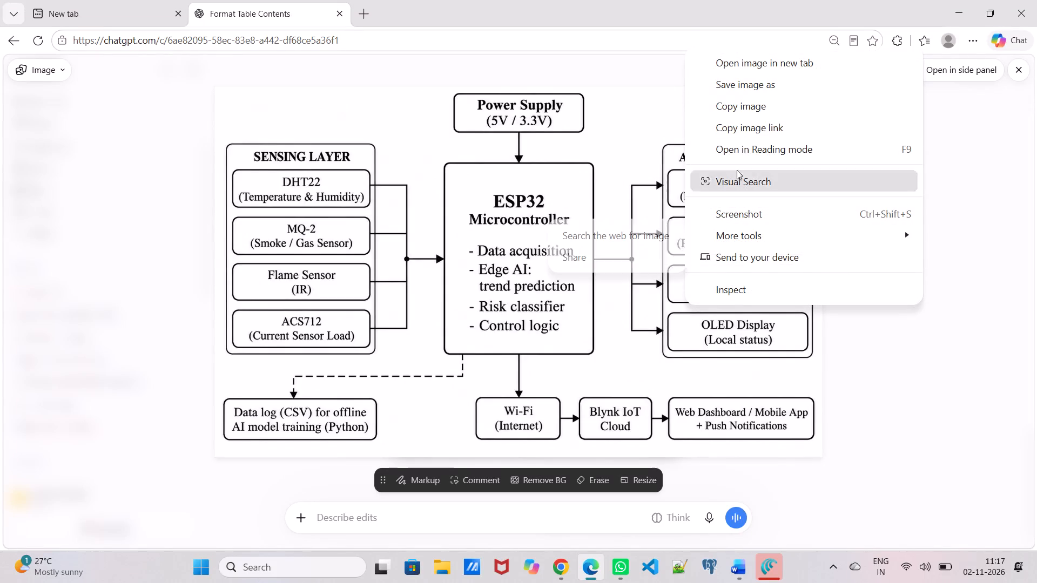
Copy the black-and-white ESP32 block diagram image from the ChatGPT image view.
click(737, 104)
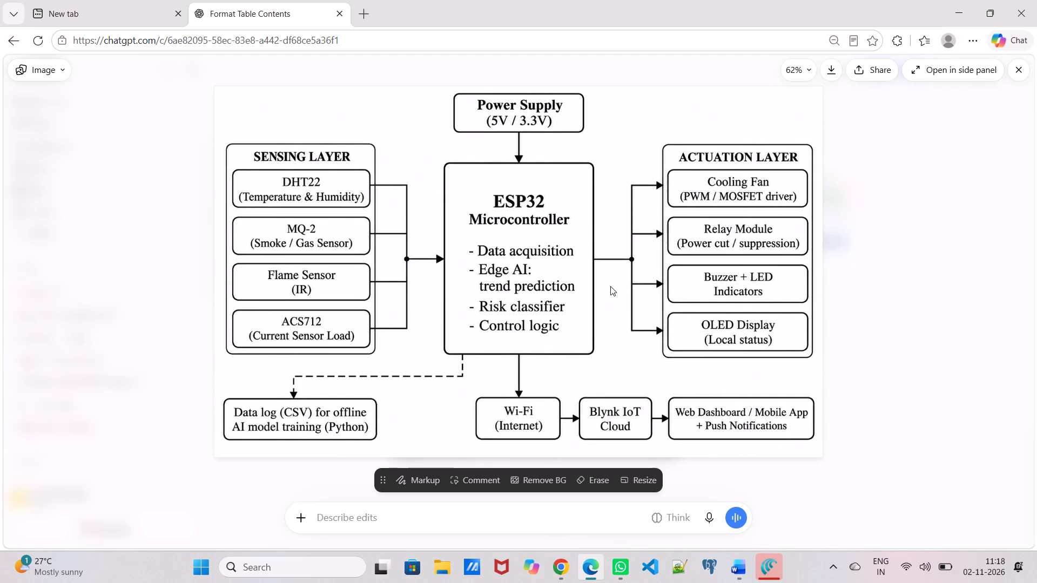
Open the black-and-white ESP32 block diagram image in a new browser tab.
scroll(610, 286, up, 1)
right_click(619, 184)
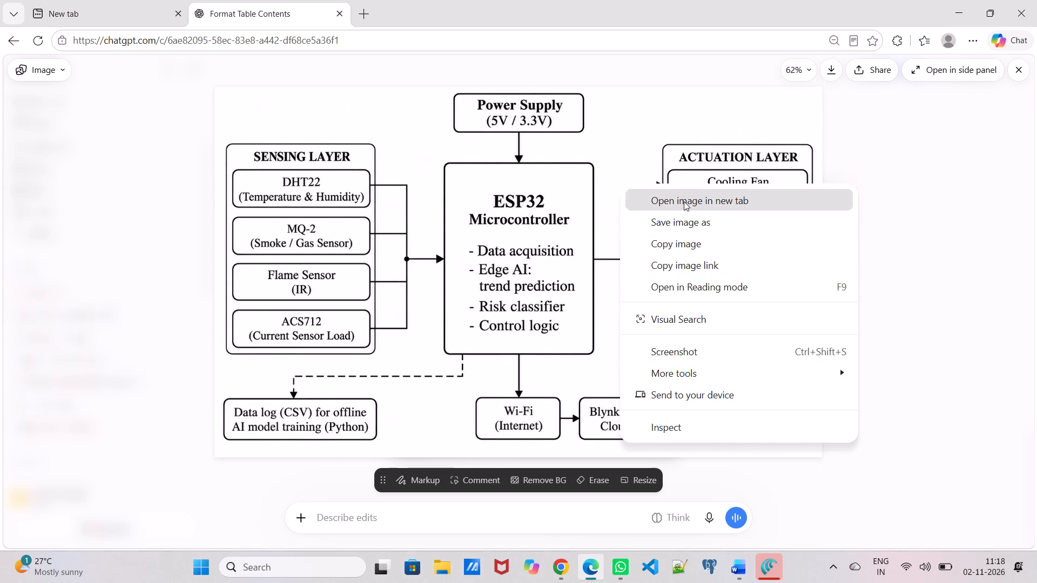
click(684, 201)
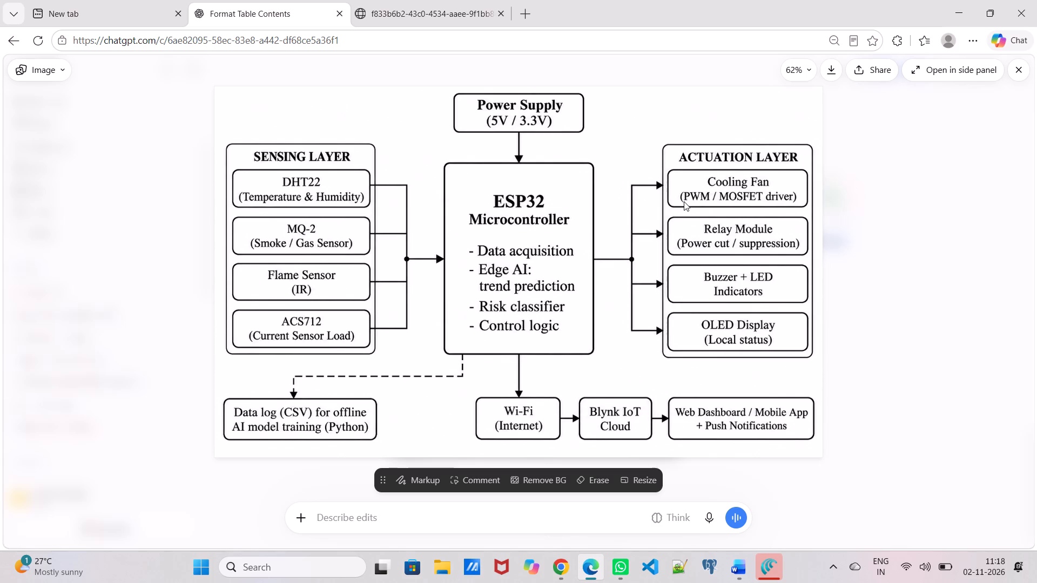
Copy the enlarged black-and-white ESP32 block diagram image with the sensing and actuation layers to the clipboard.
right_click(633, 249)
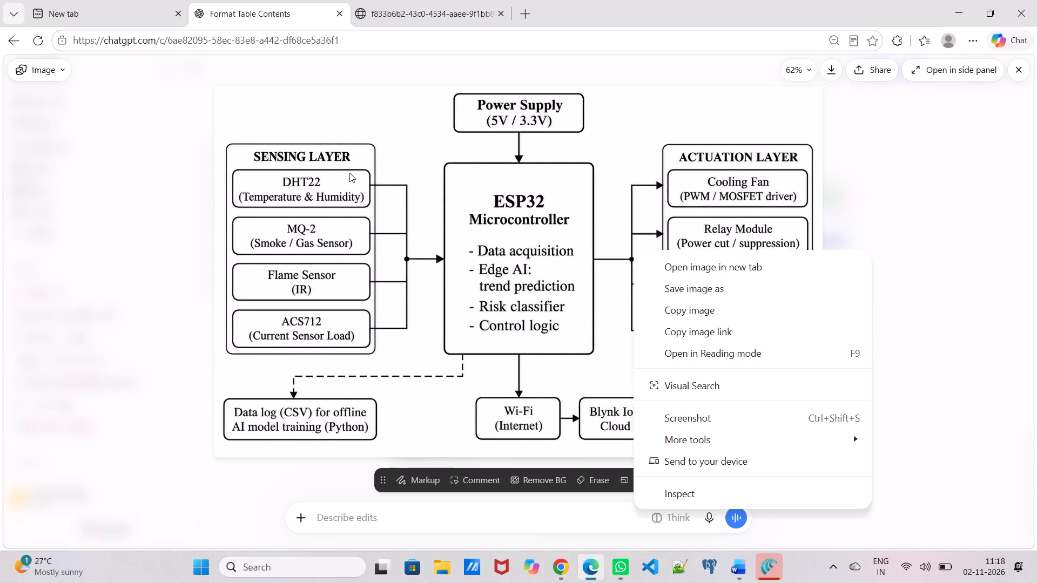
click(463, 247)
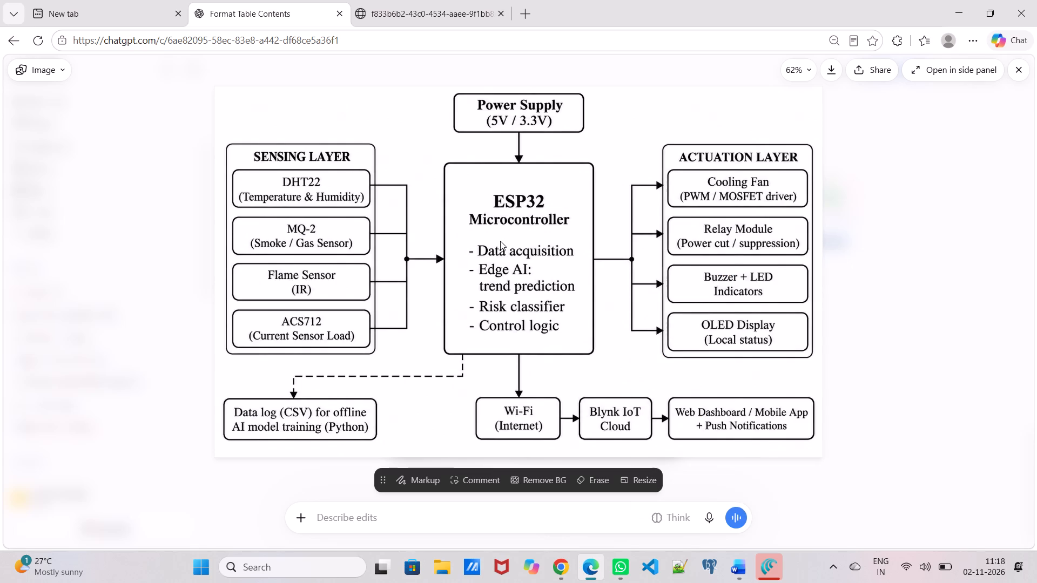
right_click(500, 241)
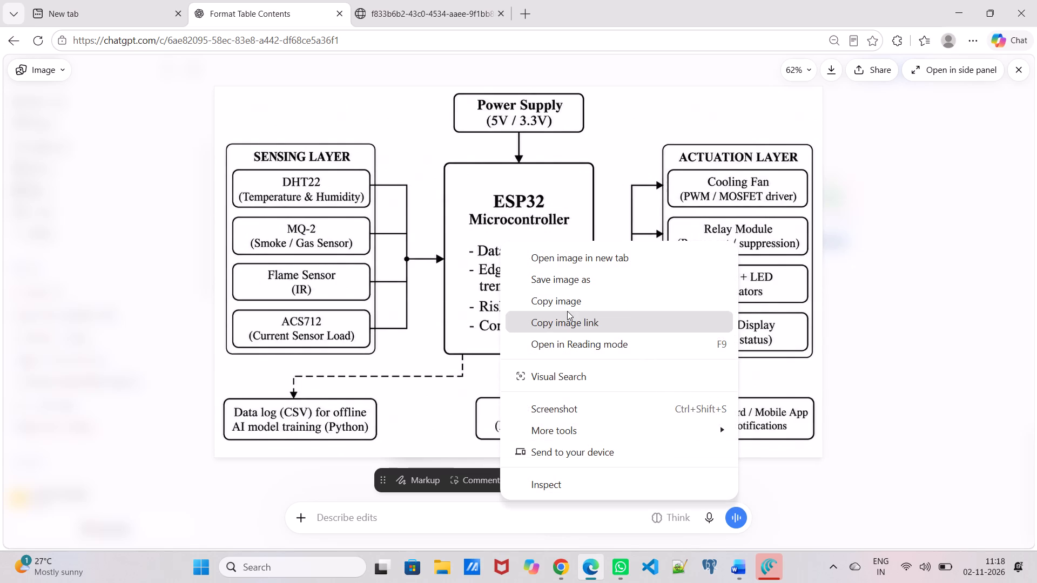
click(567, 304)
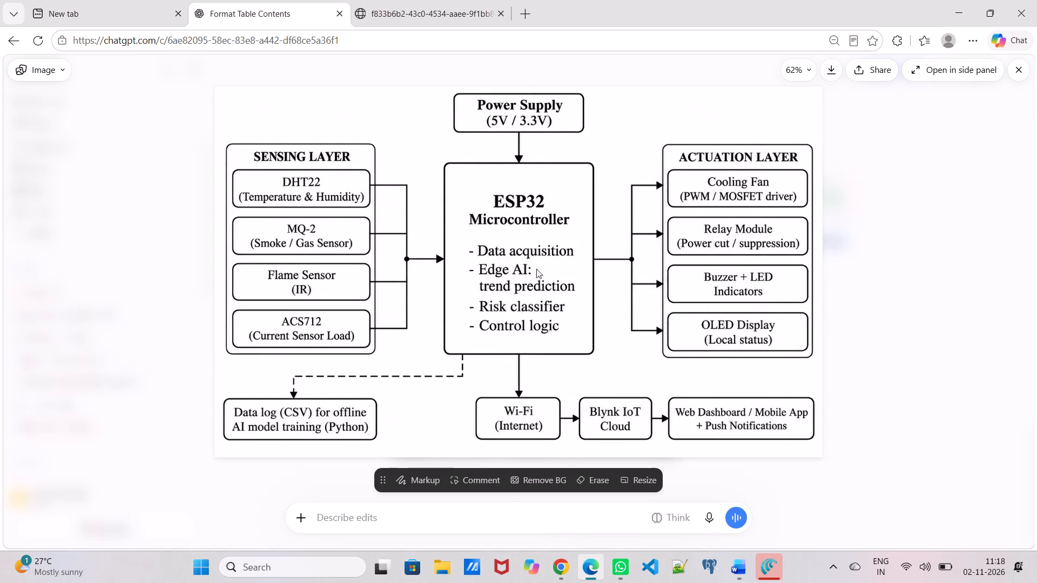
right_click(499, 216)
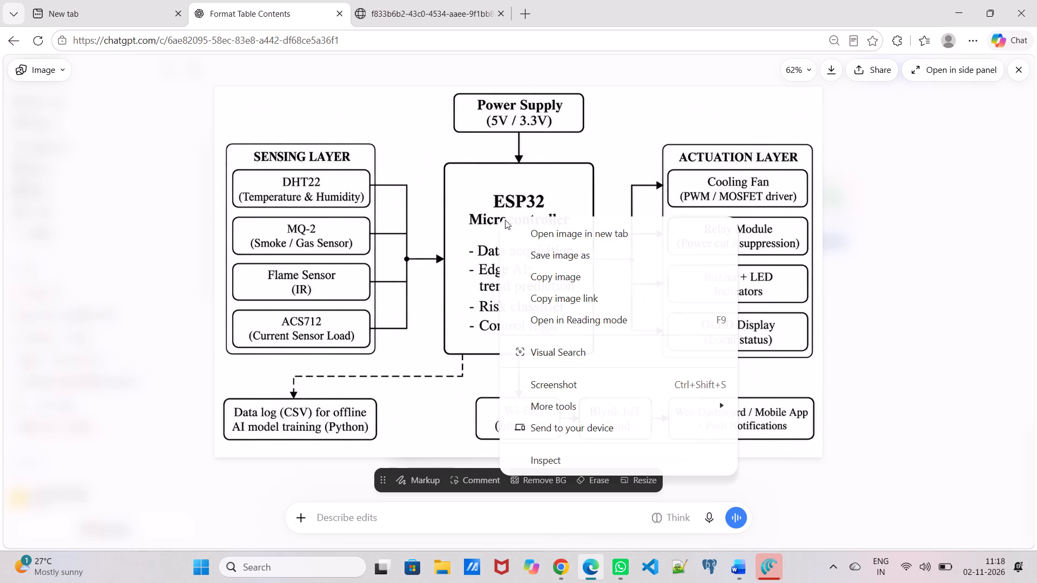
click(550, 270)
right_click(550, 270)
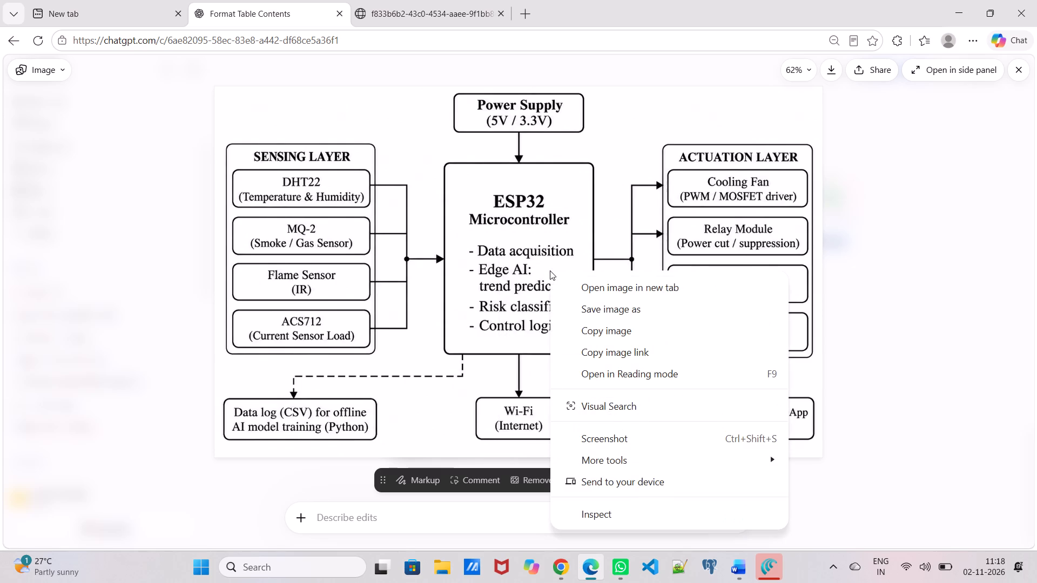
click(576, 323)
right_click(576, 323)
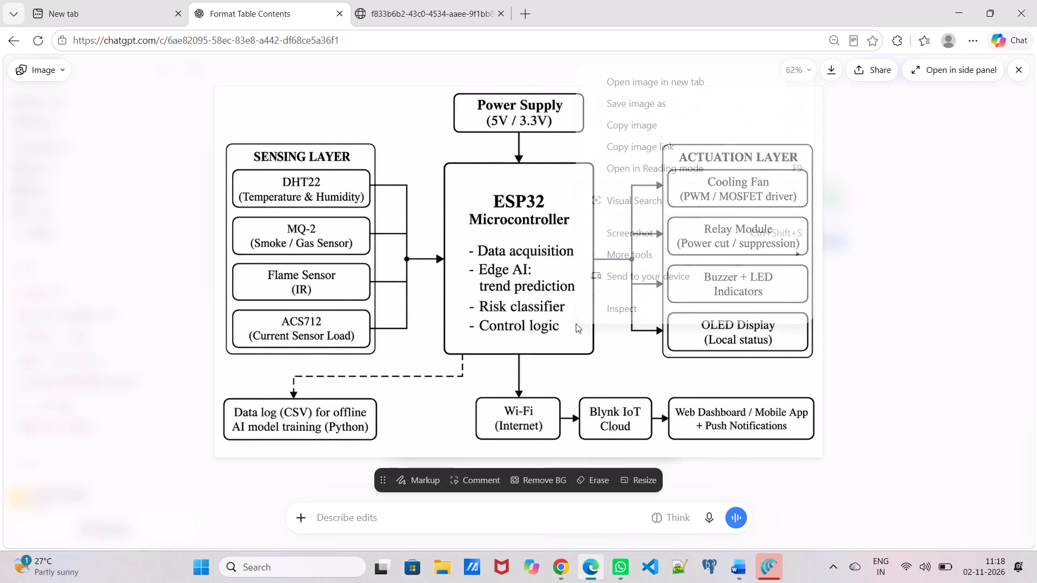
click(624, 133)
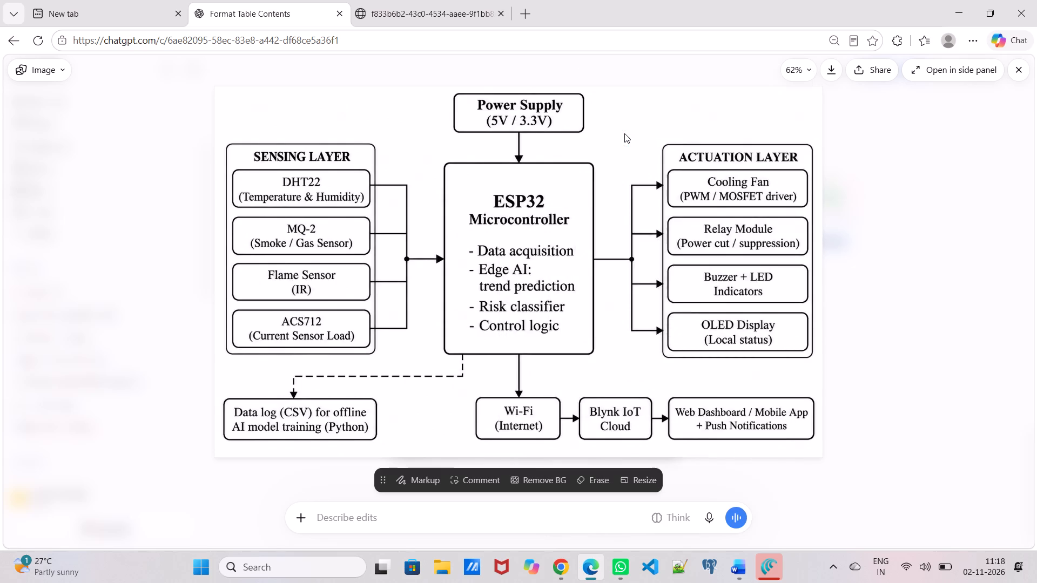
Switch from the block diagram image in the browser to the major 3 report in Word.
key(alt+Tab)
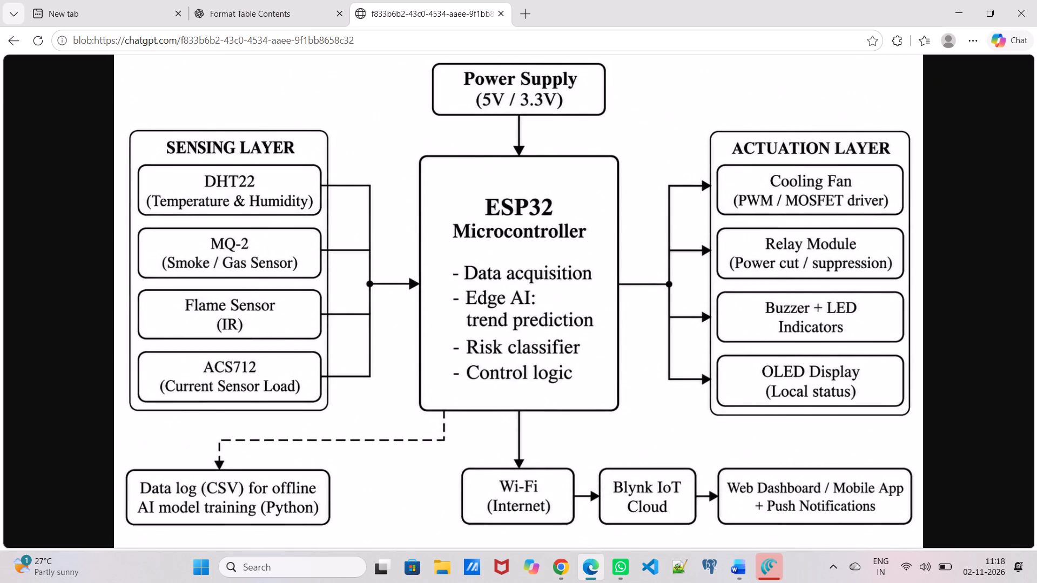
key(alt+Tab)
key(alt+Left)
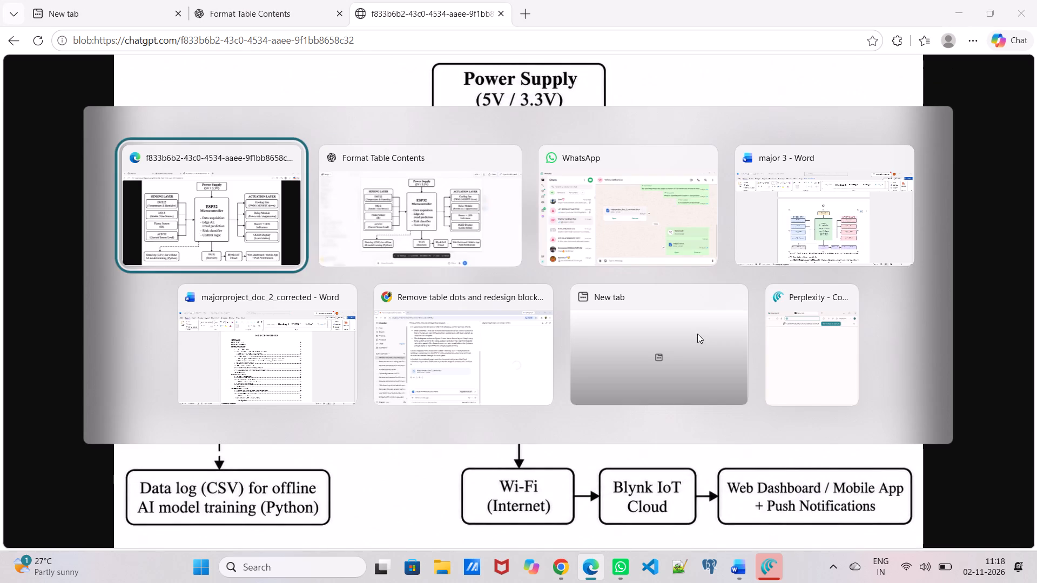
key(alt+Tab)
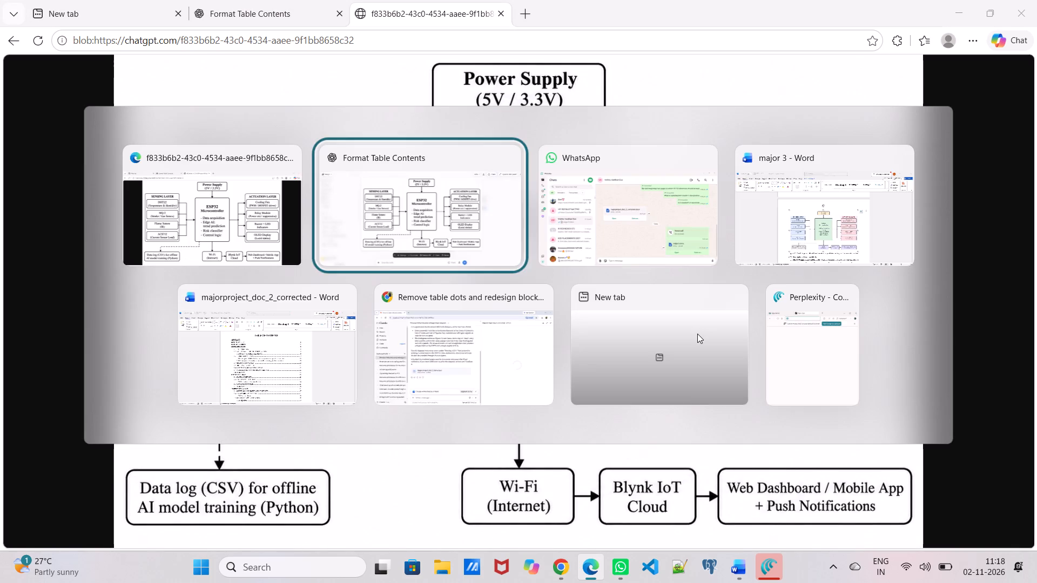
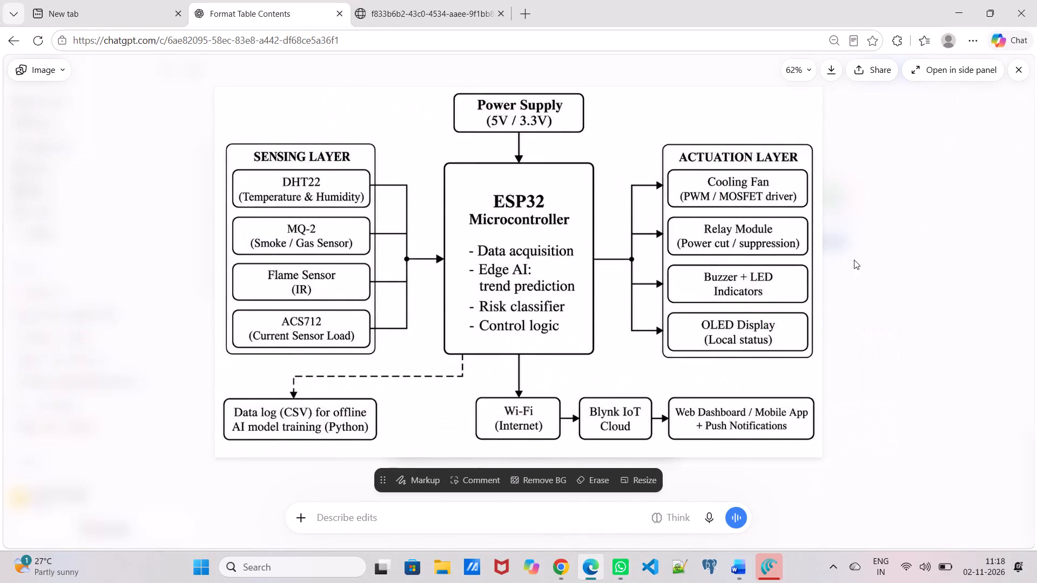
Switch to the major 3 document in Word and look through the pages after Figure 2.1, examining the Figure 3.1 flow chart.
key(alt+Tab)
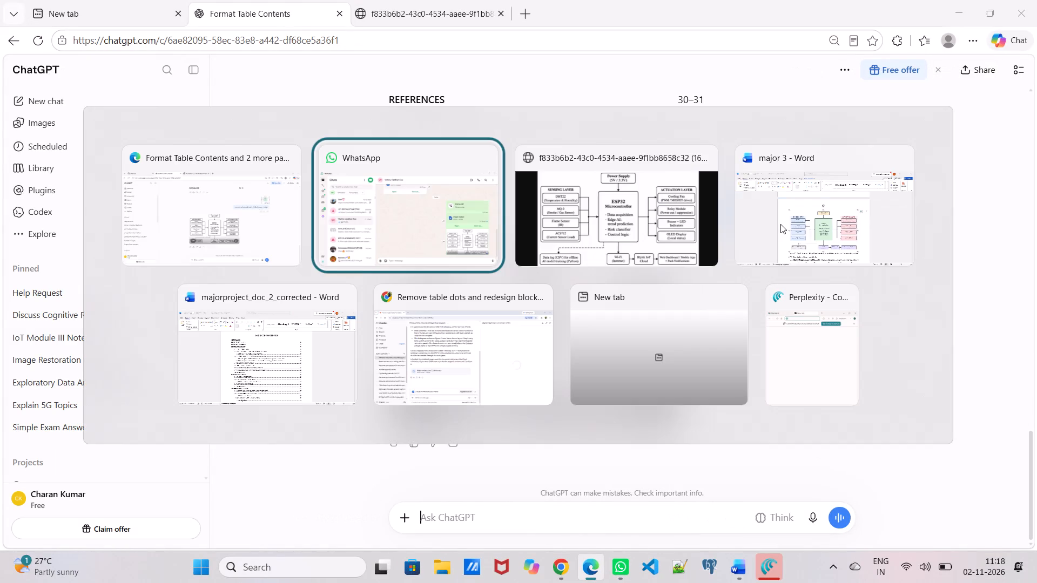
key(alt+Tab)
key(alt+Tab)
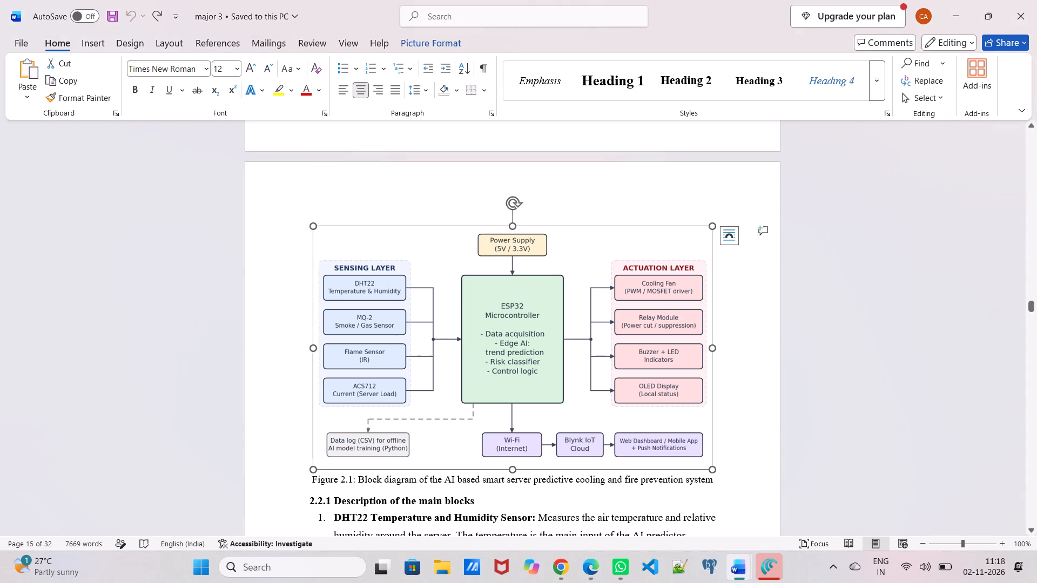
click(738, 269)
scroll(738, 269, down, 10)
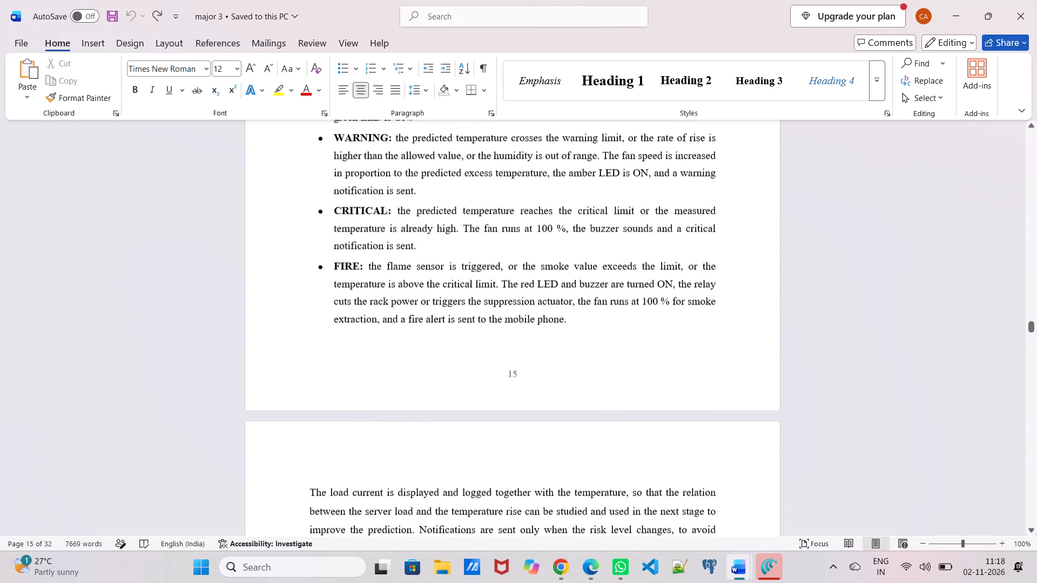
scroll(738, 269, down, 13)
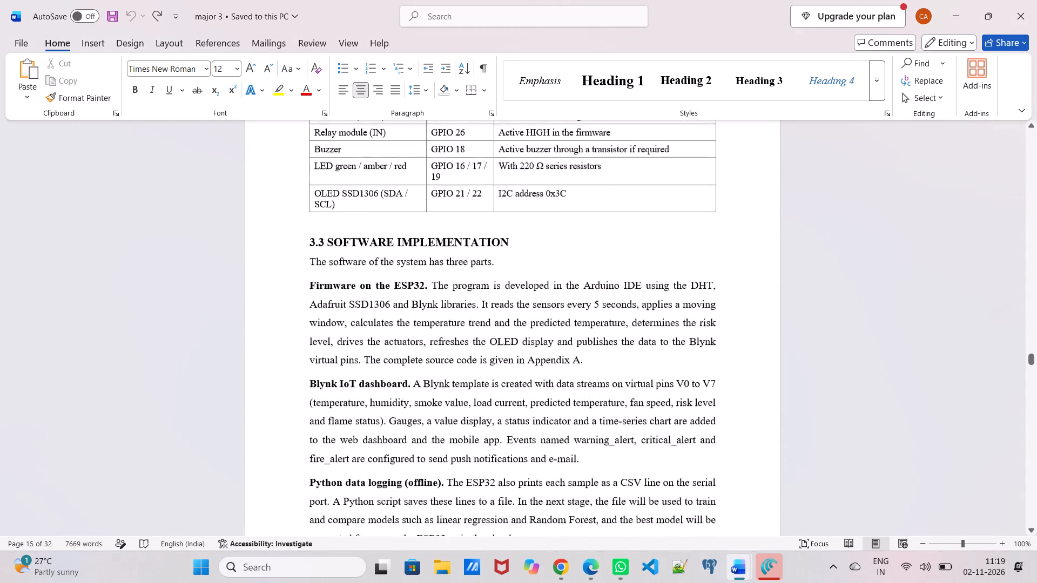
scroll(738, 269, down, 6)
scroll(738, 269, up, 3)
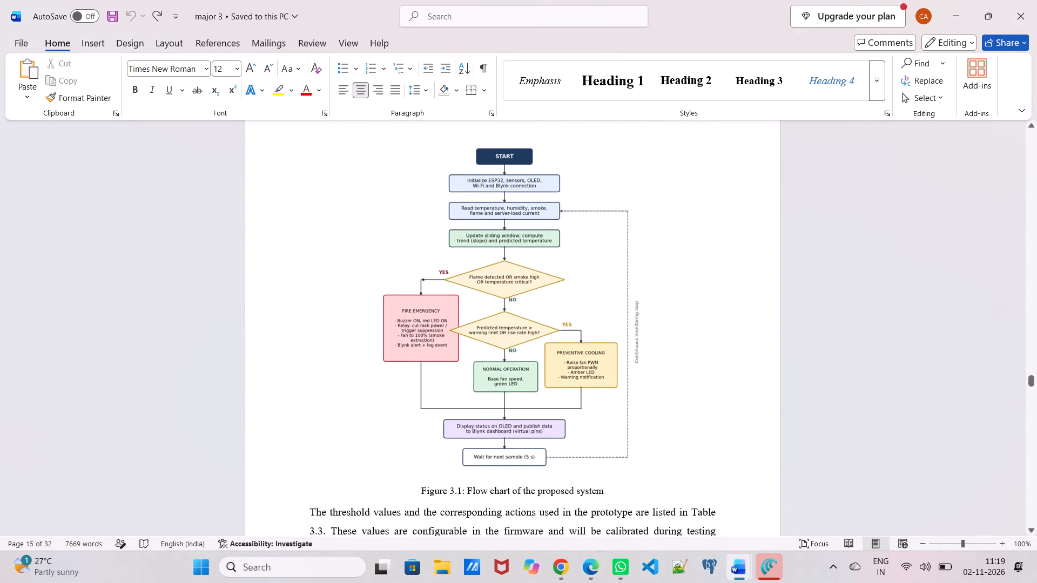
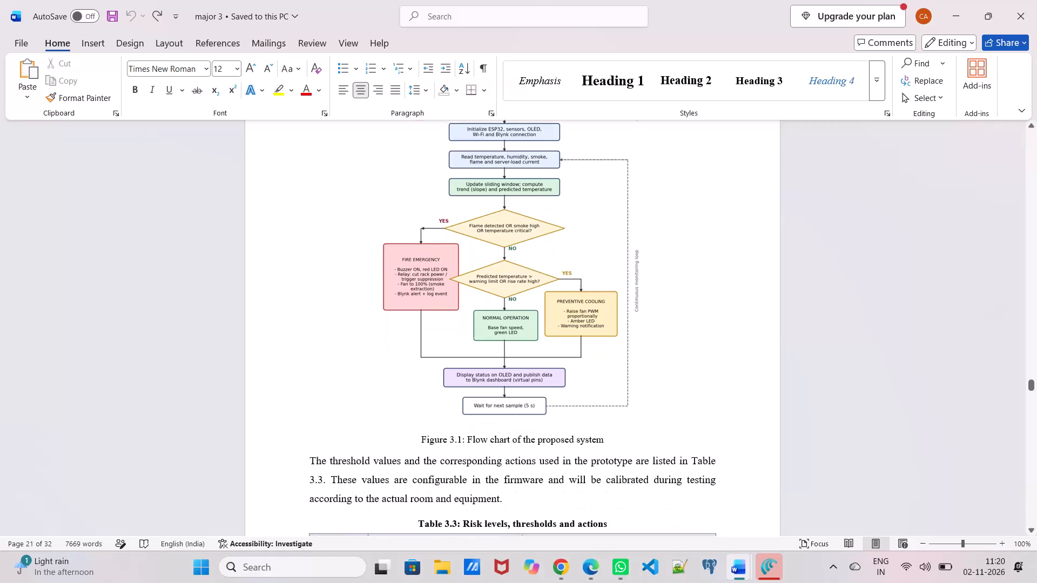
scroll(730, 430, down, 19)
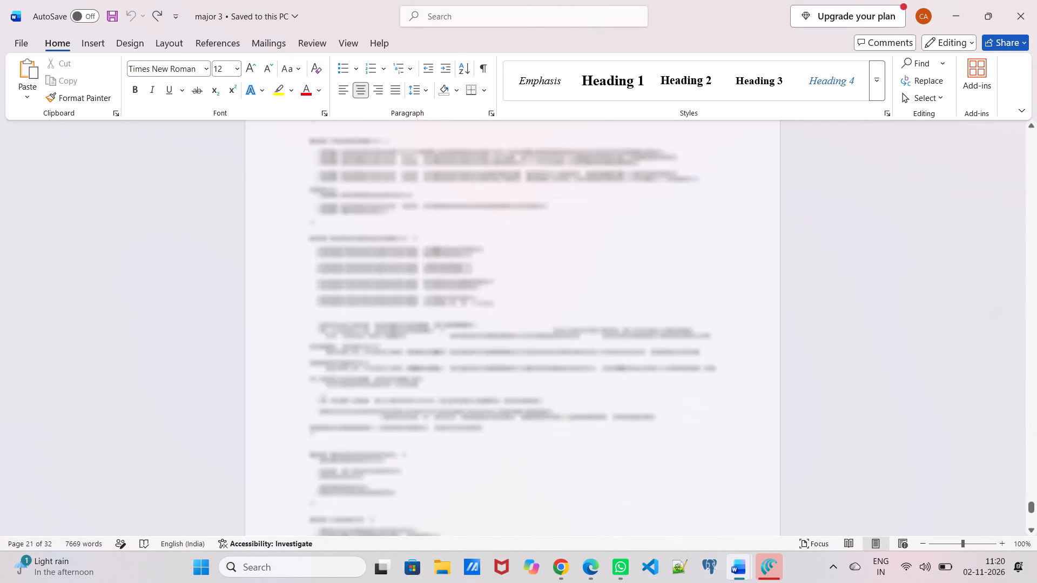
scroll(730, 430, down, 8)
scroll(730, 430, up, 12)
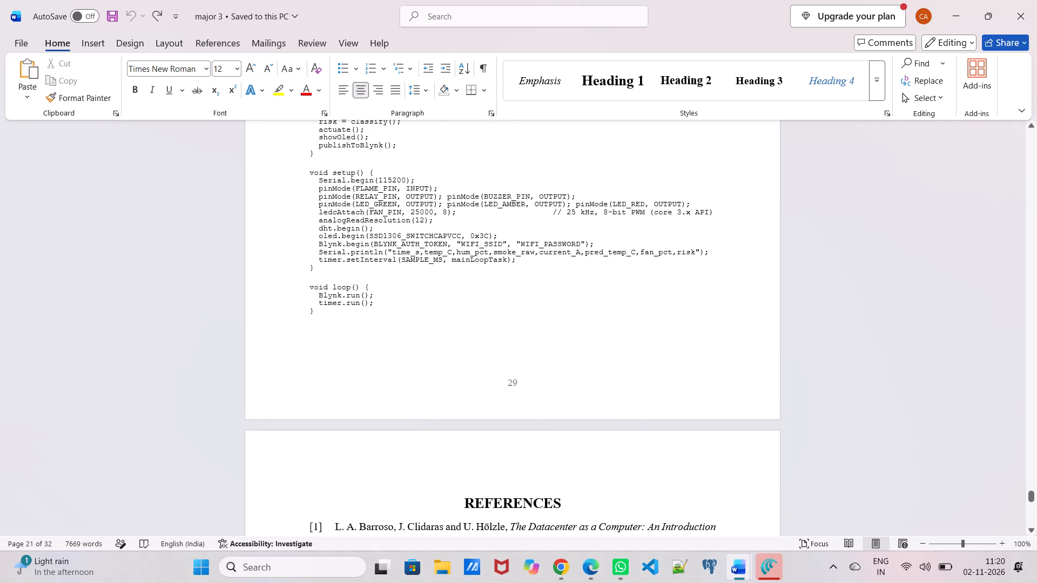
click(447, 317)
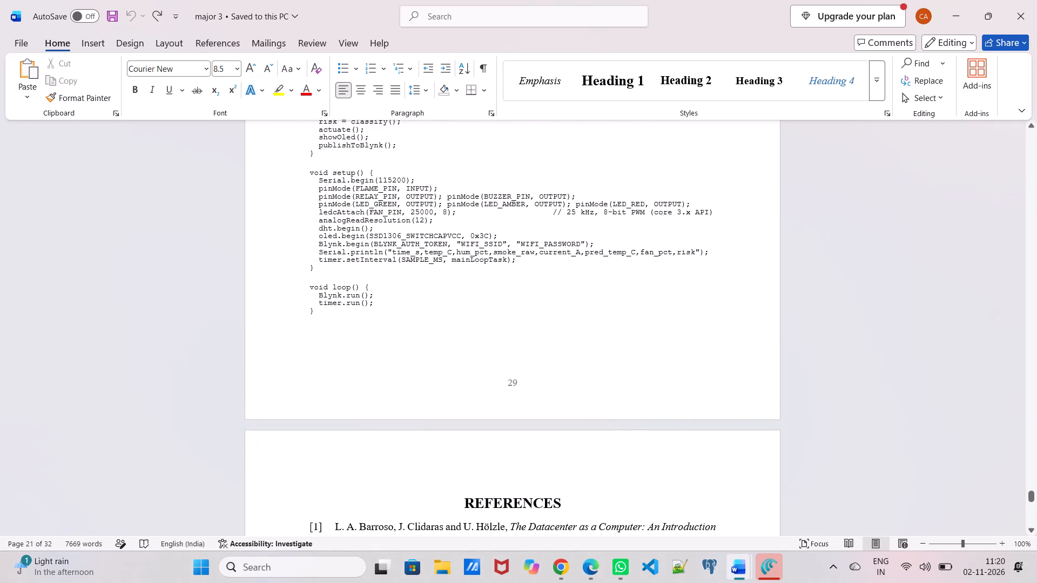
scroll(408, 315, up, 1)
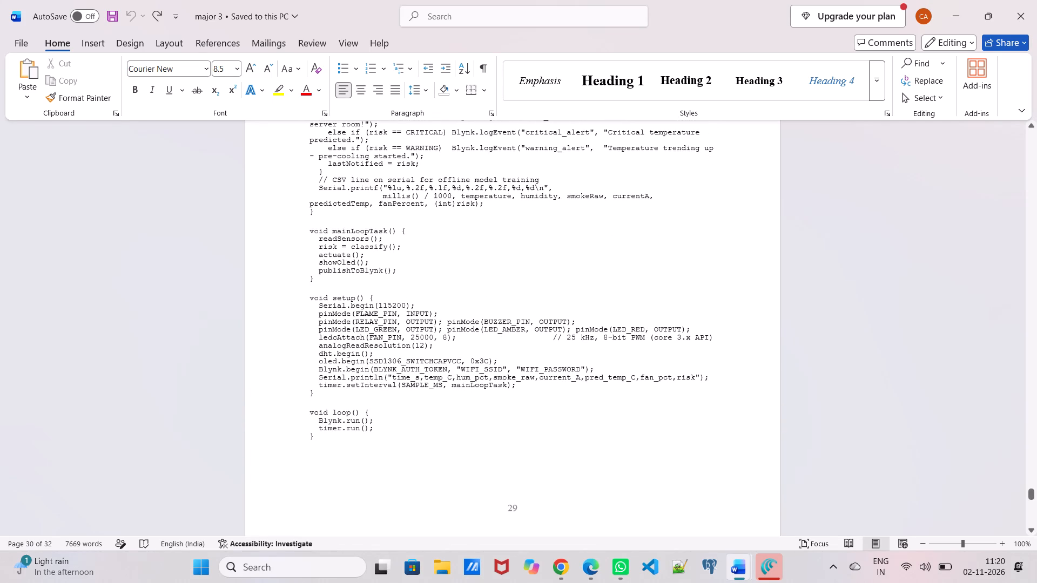
drag(369, 446, 309, 88)
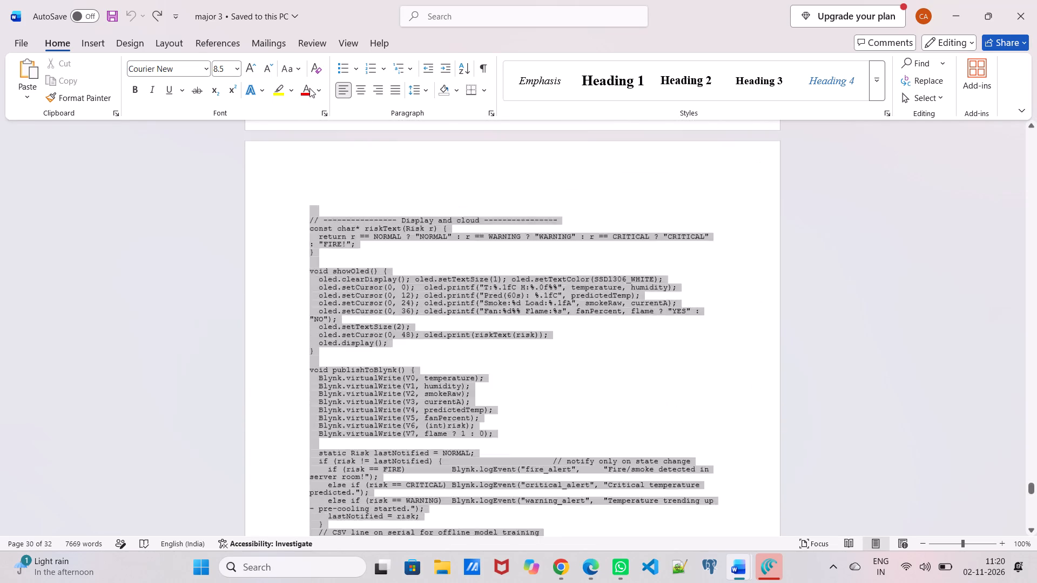
drag(309, 88, 324, 90)
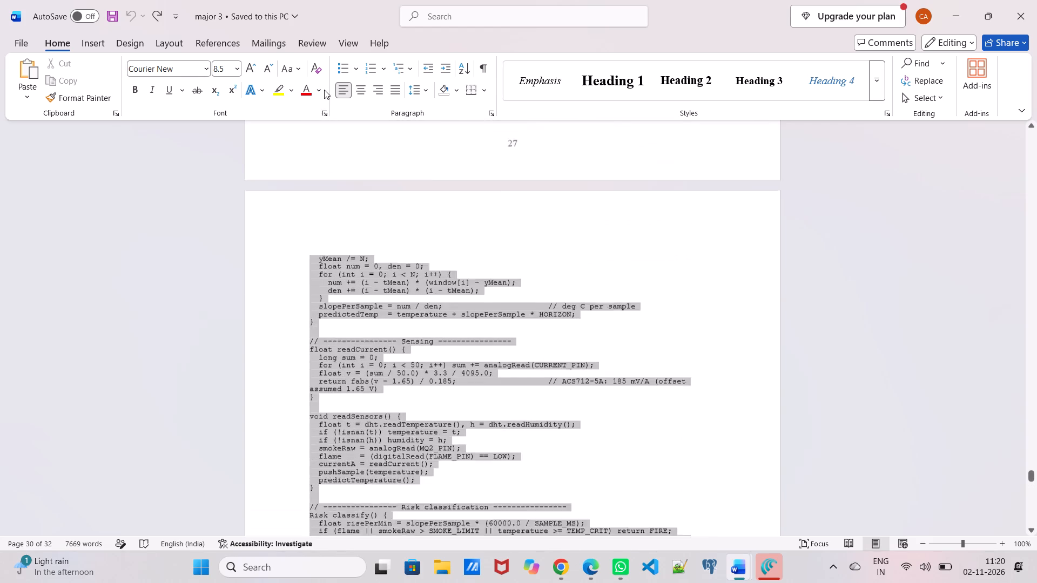
drag(324, 90, 335, 416)
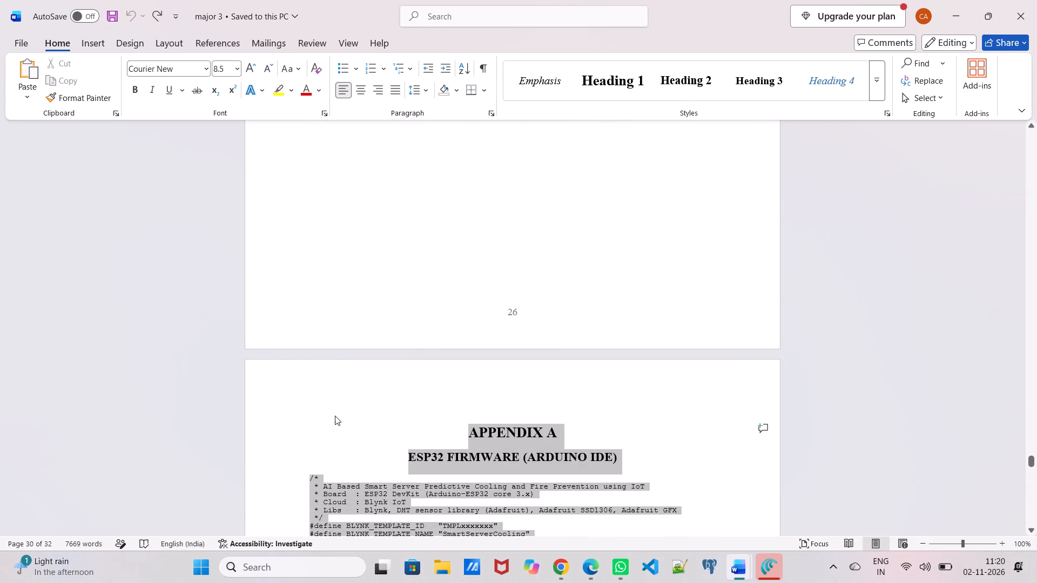
drag(335, 416, 400, 406)
key(BackSpace)
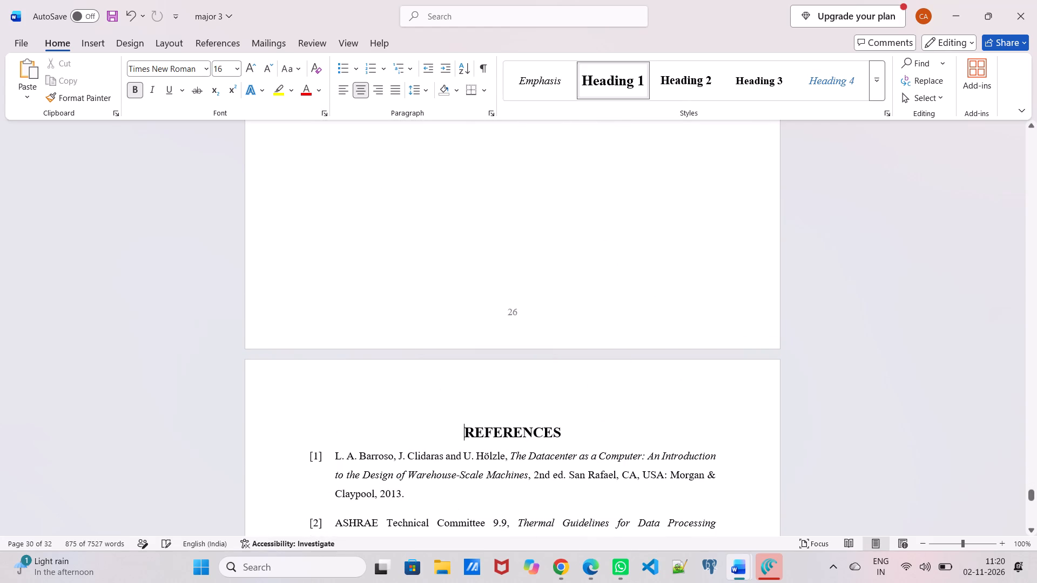
Remove the REFERENCES heading's centre alignment and indent it to near the middle of the line.
scroll(428, 355, up, 7)
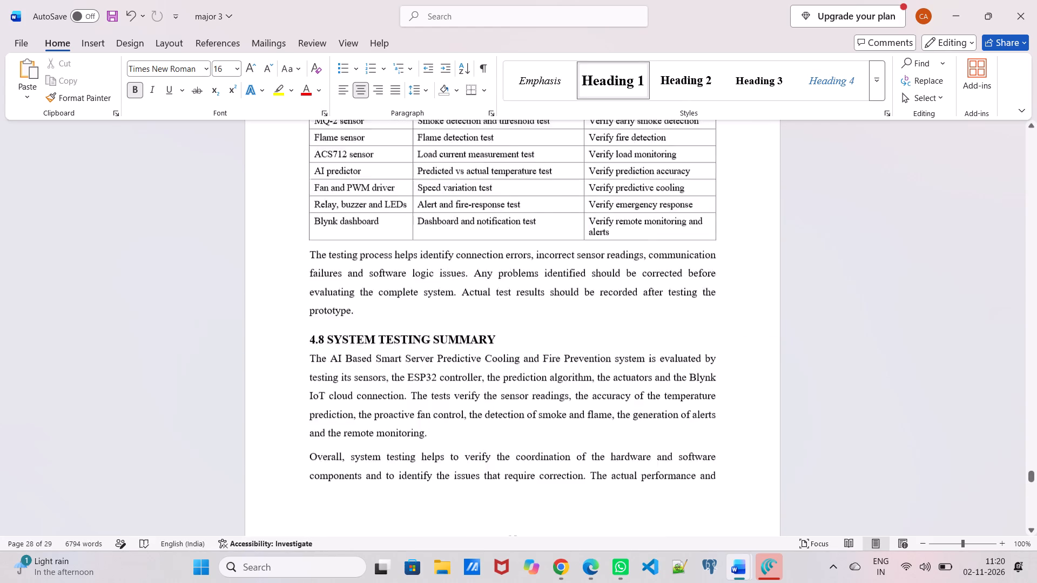
scroll(428, 355, up, 1)
scroll(428, 355, down, 7)
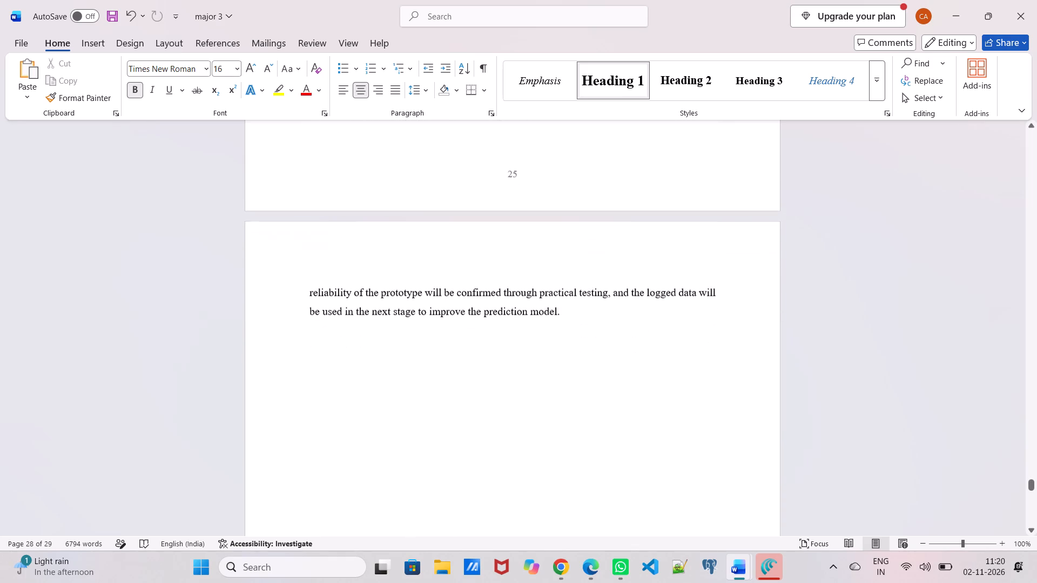
scroll(428, 355, down, 5)
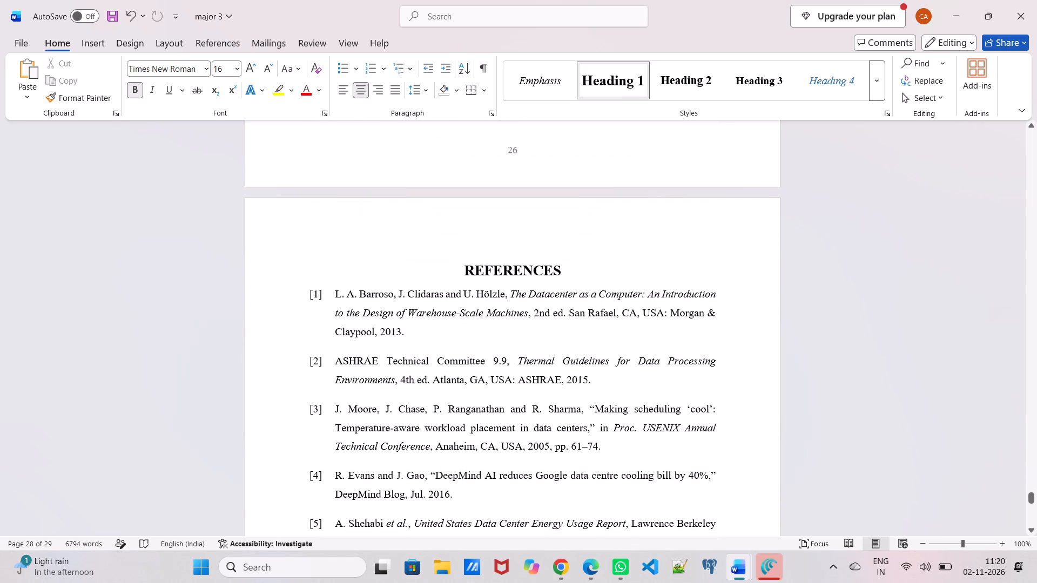
key(BackSpace)
key(BackSpace)
key(BackSpace)
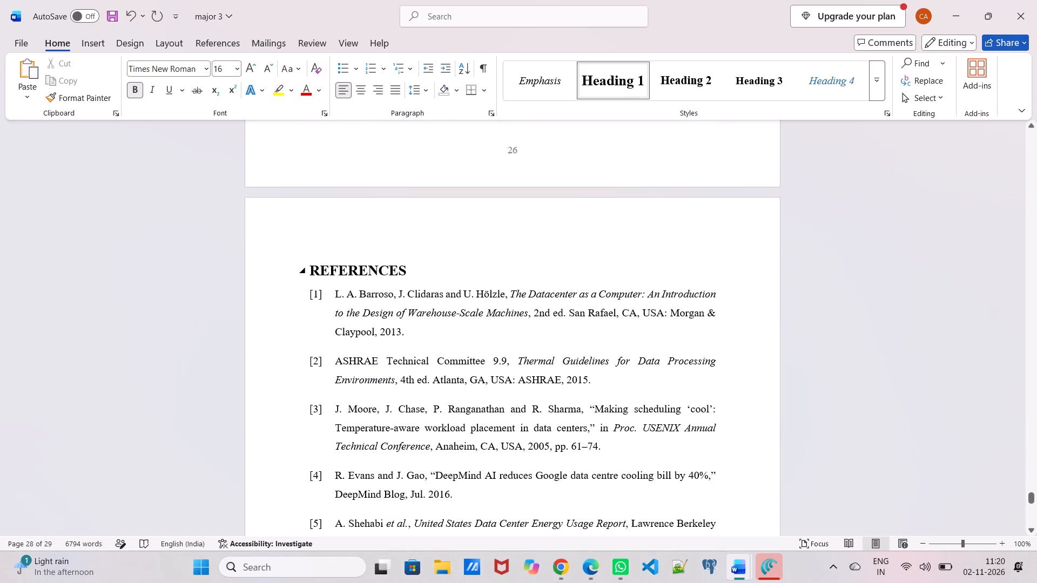
key(Tab)
key(Tab)
key(Tab)
key(Tab)
key(Tab)
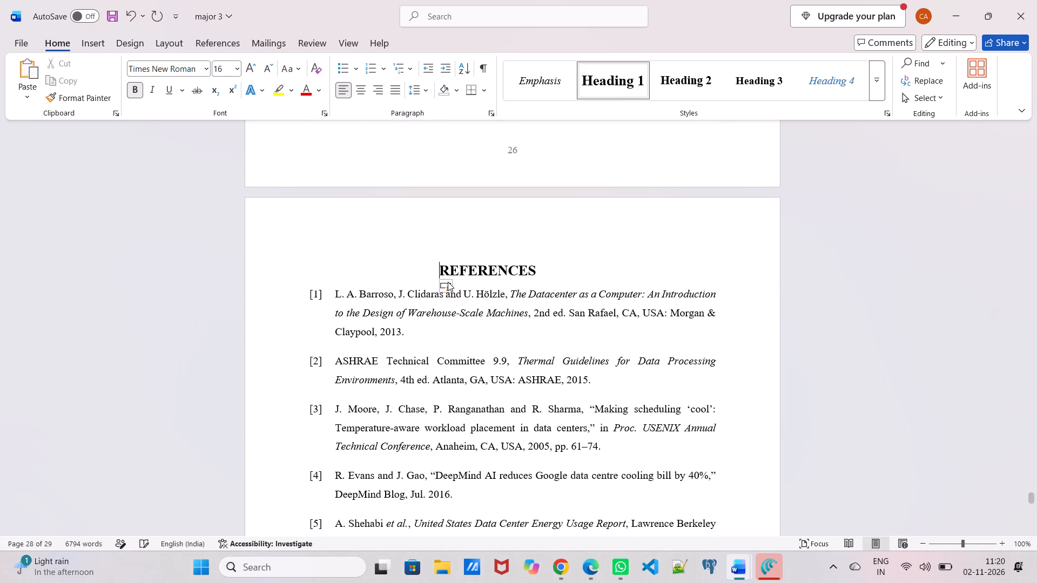
key(Tab)
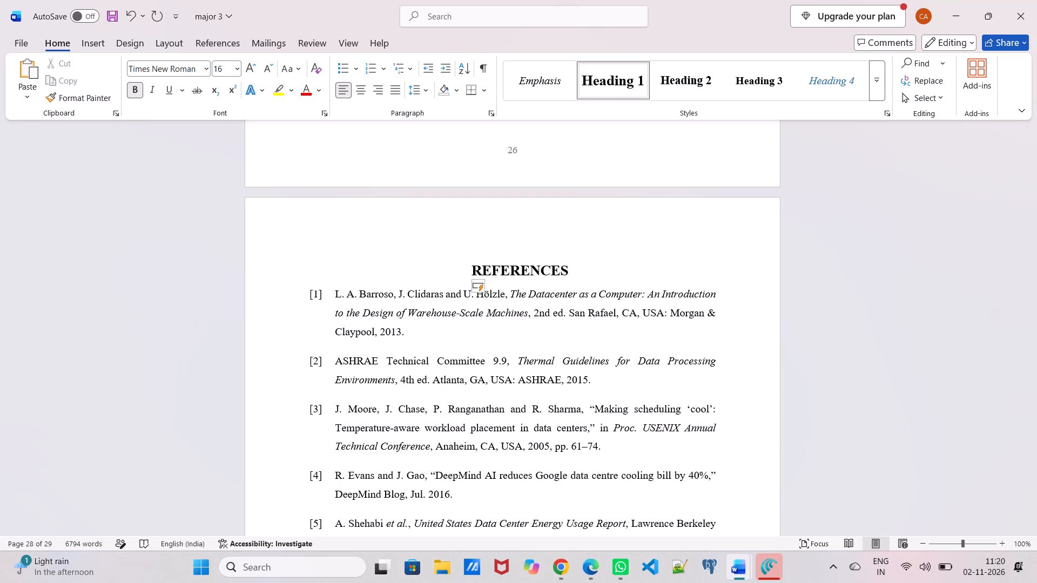
key(BackSpace)
key(Tab)
click(542, 229)
Examine the end of section 4.8, the blank space after it and the reference list through entry [15].
scroll(542, 229, up, 1)
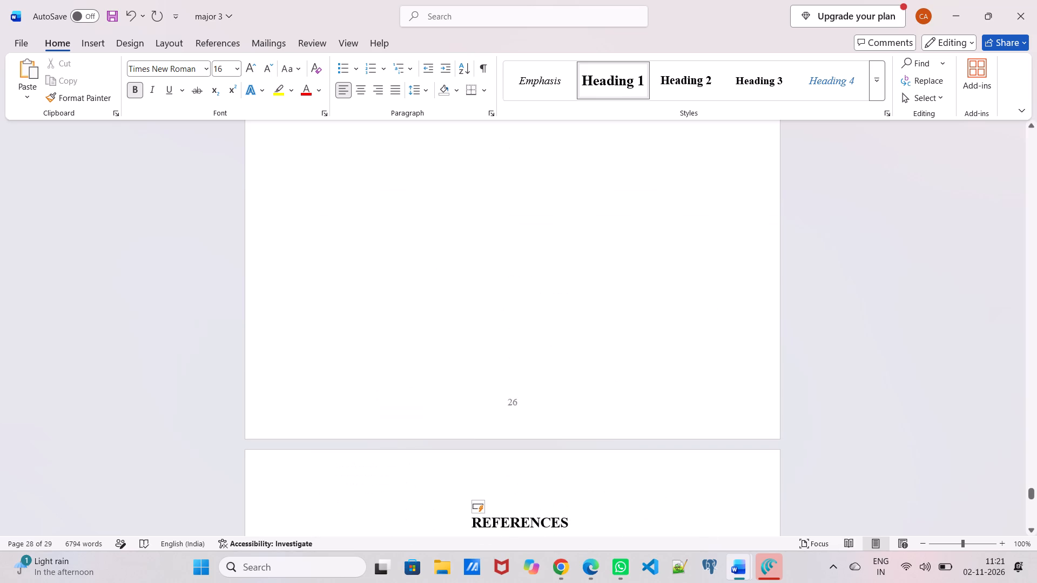
scroll(542, 229, down, 3)
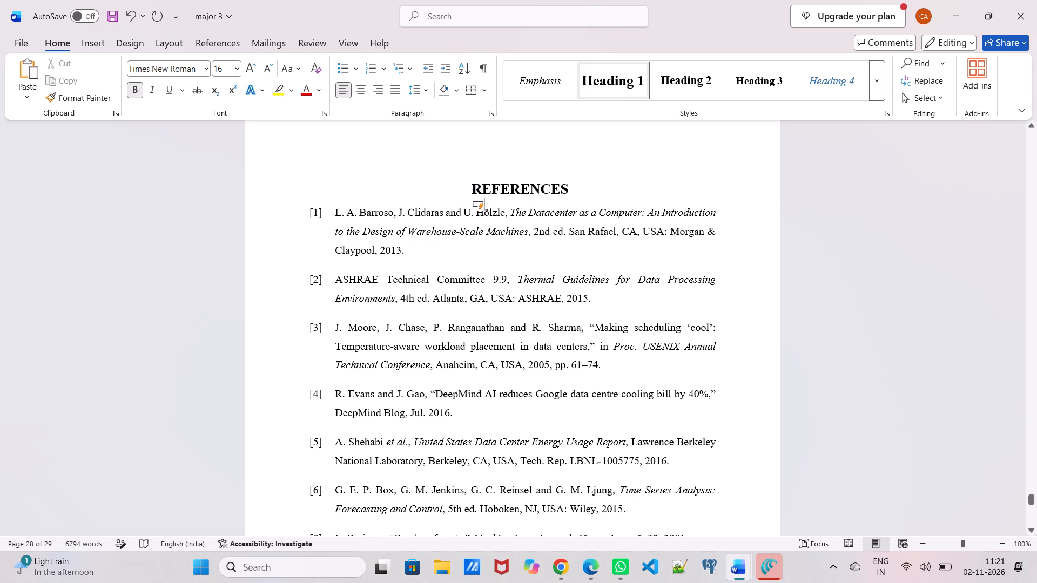
click(488, 269)
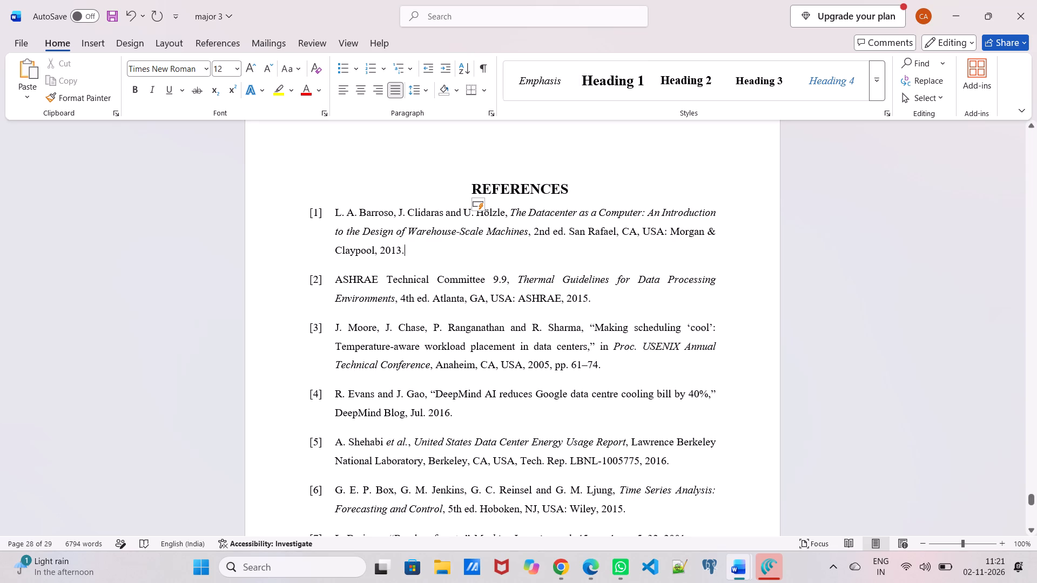
scroll(488, 269, up, 3)
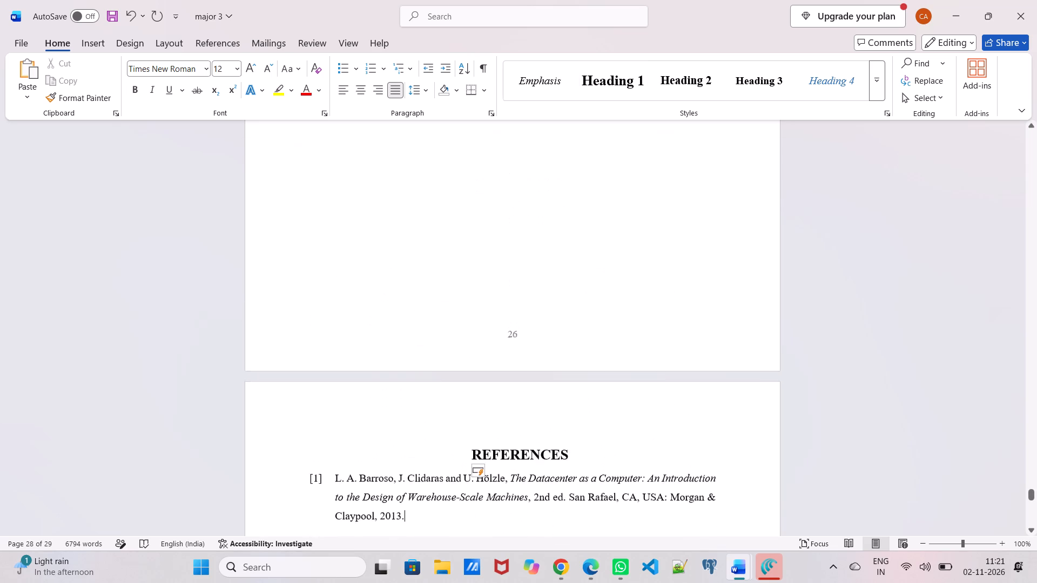
scroll(488, 269, up, 5)
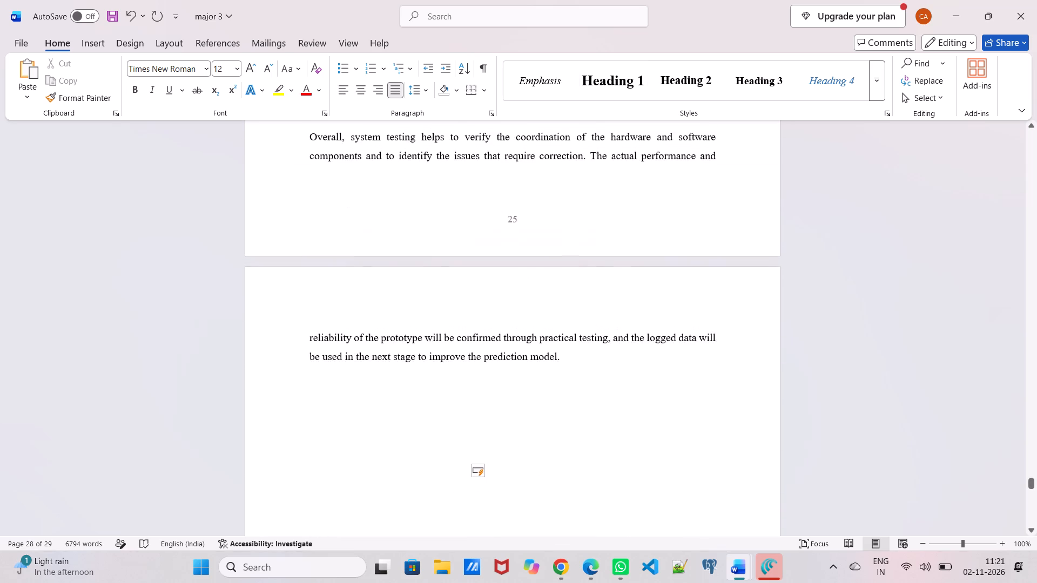
scroll(488, 269, right, 1)
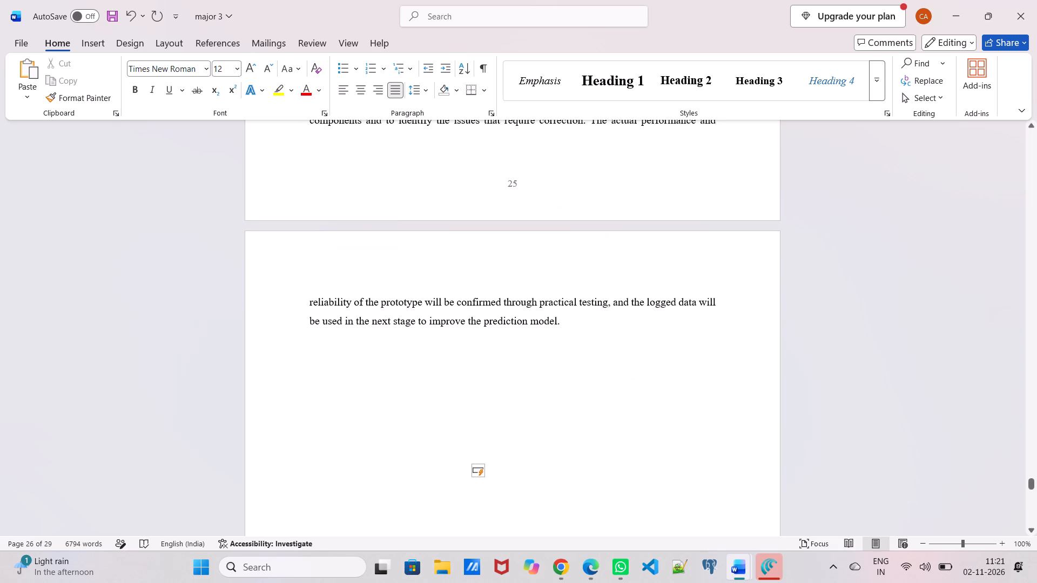
scroll(488, 269, down, 6)
right_click(488, 269)
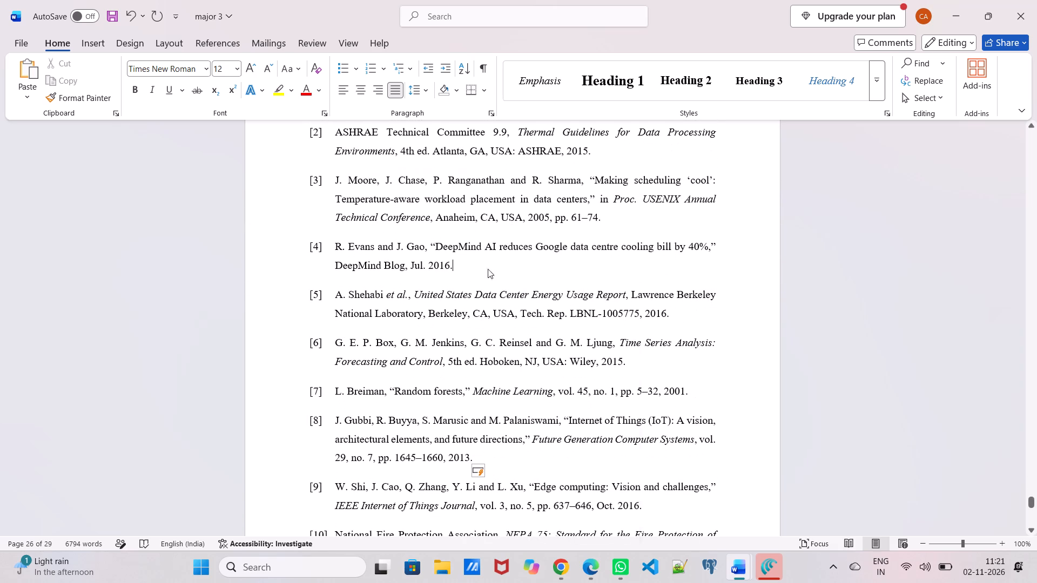
click(445, 282)
scroll(445, 282, down, 5)
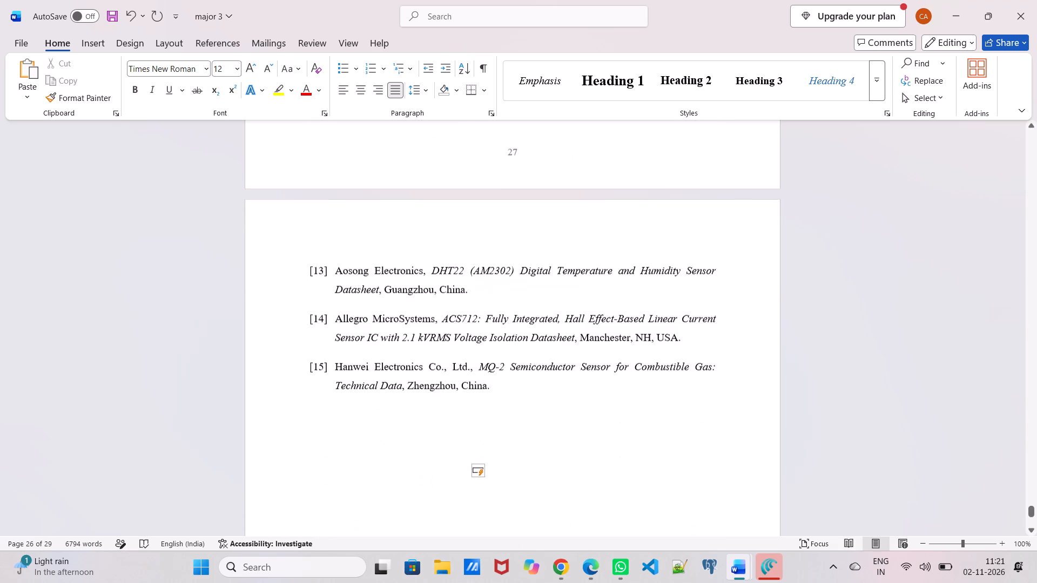
scroll(445, 282, down, 1)
scroll(445, 282, up, 12)
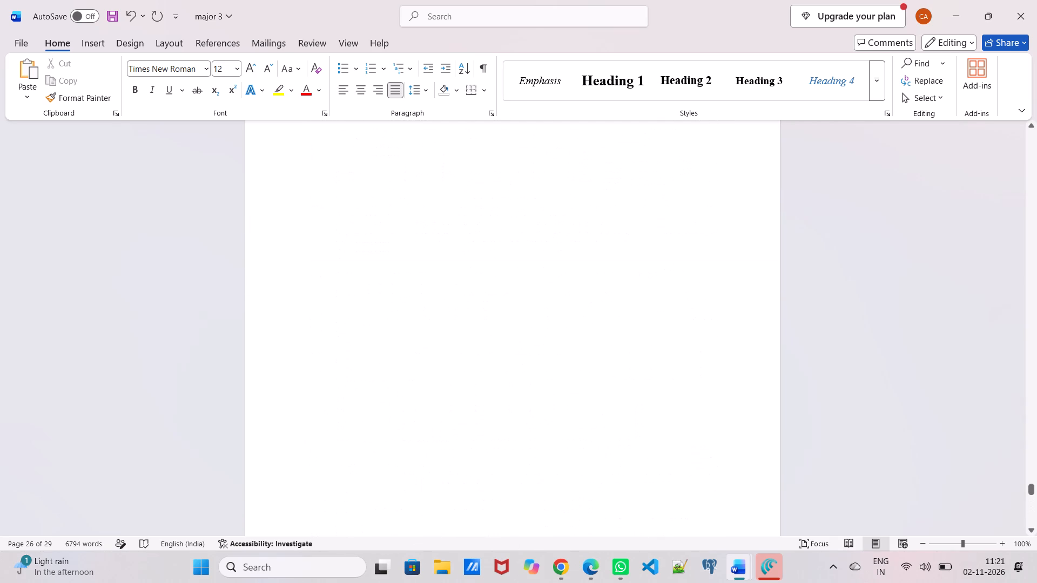
scroll(445, 282, down, 4)
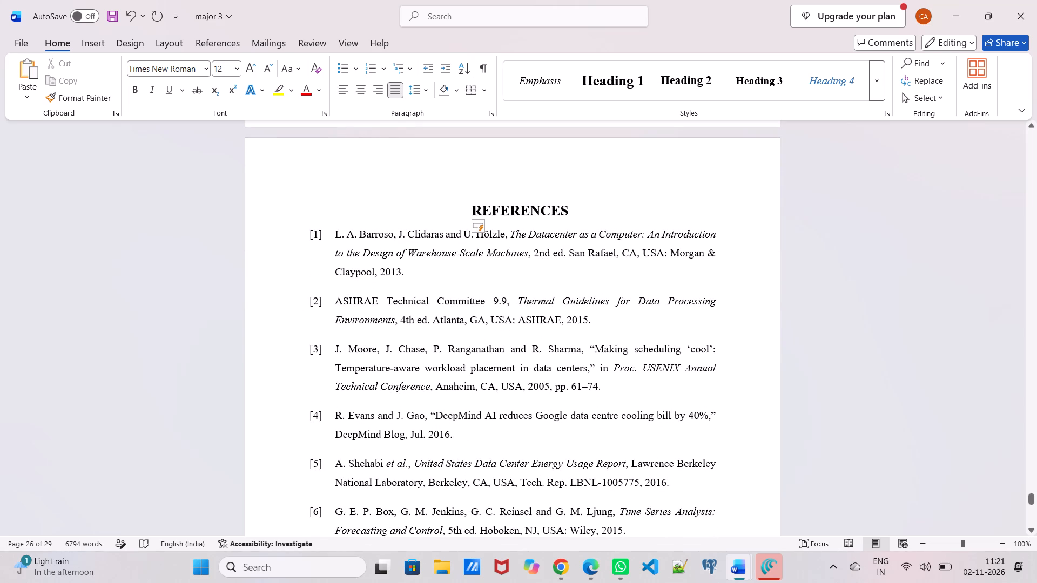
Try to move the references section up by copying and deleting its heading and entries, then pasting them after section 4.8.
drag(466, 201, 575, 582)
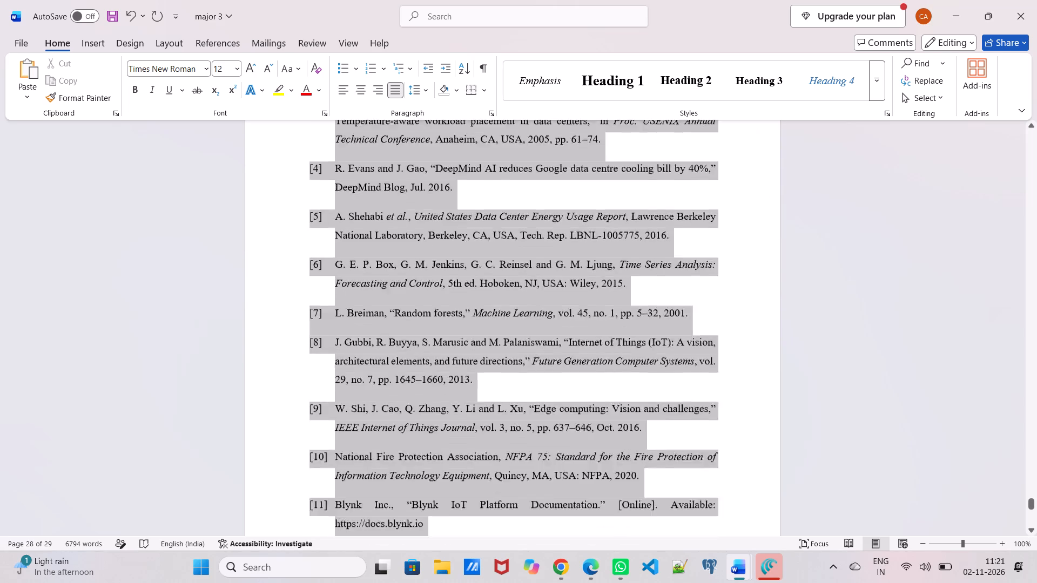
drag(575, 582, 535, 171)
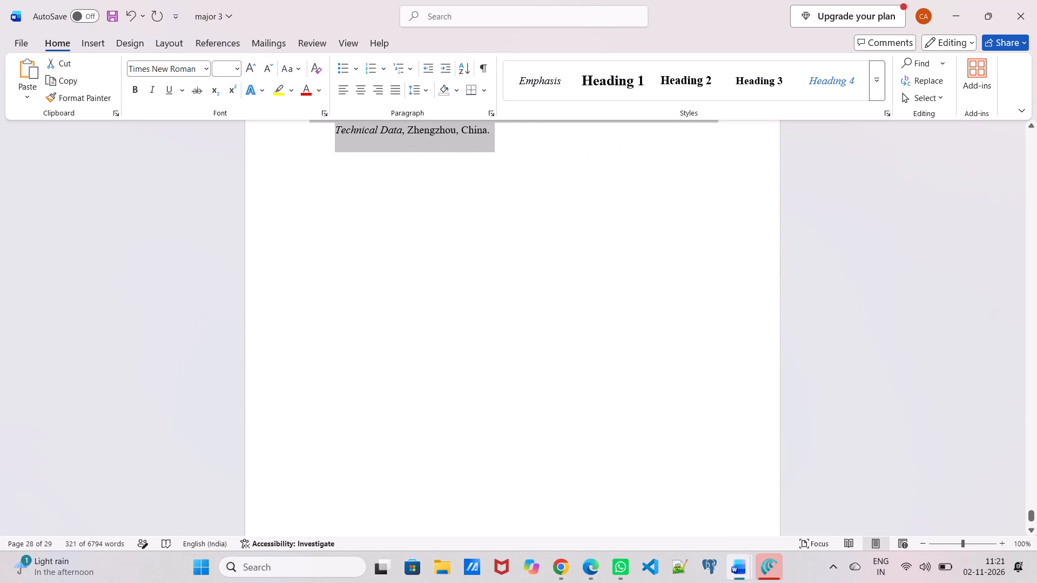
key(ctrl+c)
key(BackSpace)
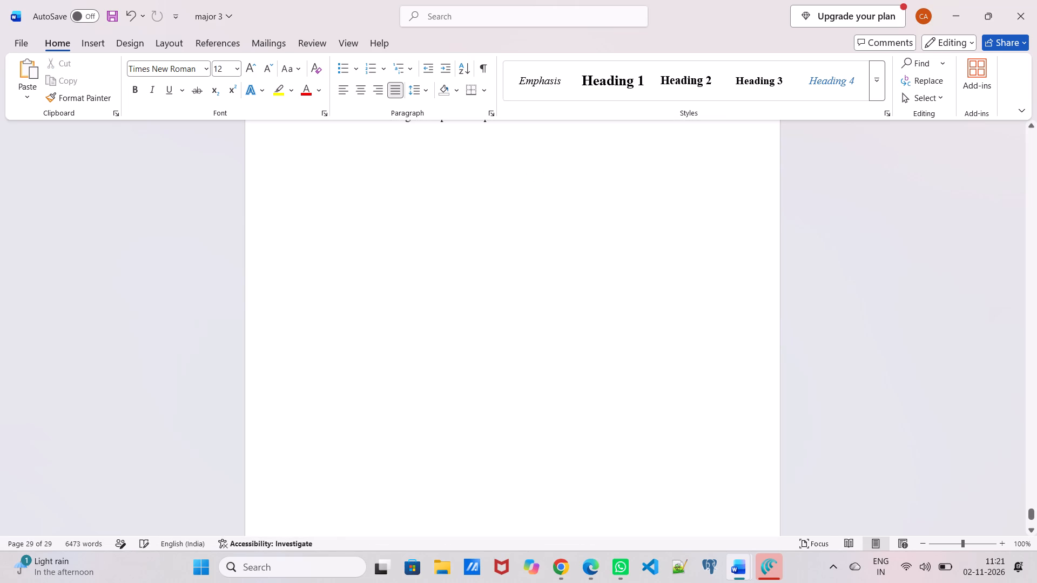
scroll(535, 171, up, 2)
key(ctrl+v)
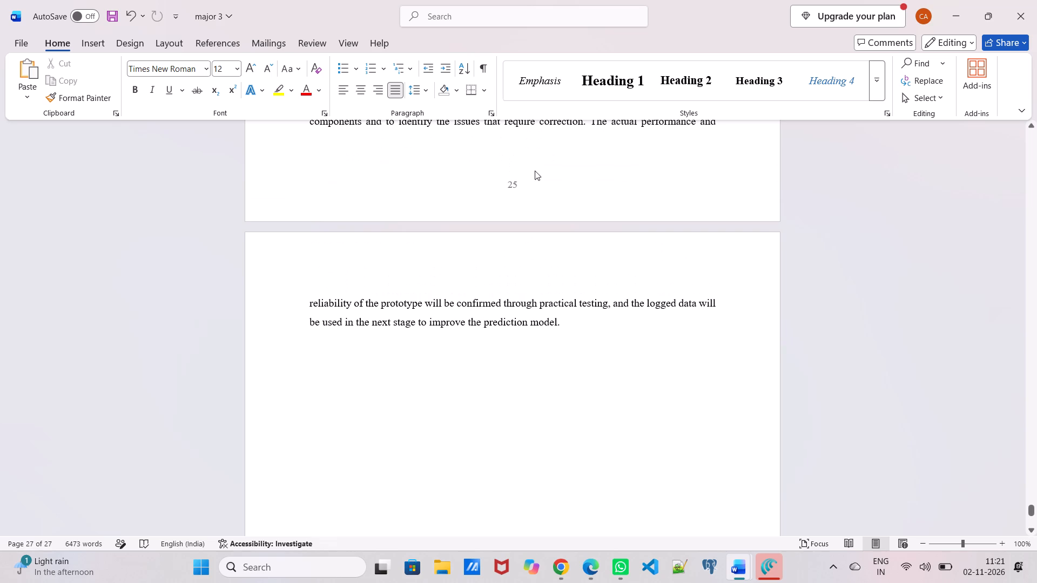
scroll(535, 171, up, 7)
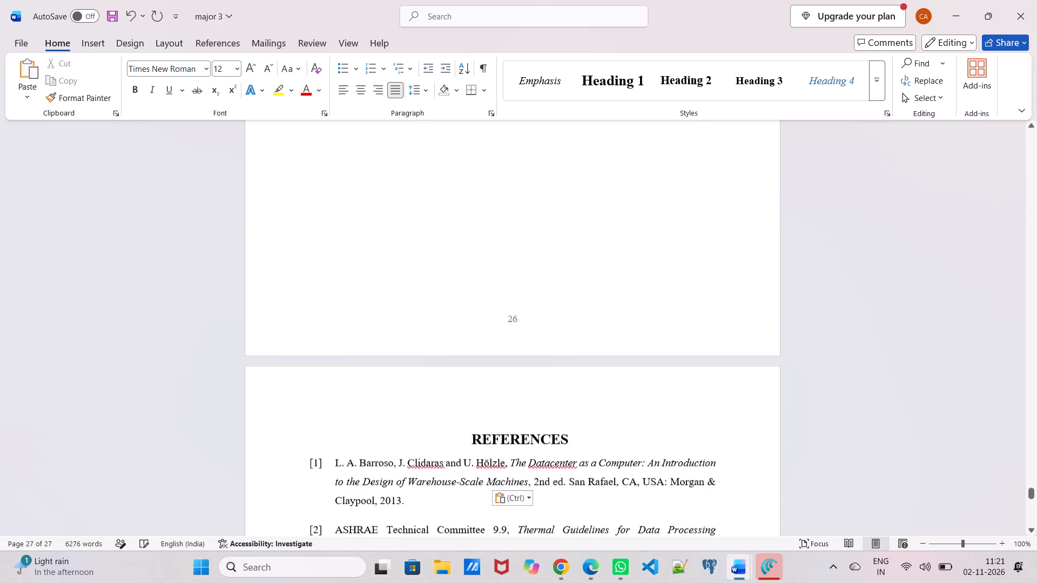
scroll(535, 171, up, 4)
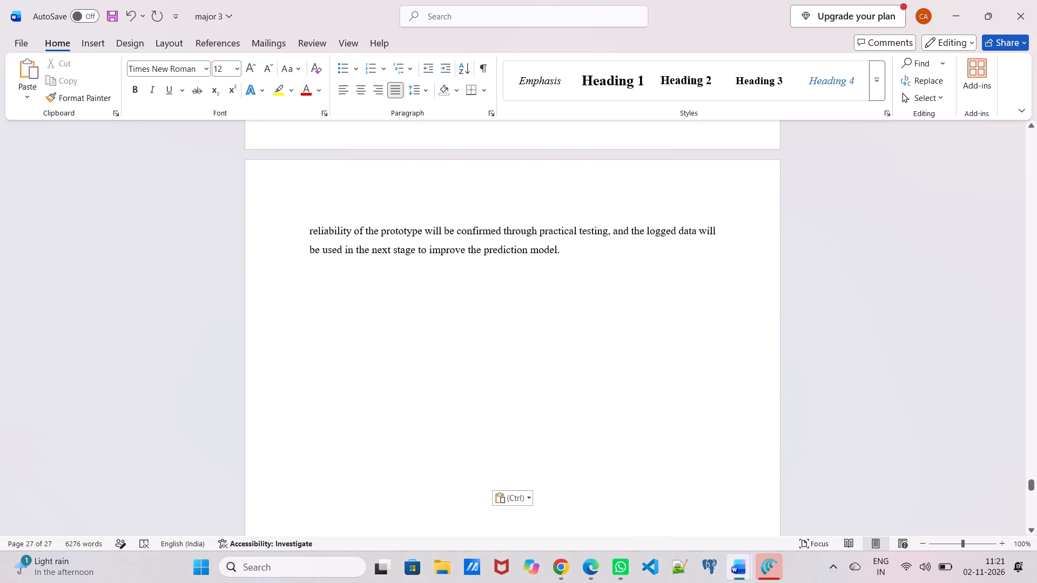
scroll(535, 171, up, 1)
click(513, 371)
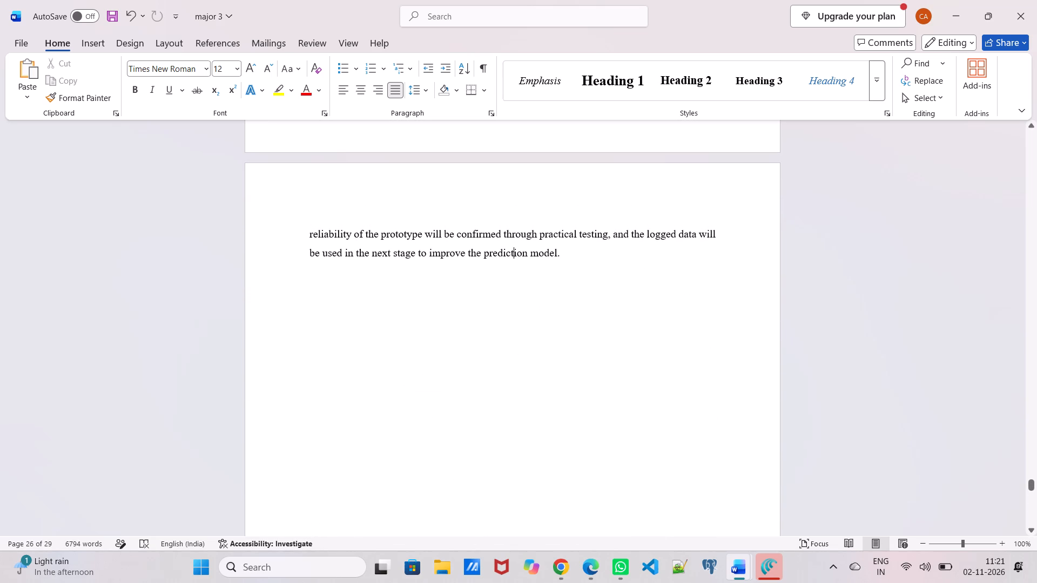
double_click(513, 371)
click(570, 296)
Examine section 4.8, the blank space after its last paragraph, and the reference list down to the end of page 28.
scroll(570, 296, up, 2)
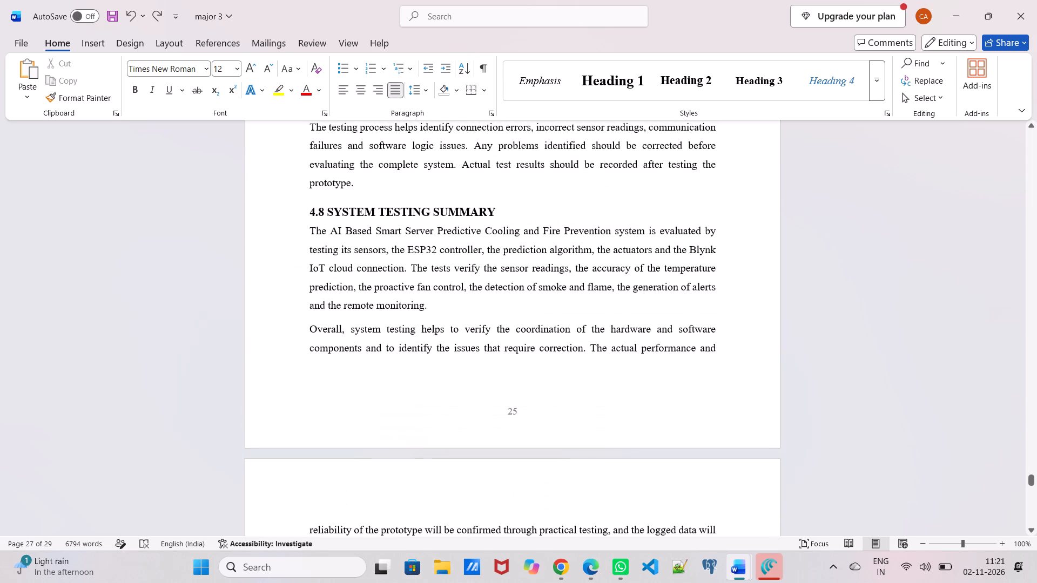
scroll(570, 296, down, 1)
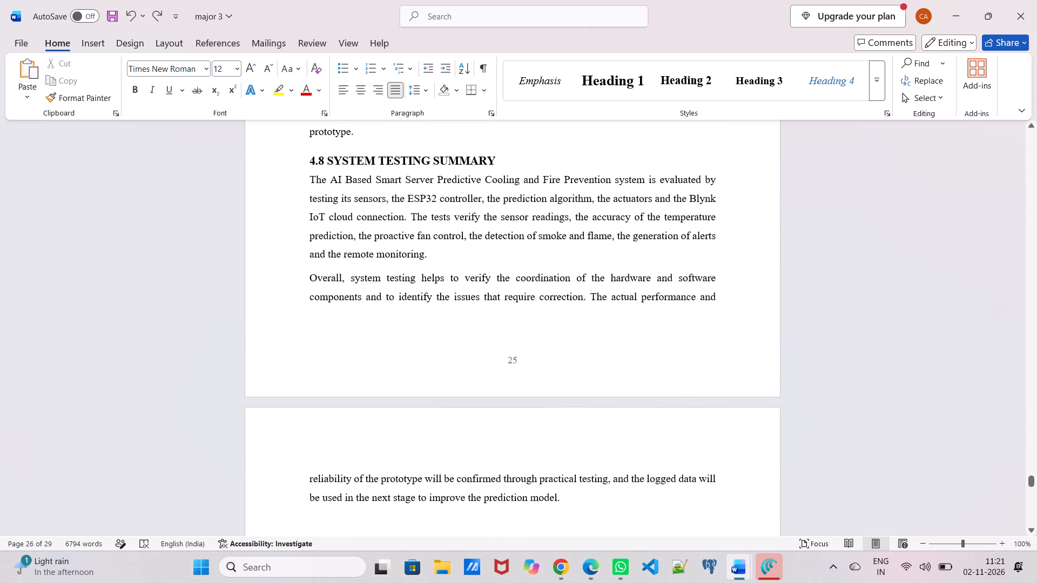
scroll(570, 296, down, 1)
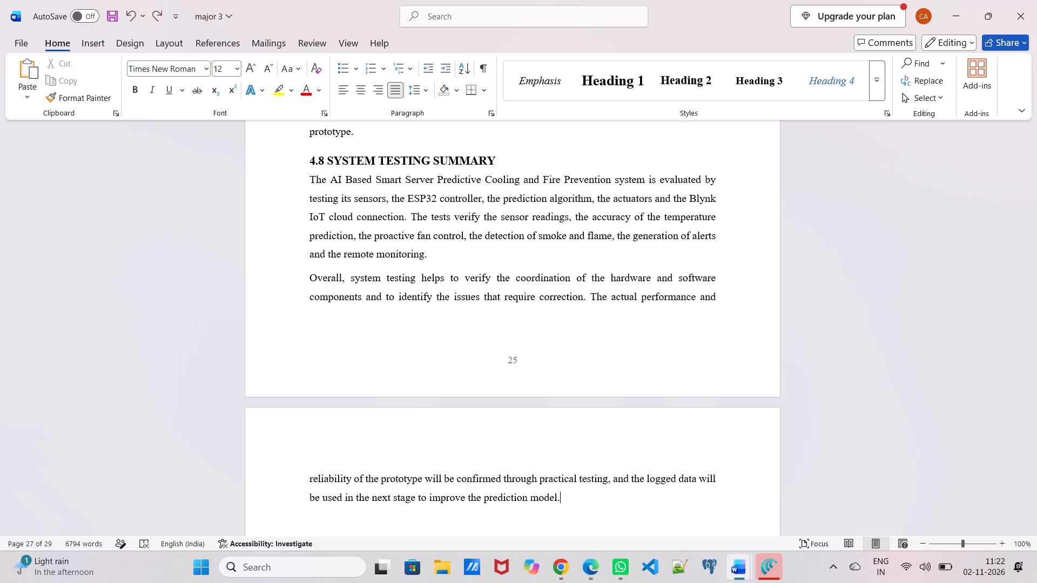
scroll(570, 296, down, 1)
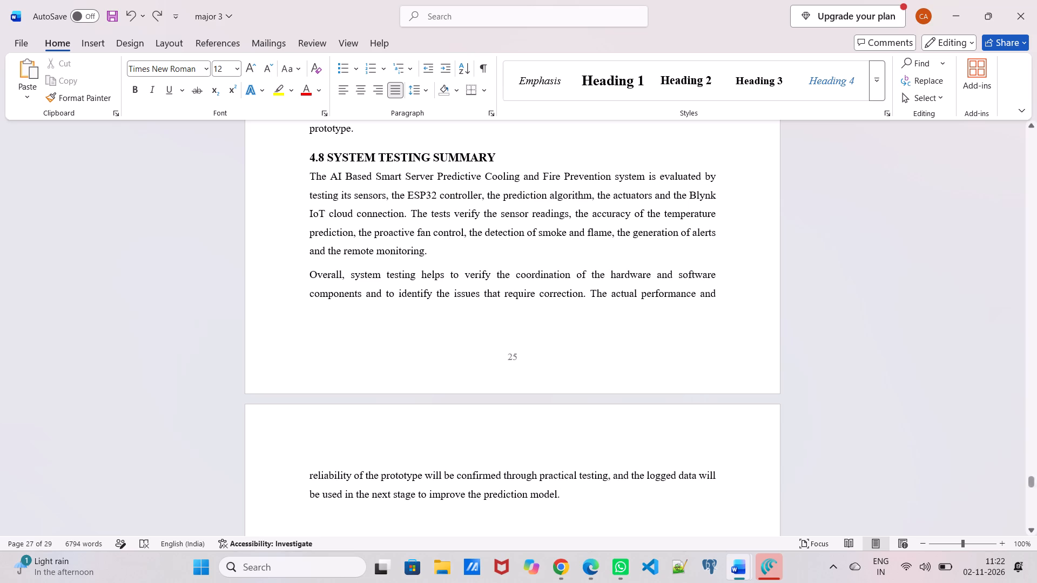
scroll(570, 296, down, 7)
scroll(570, 296, up, 1)
scroll(570, 296, down, 3)
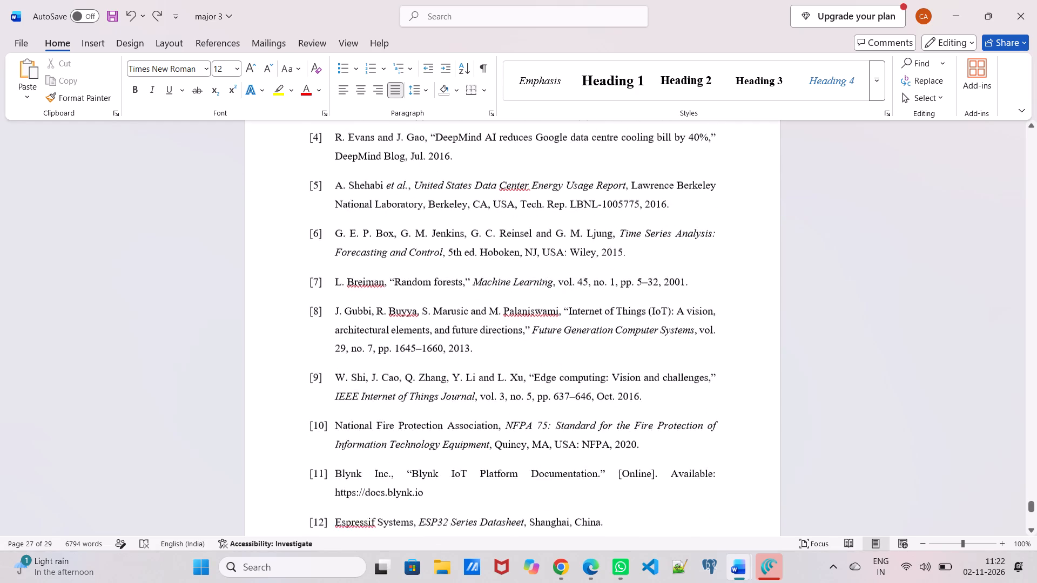
scroll(570, 296, down, 9)
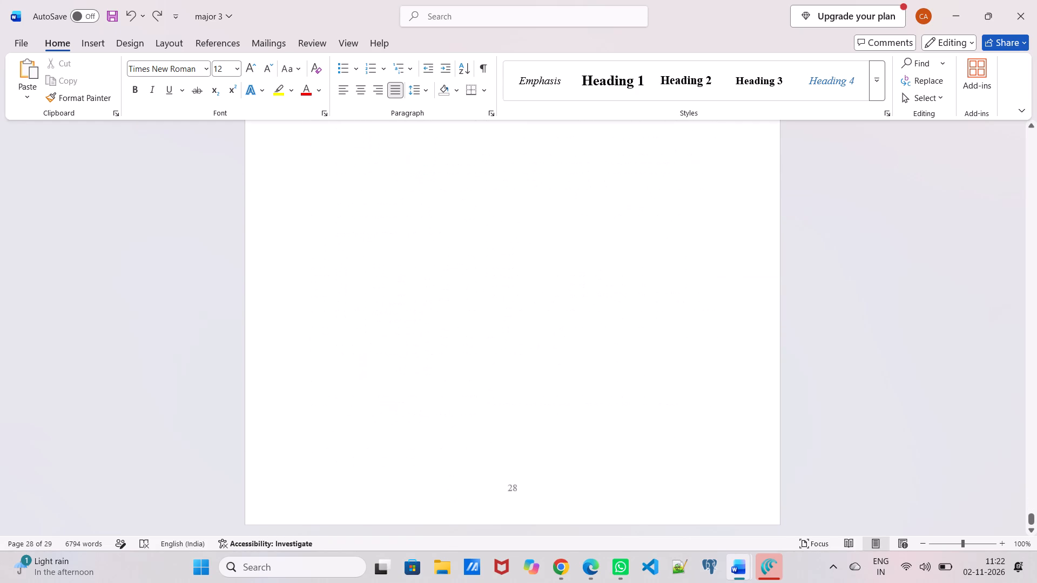
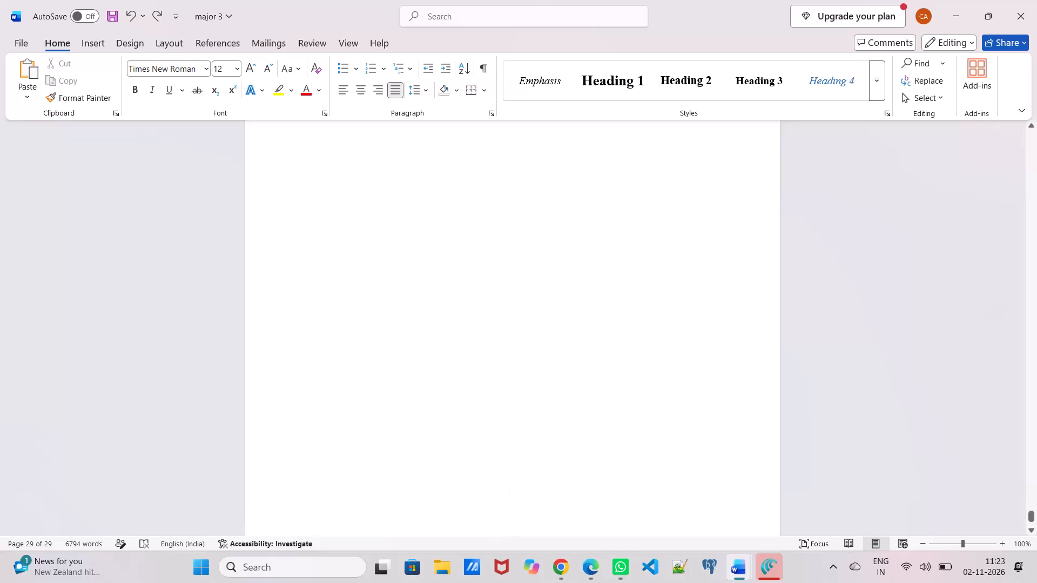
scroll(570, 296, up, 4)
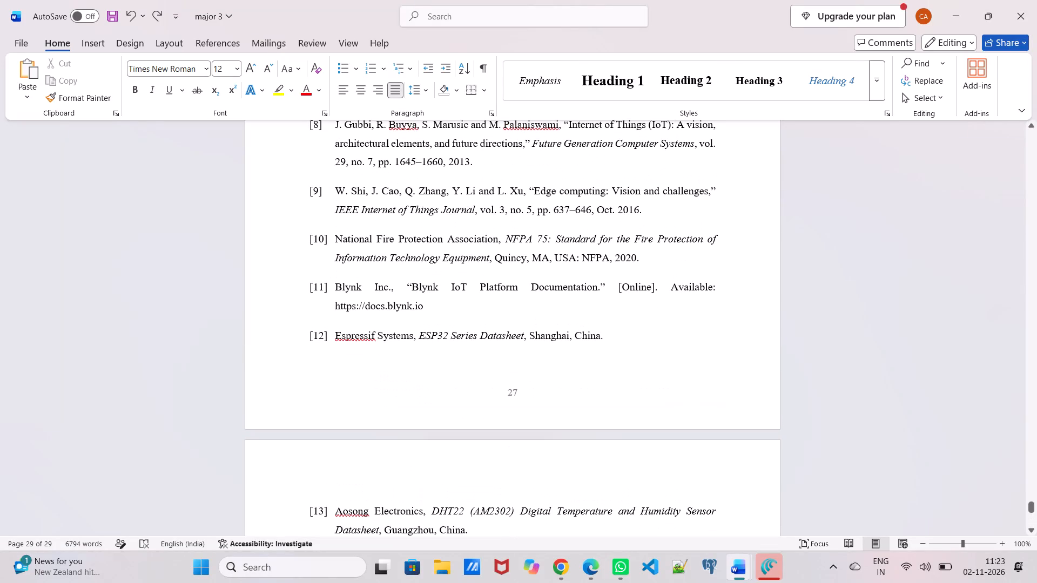
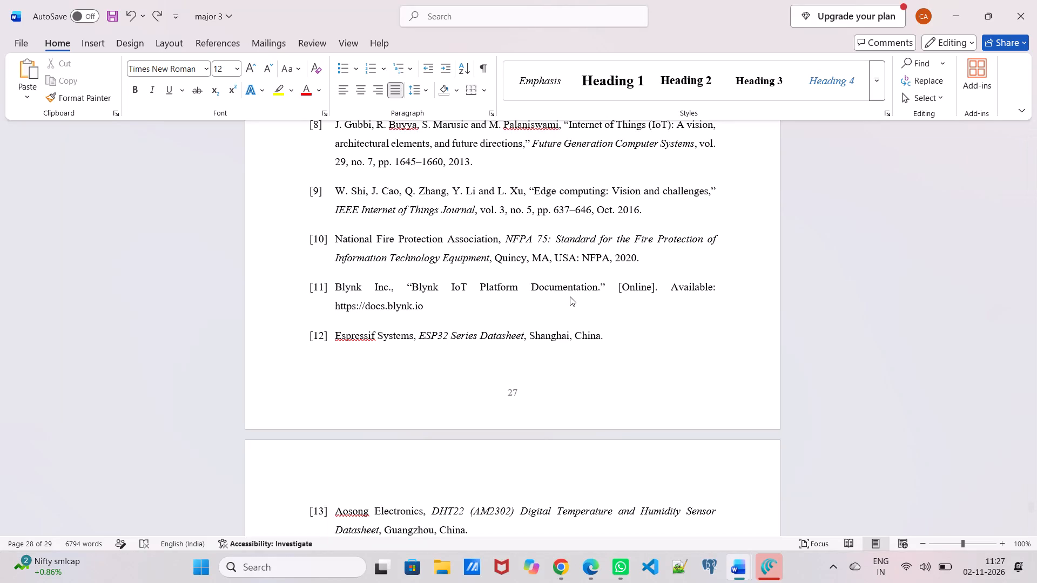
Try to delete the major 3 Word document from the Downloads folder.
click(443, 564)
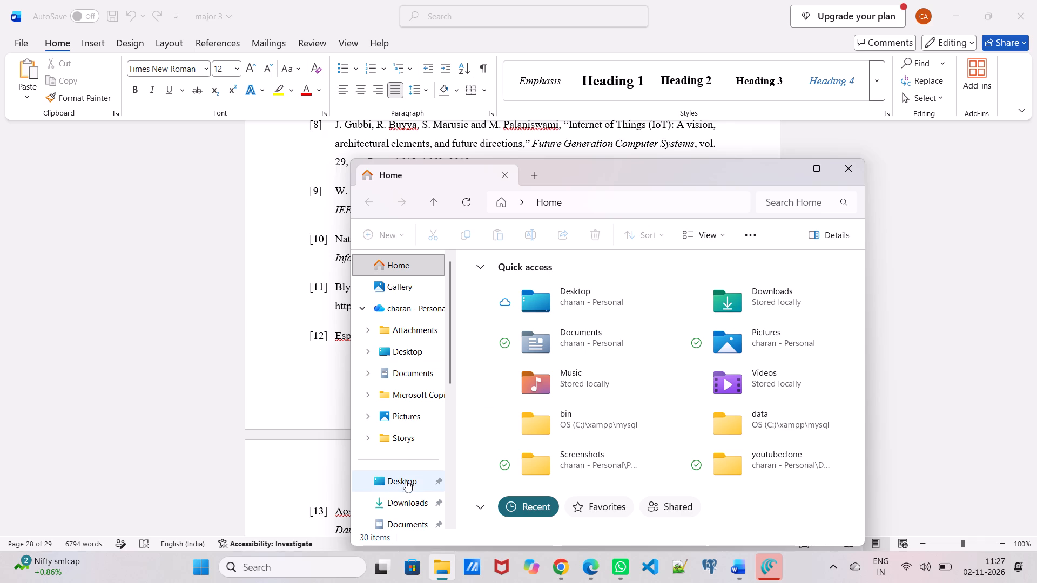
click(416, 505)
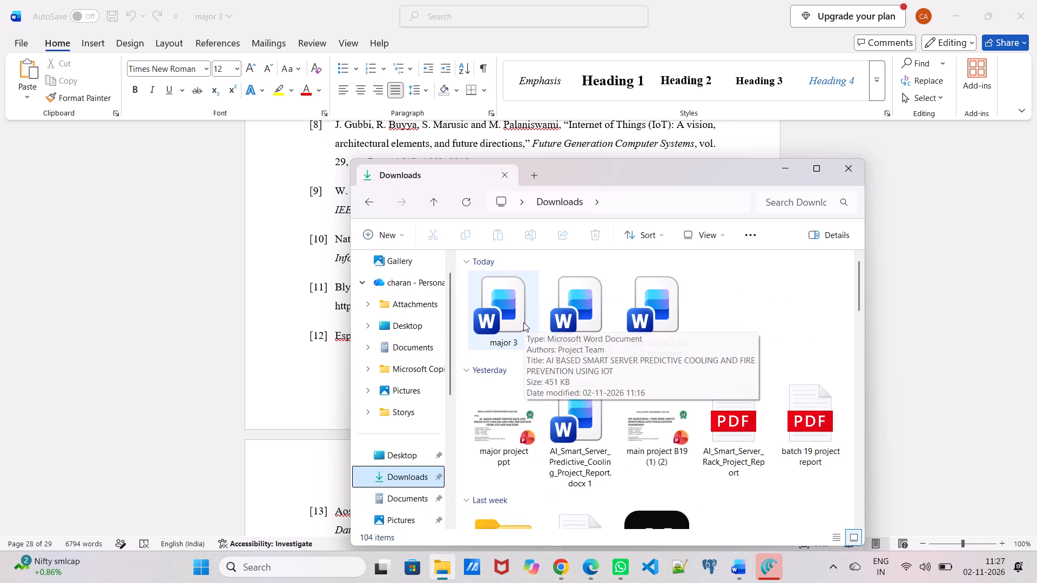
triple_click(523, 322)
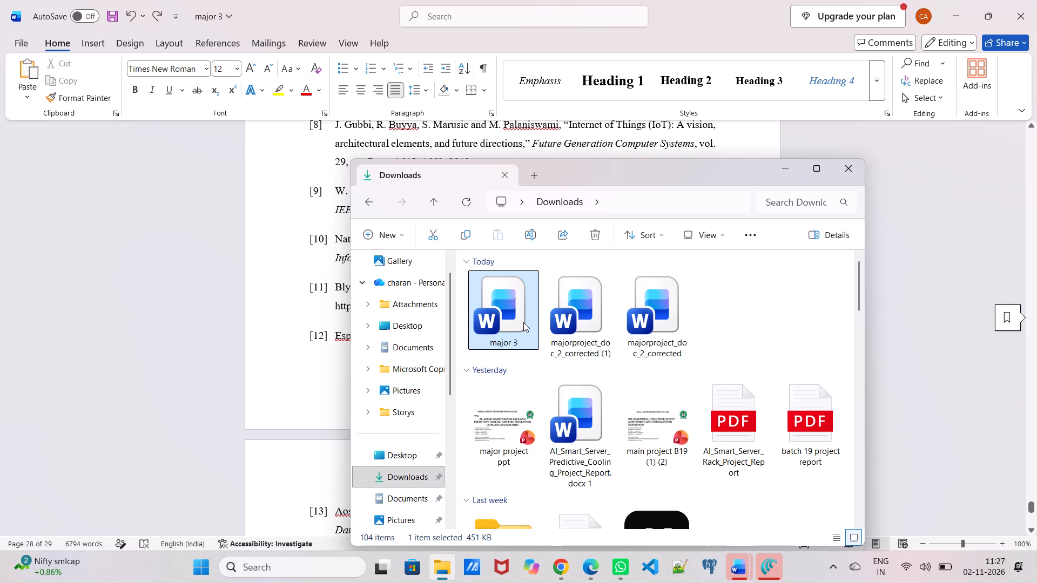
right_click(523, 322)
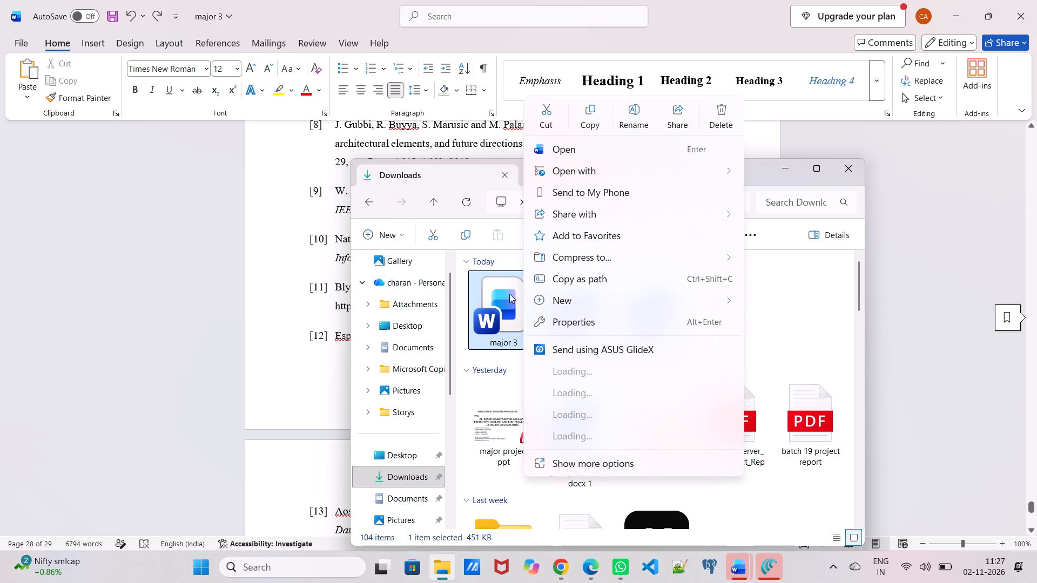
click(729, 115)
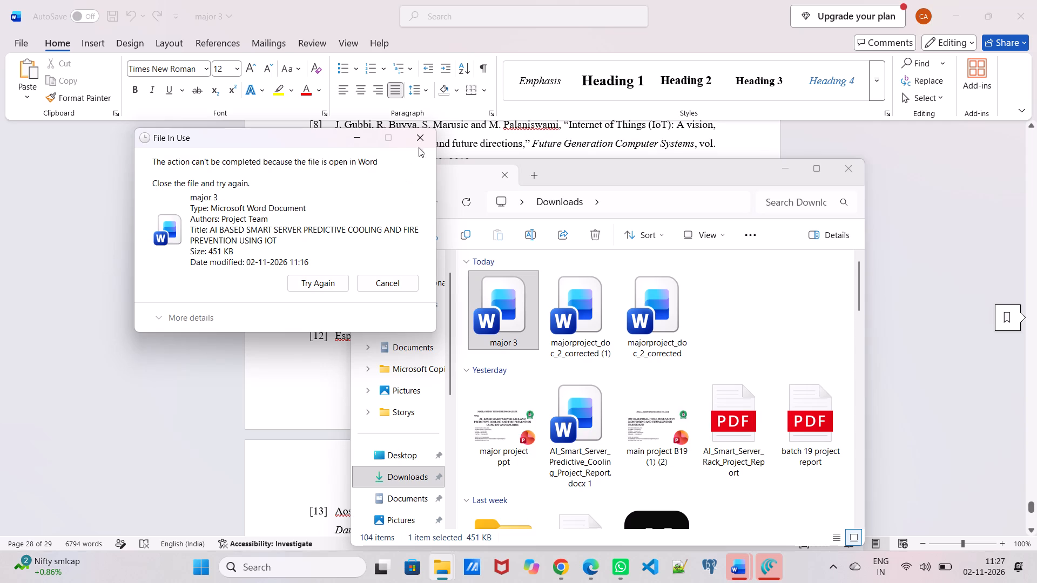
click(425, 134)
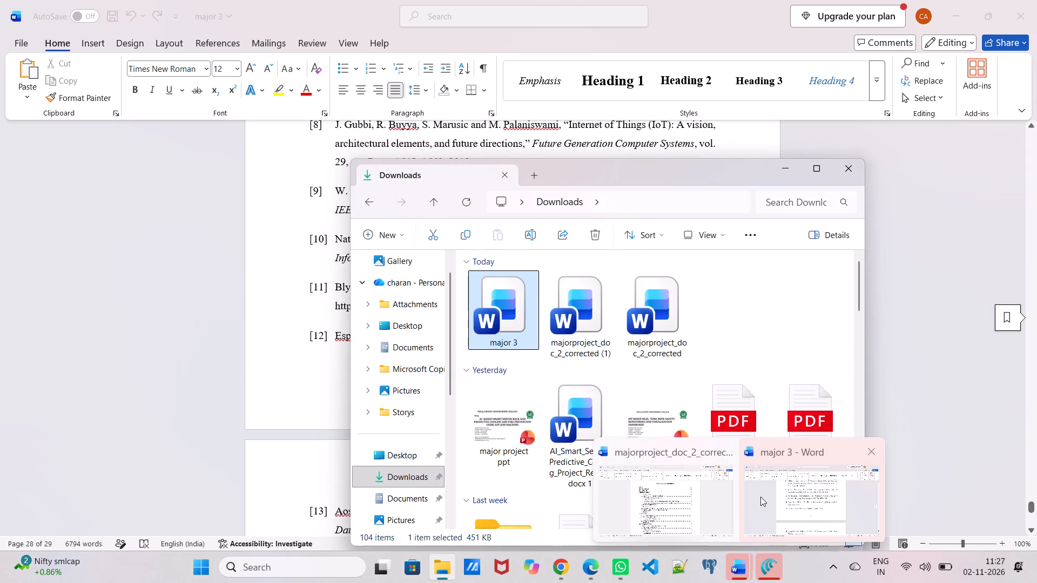
Close the majorproject_doc_2_corrected document without saving its changes.
click(733, 449)
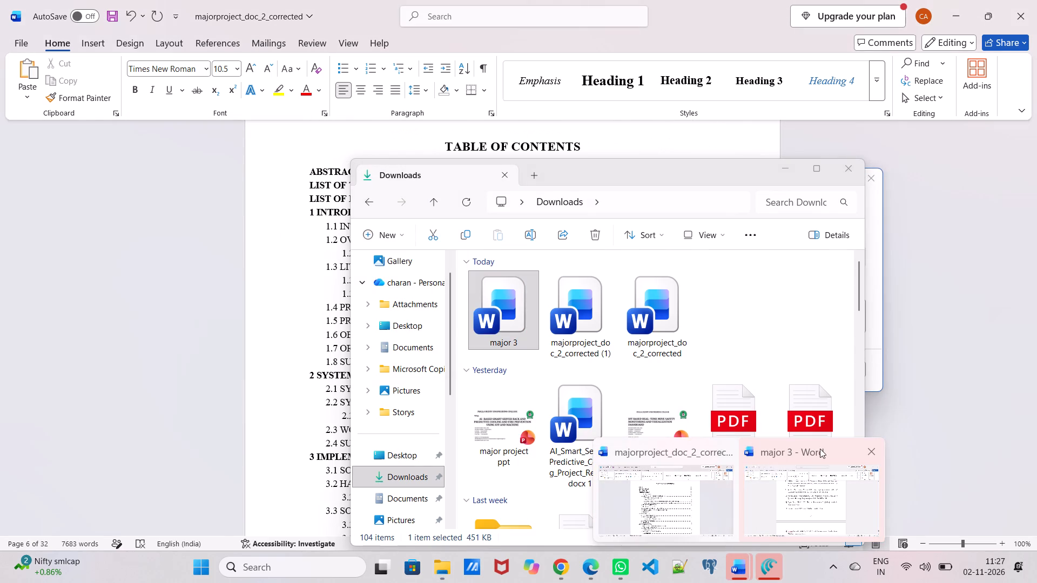
click(868, 442)
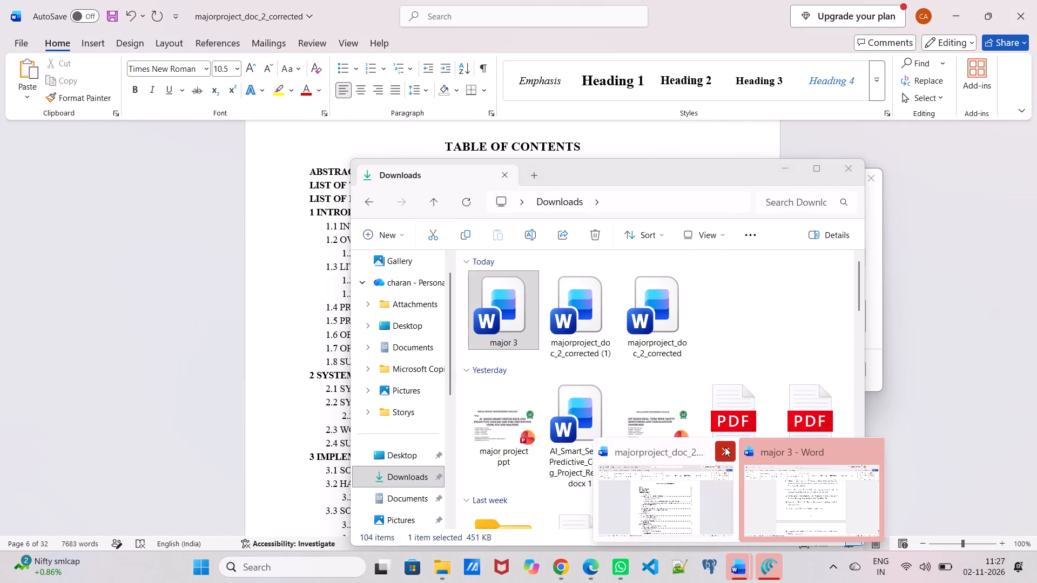
click(725, 447)
click(710, 333)
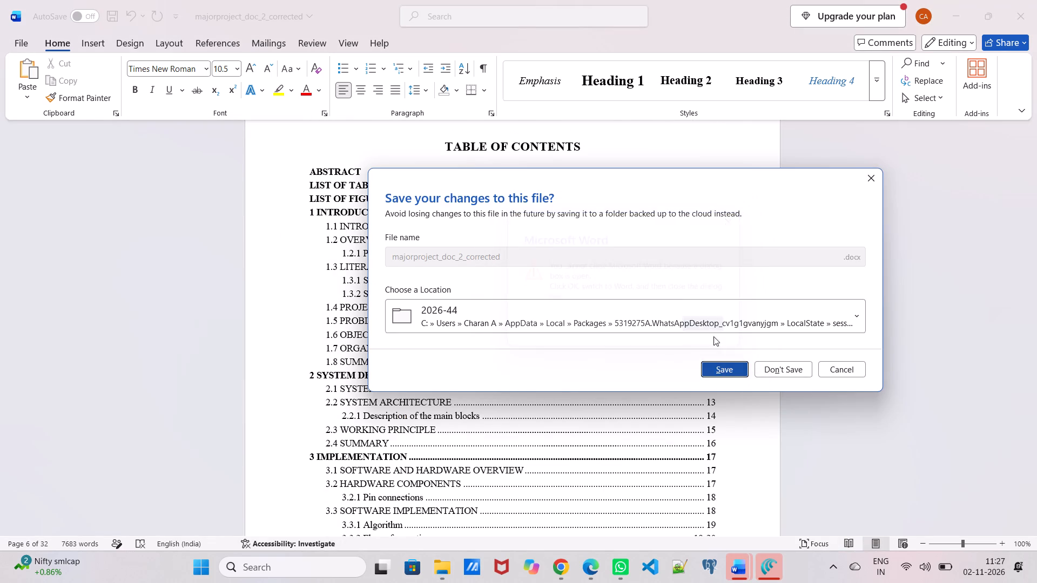
click(767, 372)
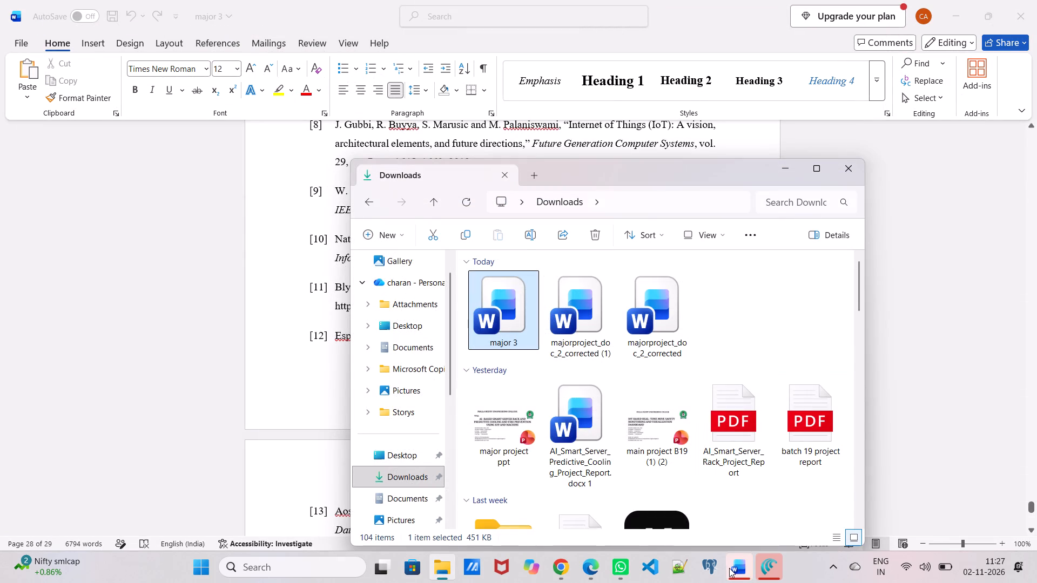
Close the major 3 document.
click(793, 452)
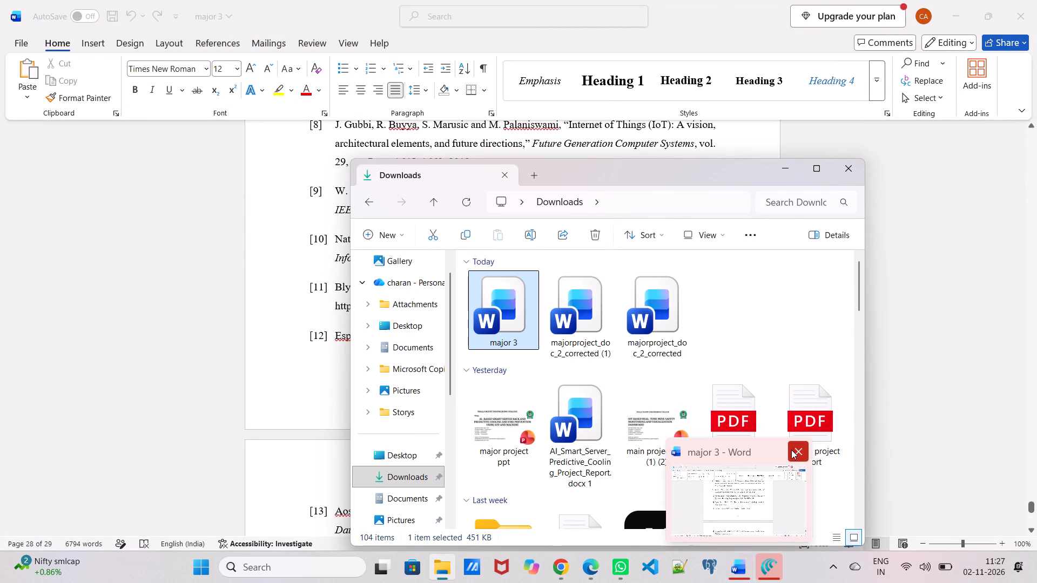
Finish closing the major 3 document that is still open in Word.
click(790, 450)
double_click(790, 450)
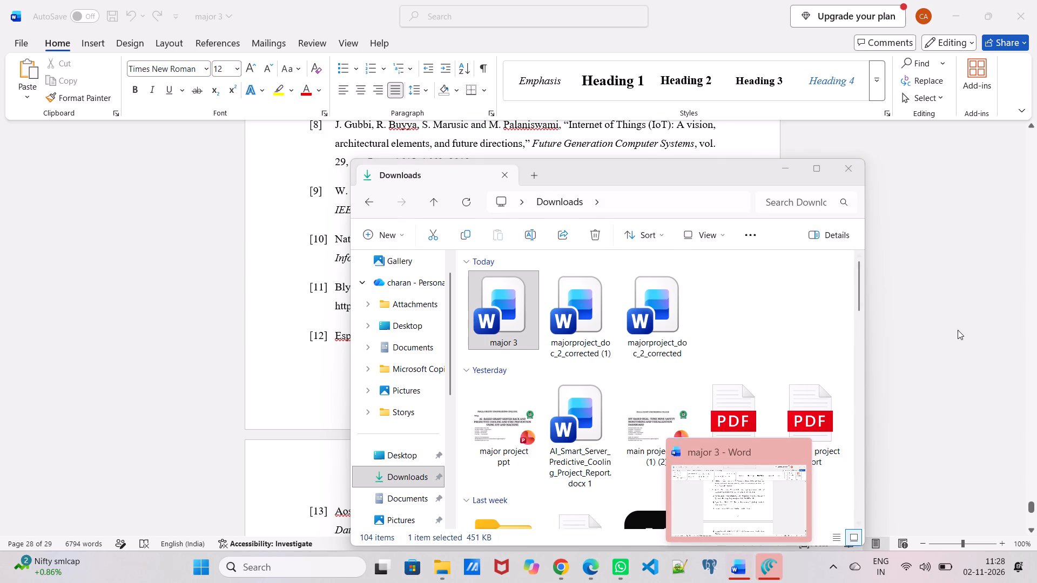
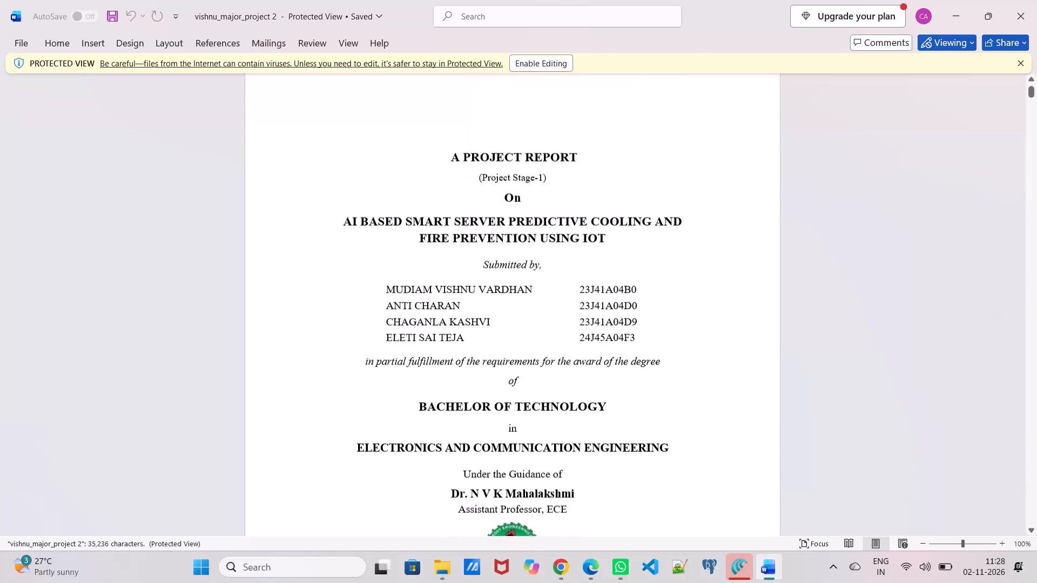
Examine the title page of the major project 2 report, from the project title down to the college details and date.
scroll(504, 374, down, 1)
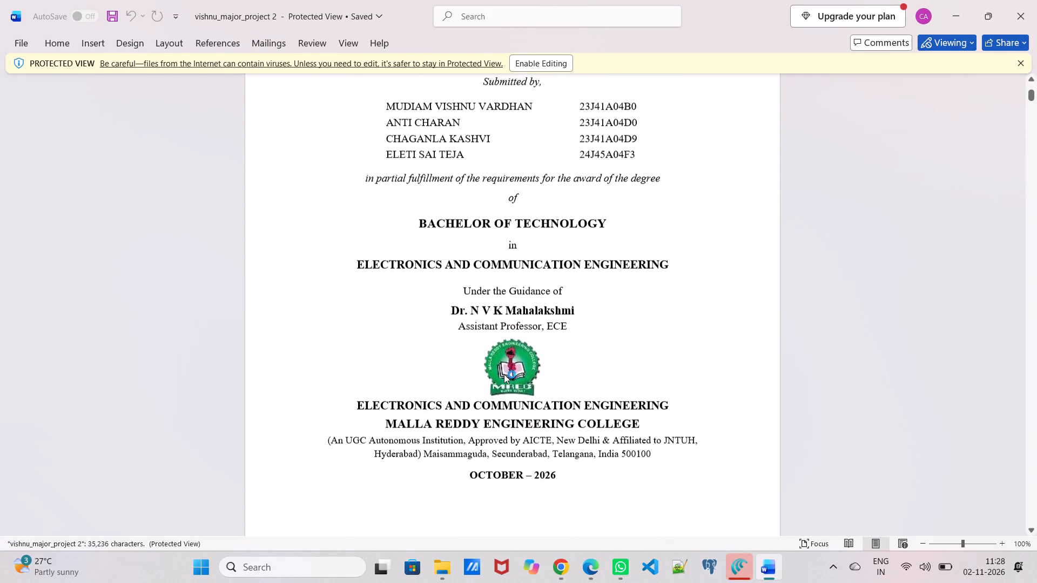
scroll(504, 374, down, 1)
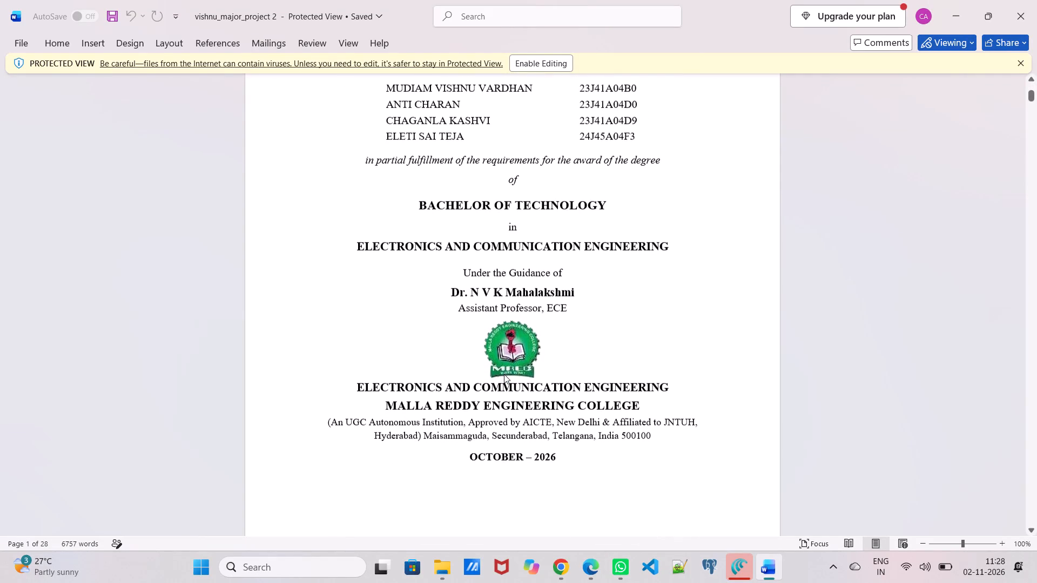
scroll(504, 374, down, 1)
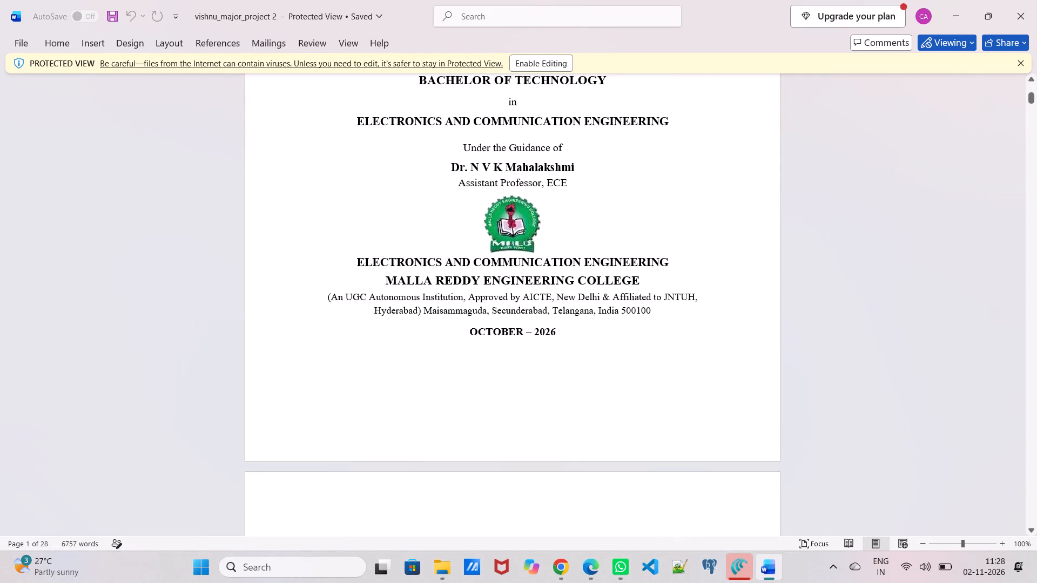
scroll(504, 374, down, 1)
scroll(504, 374, up, 1)
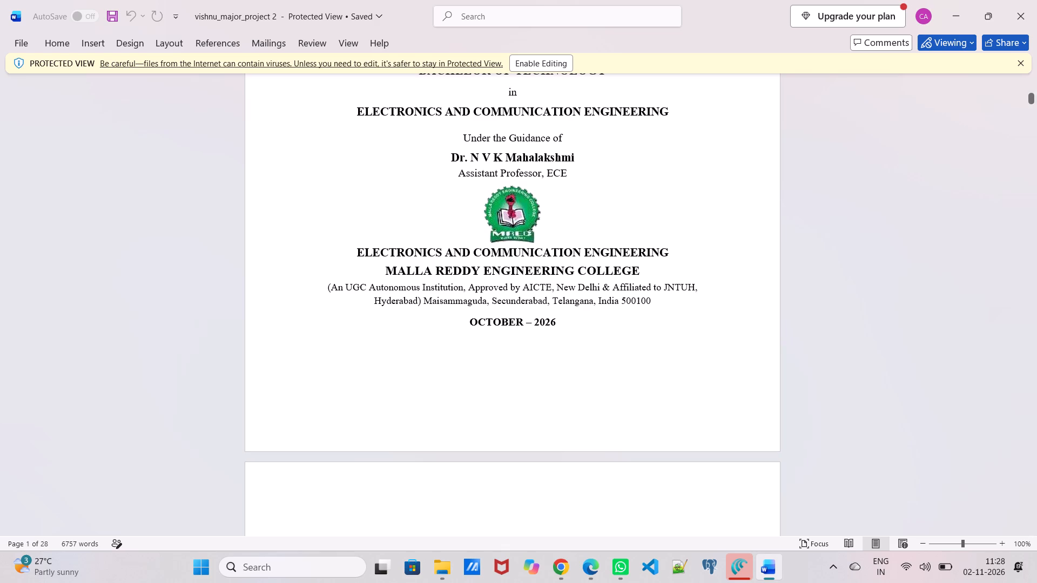
Review the report's front matter from the cover page through the Bonafide Certificate and Declaration to the Acknowledgement.
scroll(504, 374, down, 1)
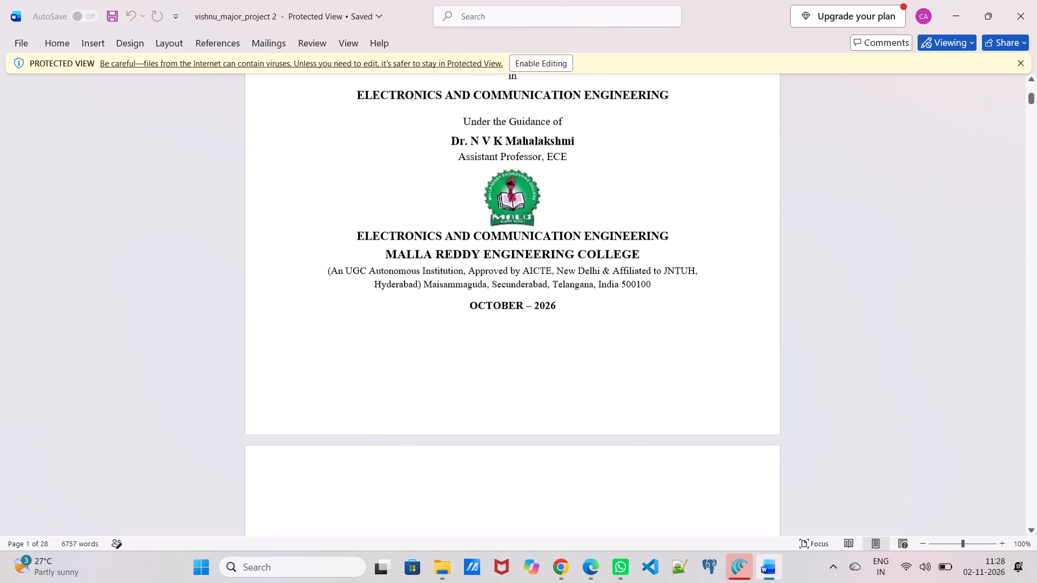
scroll(504, 374, down, 2)
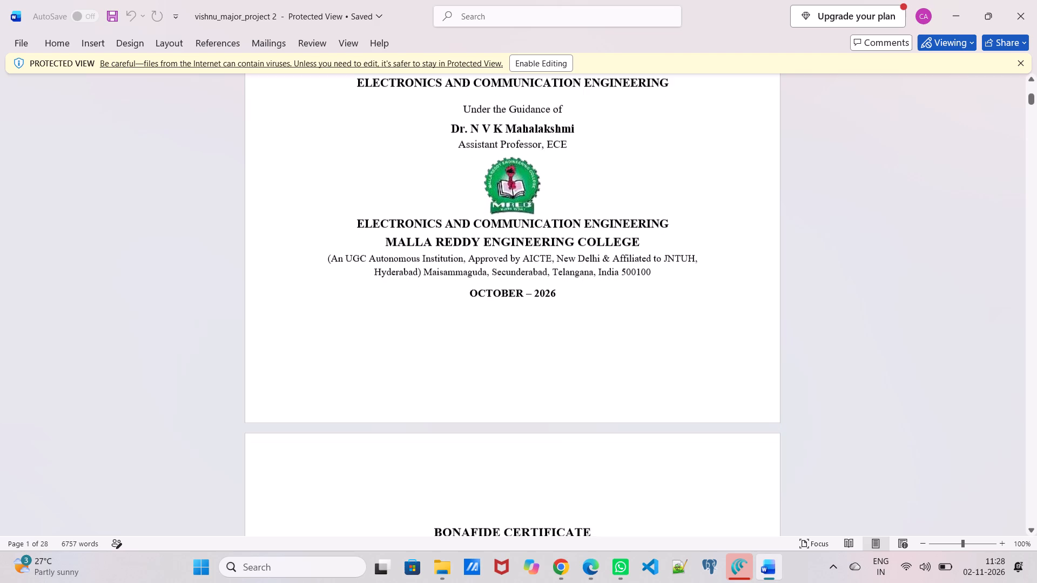
scroll(504, 374, down, 1)
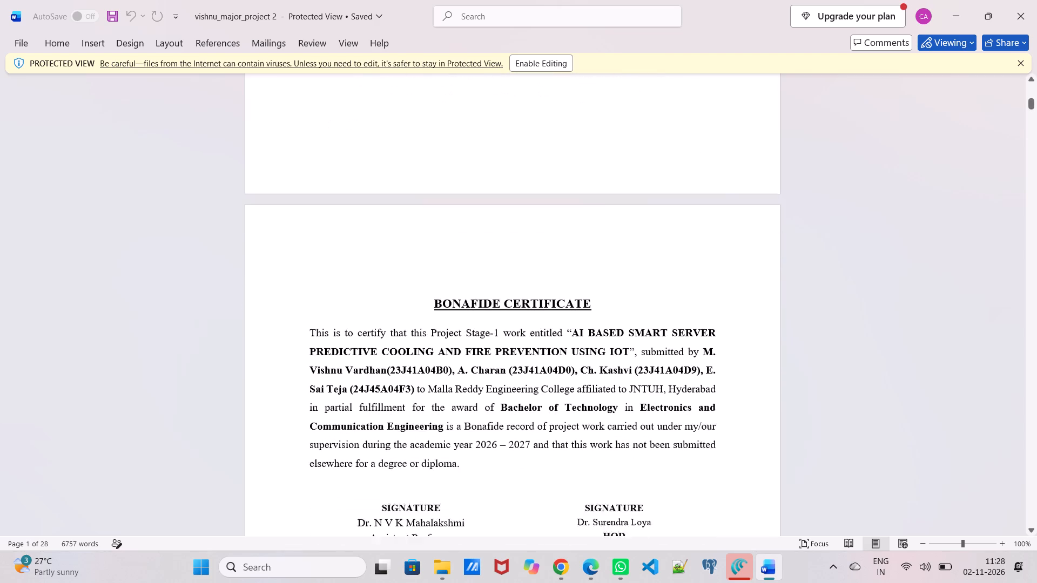
scroll(504, 374, down, 2)
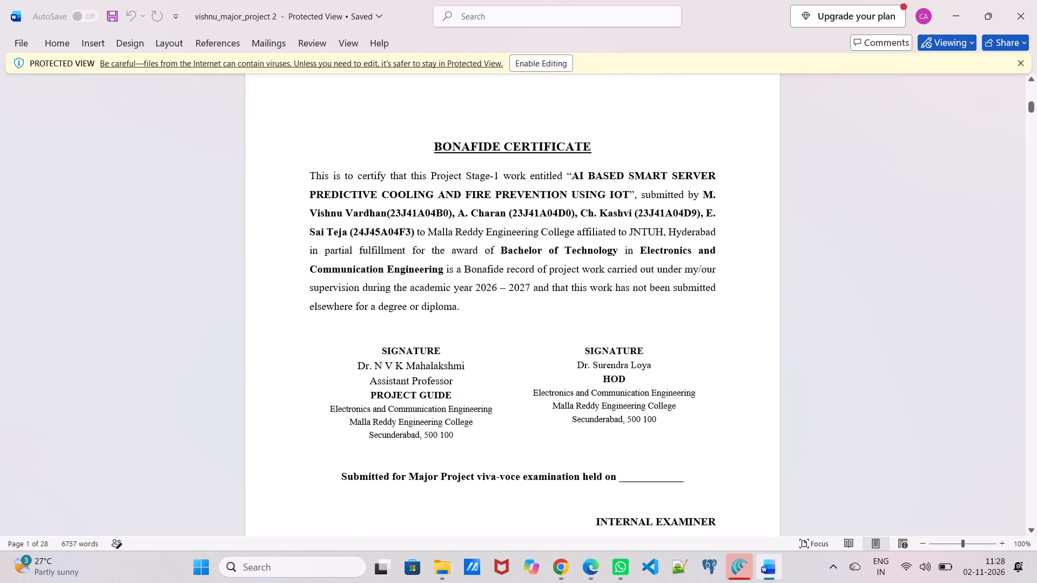
scroll(504, 374, down, 2)
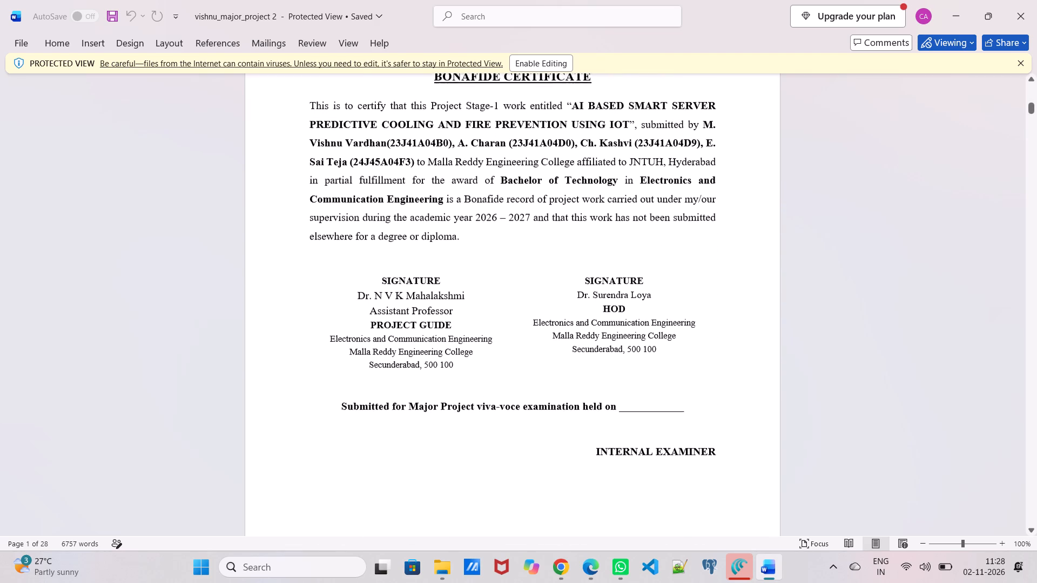
scroll(504, 374, down, 2)
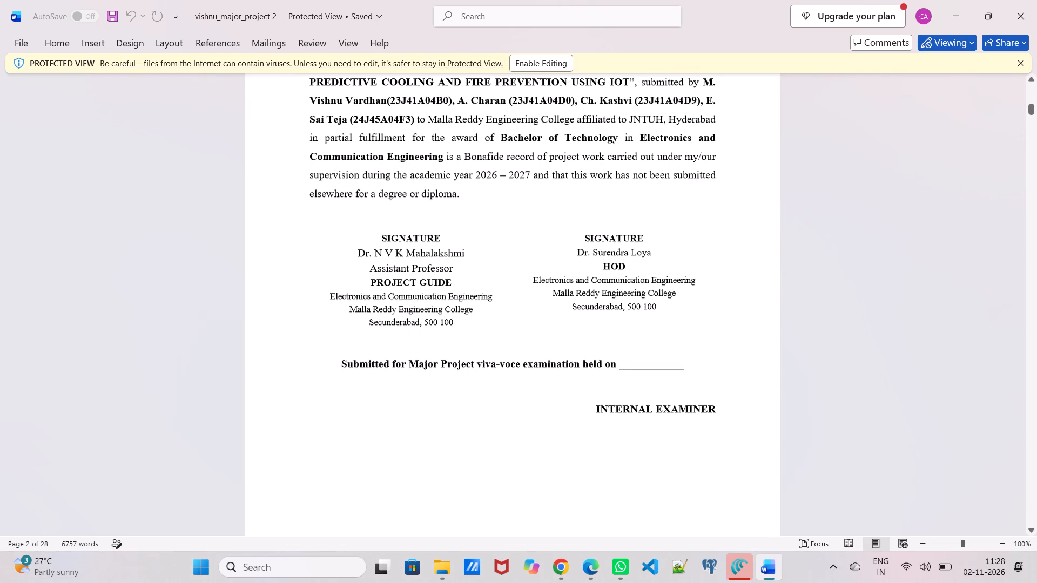
scroll(504, 374, down, 2)
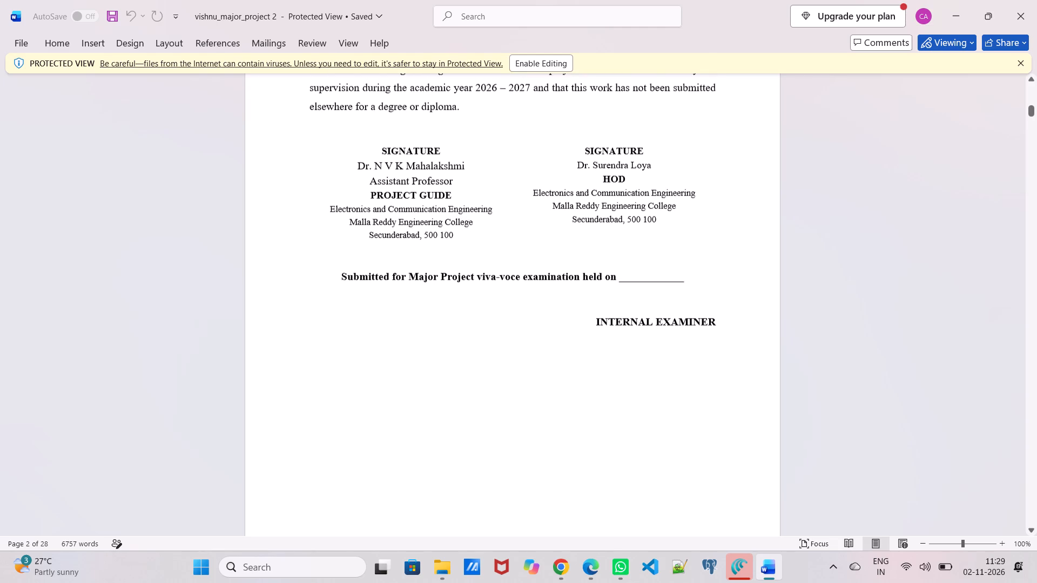
scroll(504, 374, down, 2)
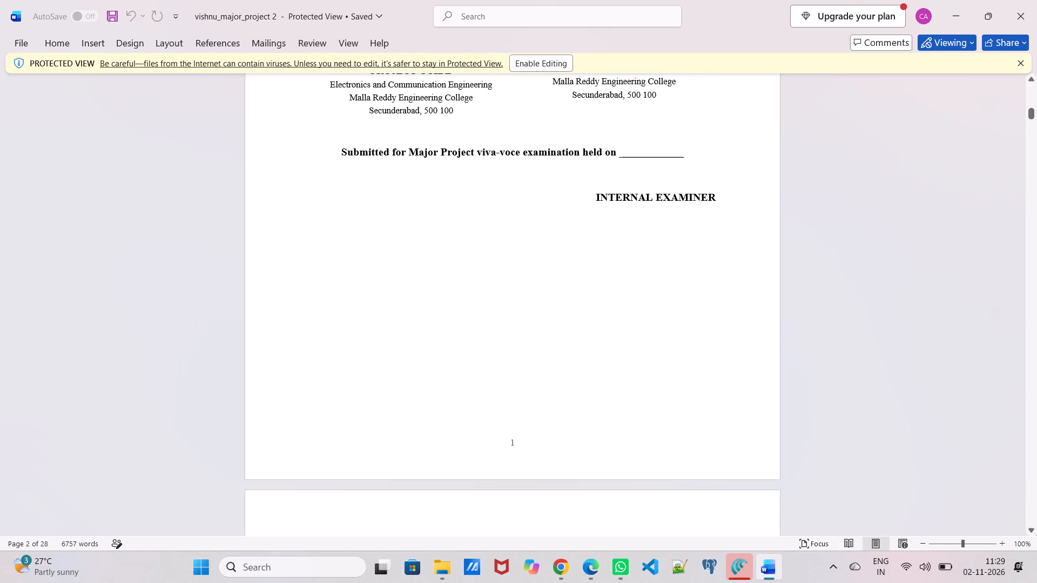
scroll(504, 374, down, 6)
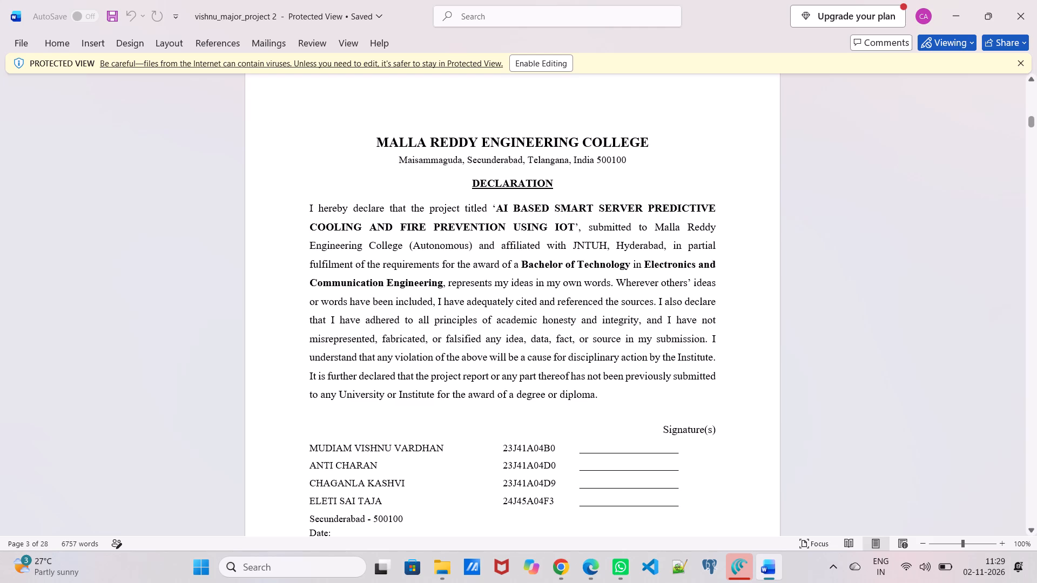
scroll(504, 374, down, 2)
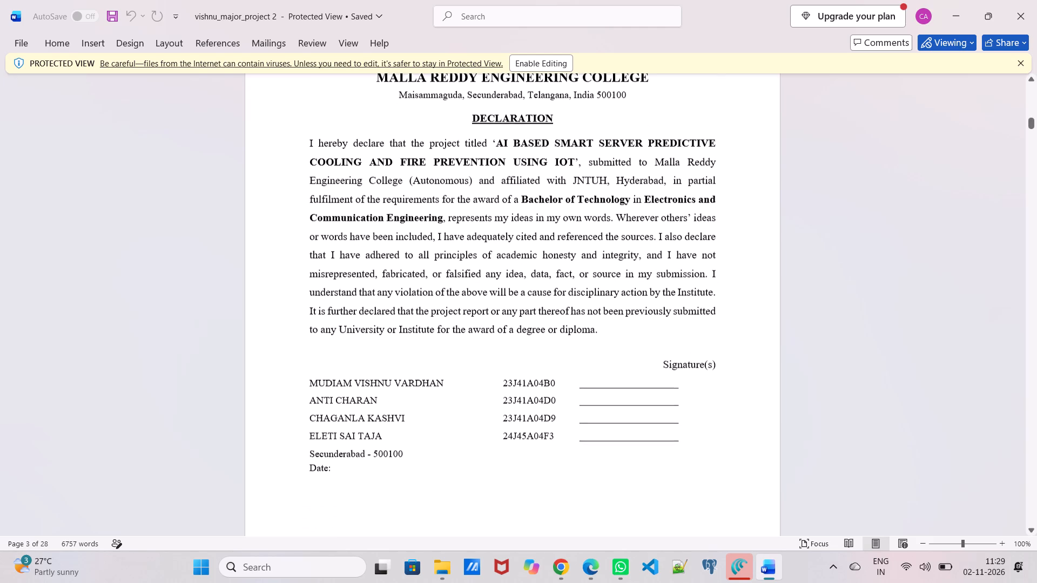
scroll(504, 374, down, 5)
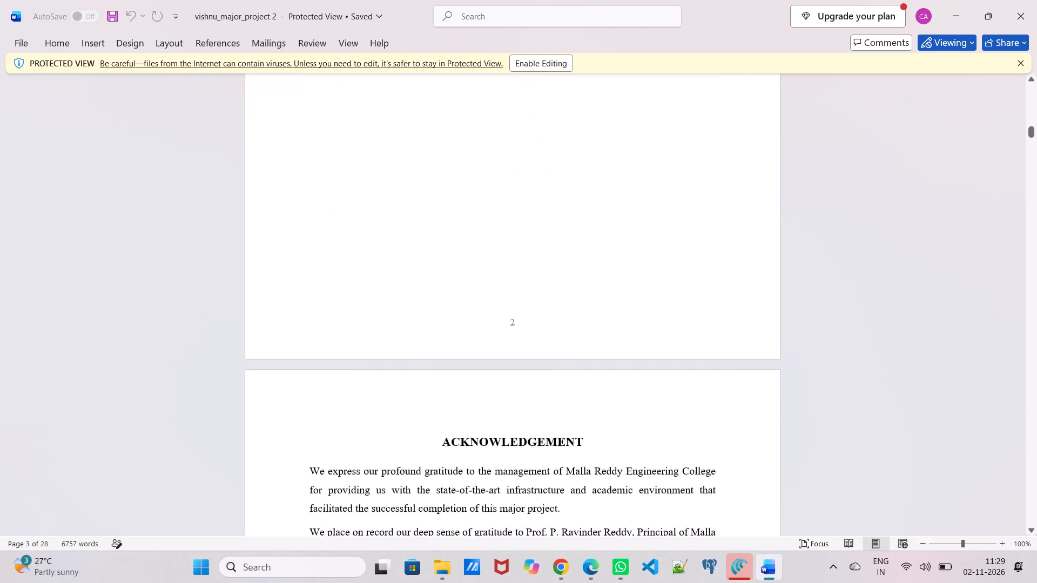
scroll(504, 374, down, 5)
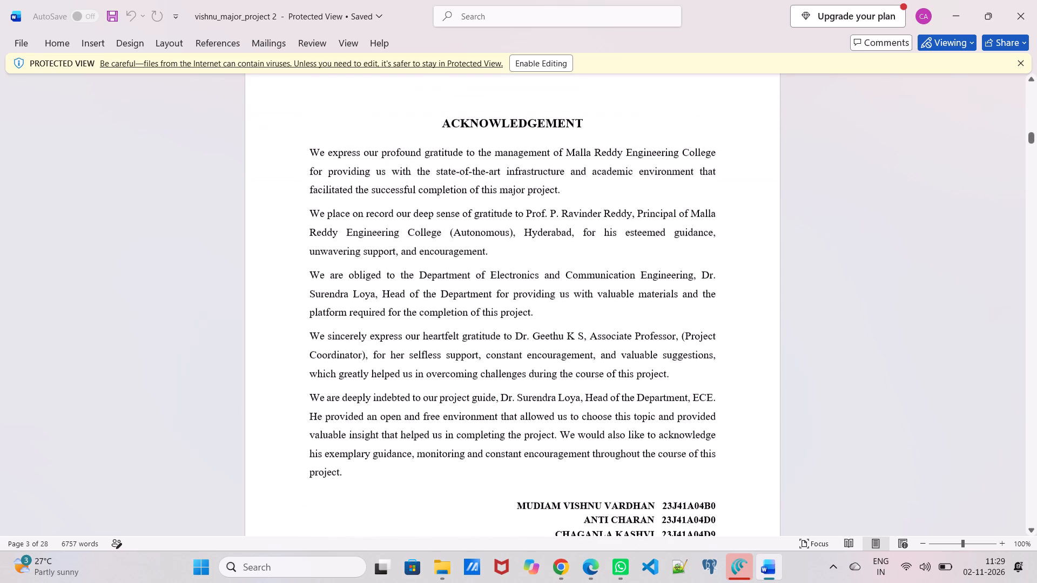
scroll(504, 374, down, 2)
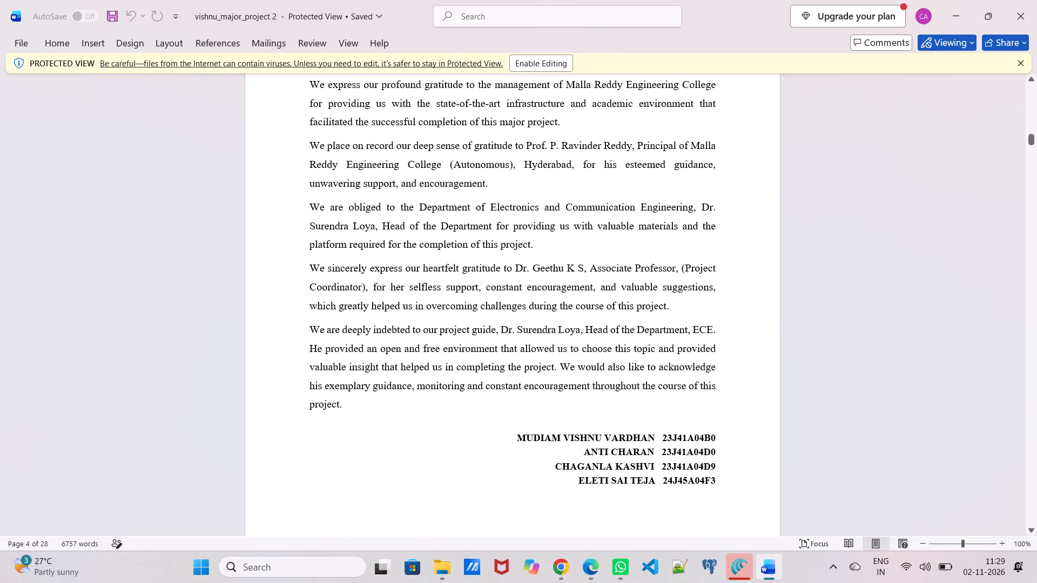
Enable editing of the protected project report so the acknowledgement text can be changed.
click(501, 269)
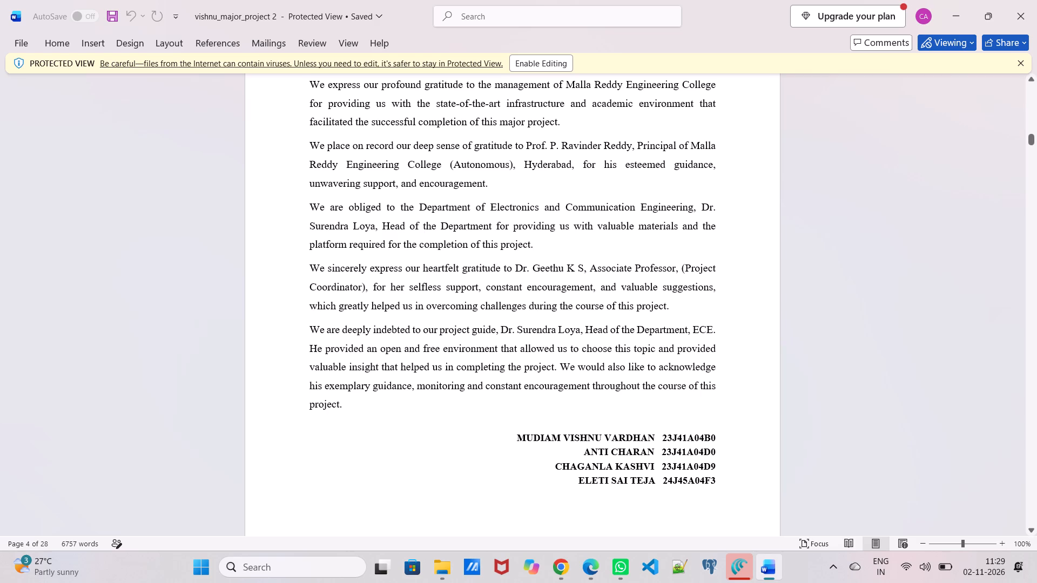
click(514, 261)
click(554, 70)
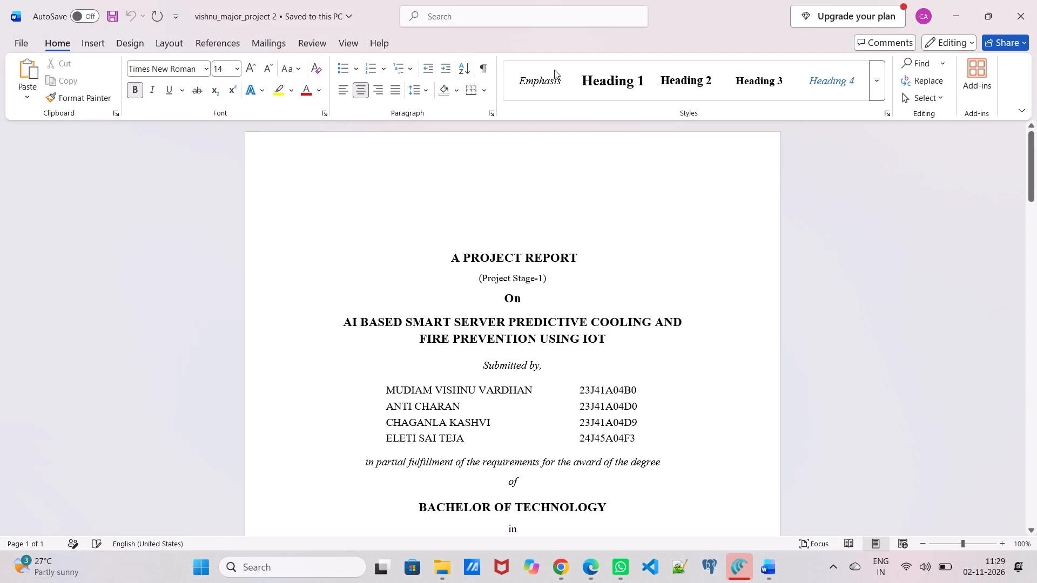
Insert the project guide's name, with the Dr. title, before the project coordinator's name in the Acknowledgement's fourth paragraph.
scroll(631, 214, down, 6)
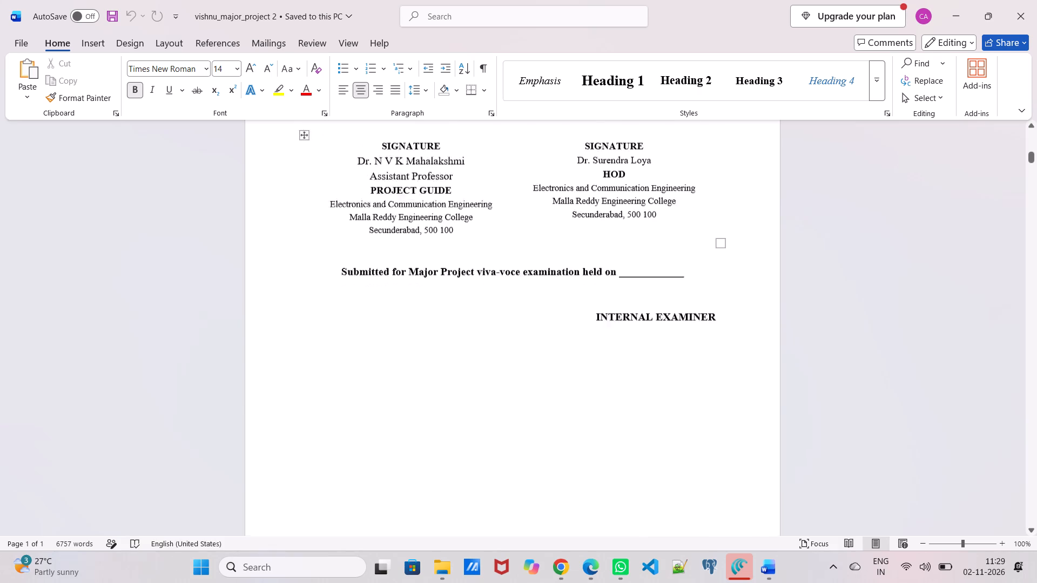
scroll(631, 214, down, 11)
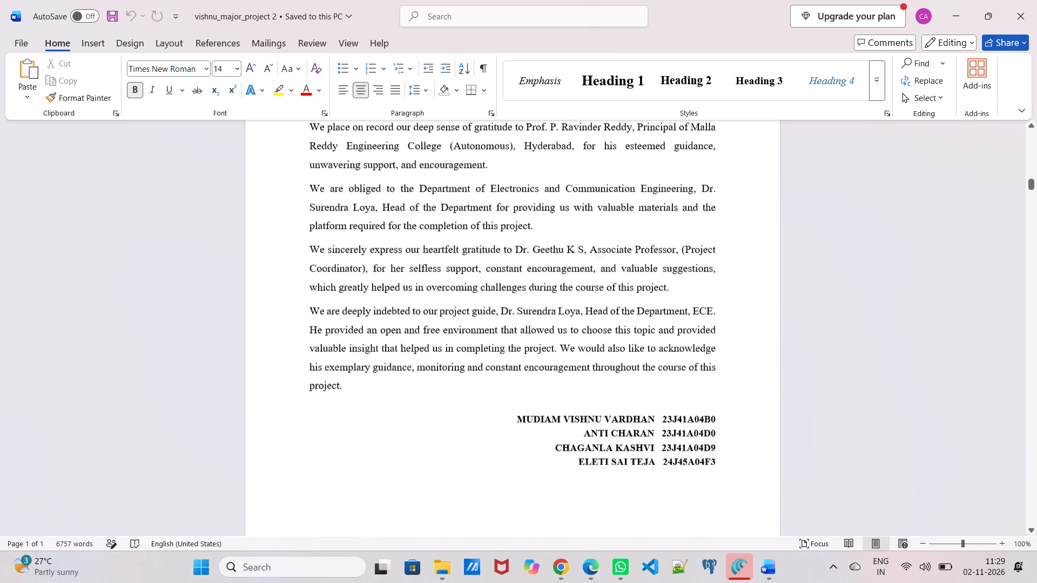
scroll(631, 214, down, 3)
scroll(631, 214, up, 4)
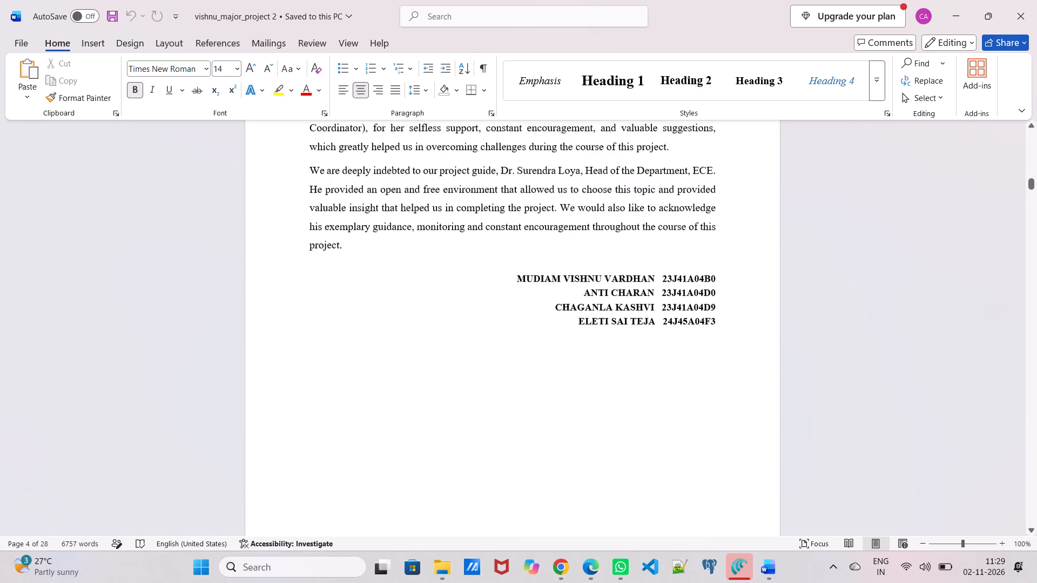
scroll(631, 214, up, 1)
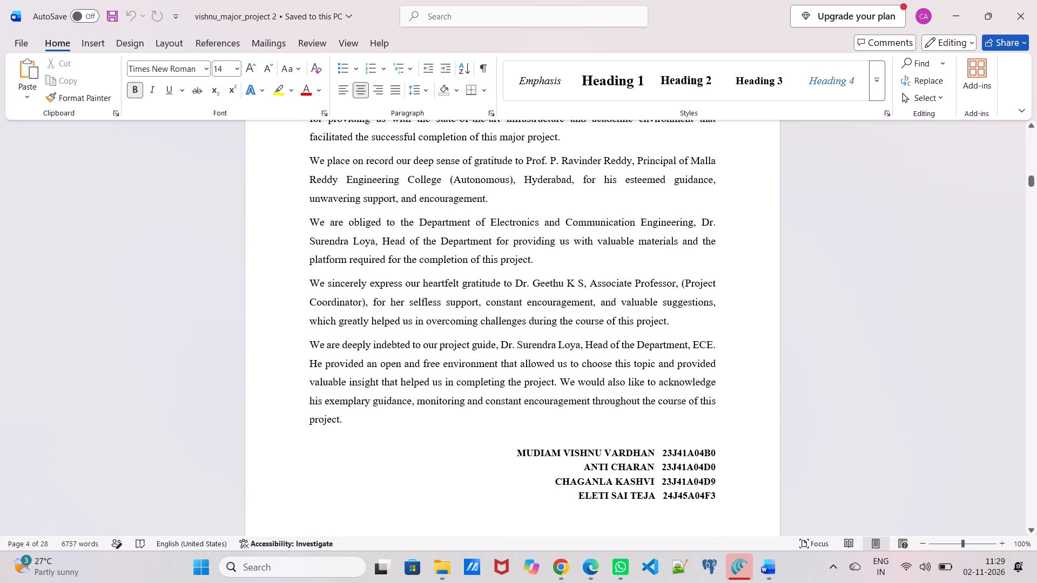
click(516, 277)
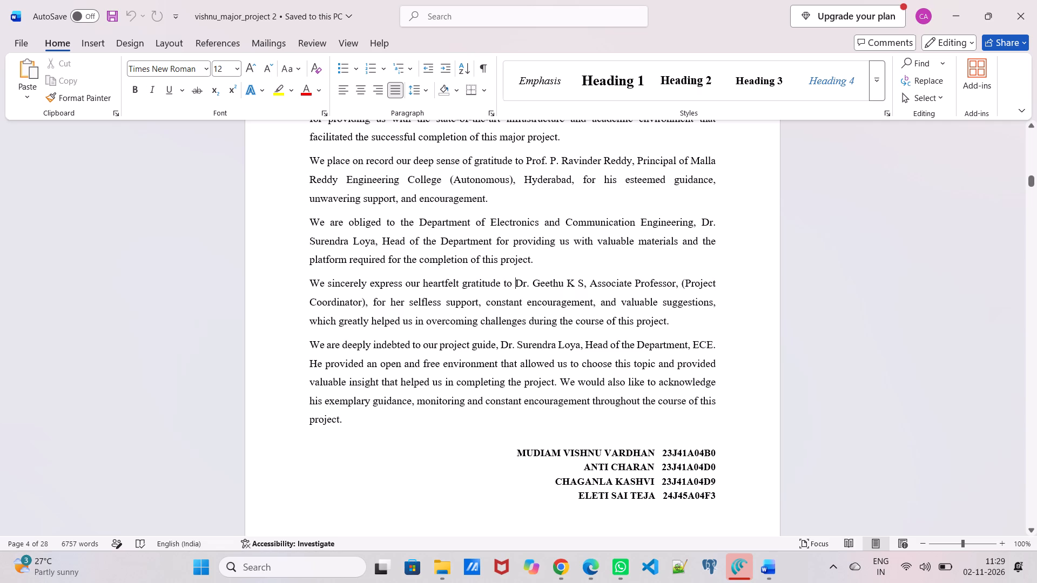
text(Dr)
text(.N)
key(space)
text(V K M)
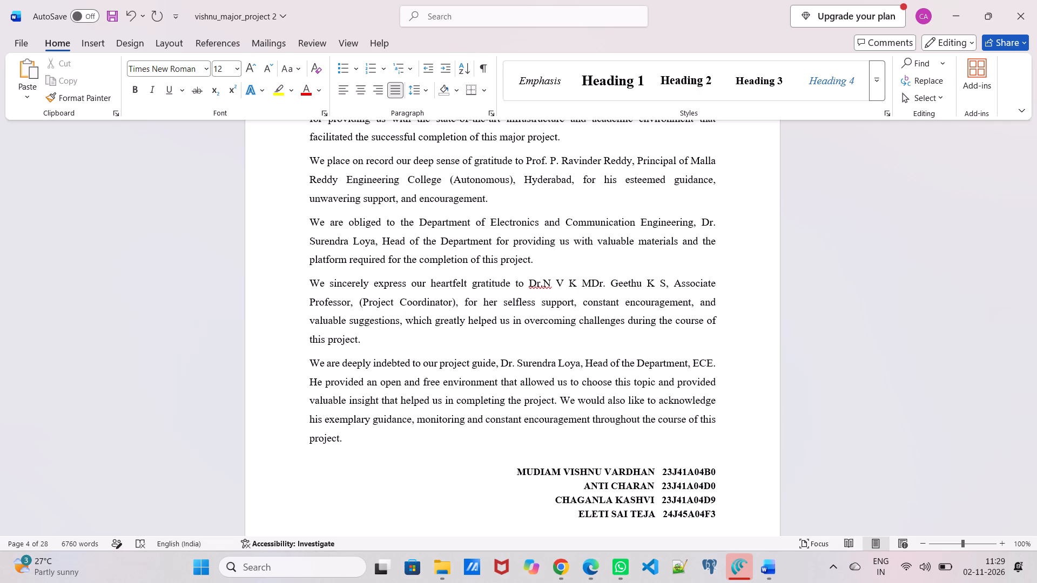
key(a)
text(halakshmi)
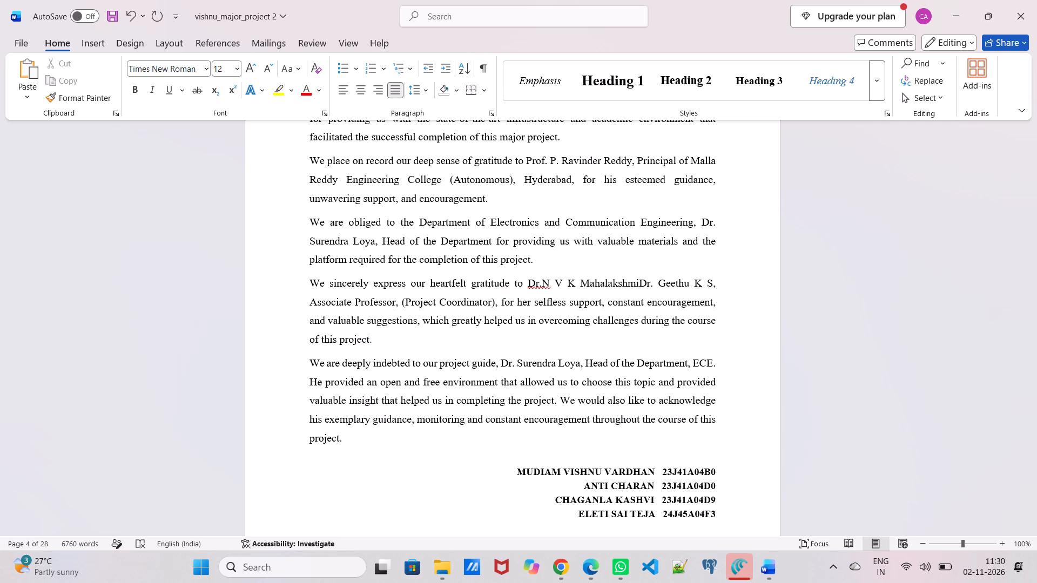
Add "Assistant Professor, (Project Guide) and" after the guide's name, and change "her" to "their" in the same sentence.
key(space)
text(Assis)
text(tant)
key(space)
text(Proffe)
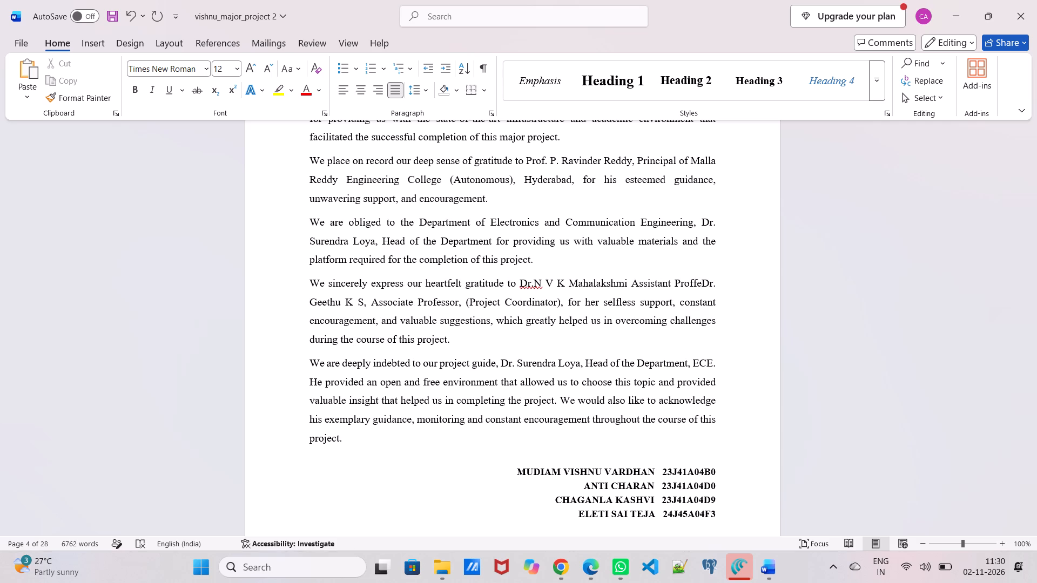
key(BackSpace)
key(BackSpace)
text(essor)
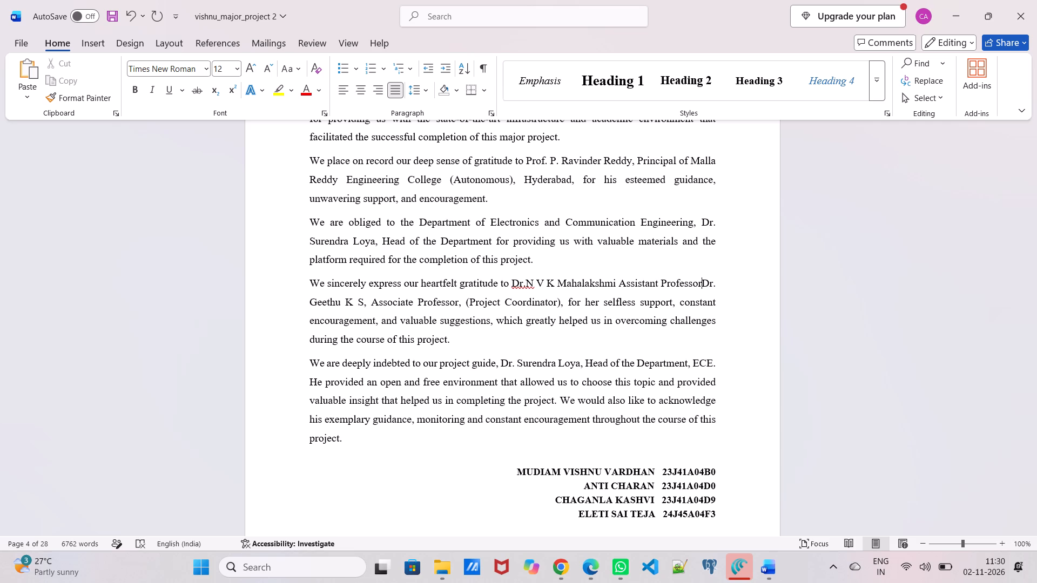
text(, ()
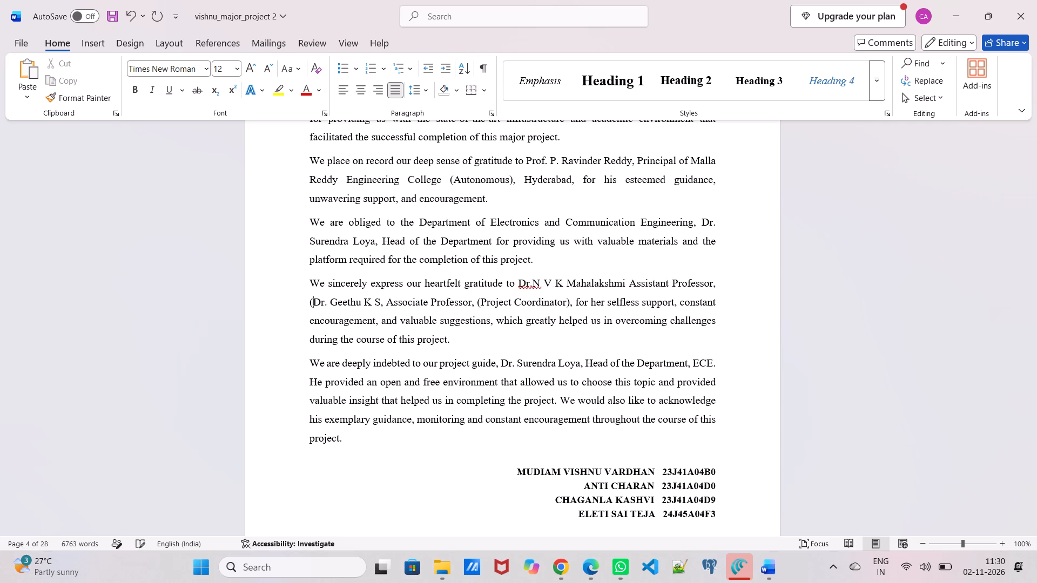
Complete the project guide's designation with "Project Guide)" and add "and" before the project coordinator's name in the Acknowledgement's fourth paragraph.
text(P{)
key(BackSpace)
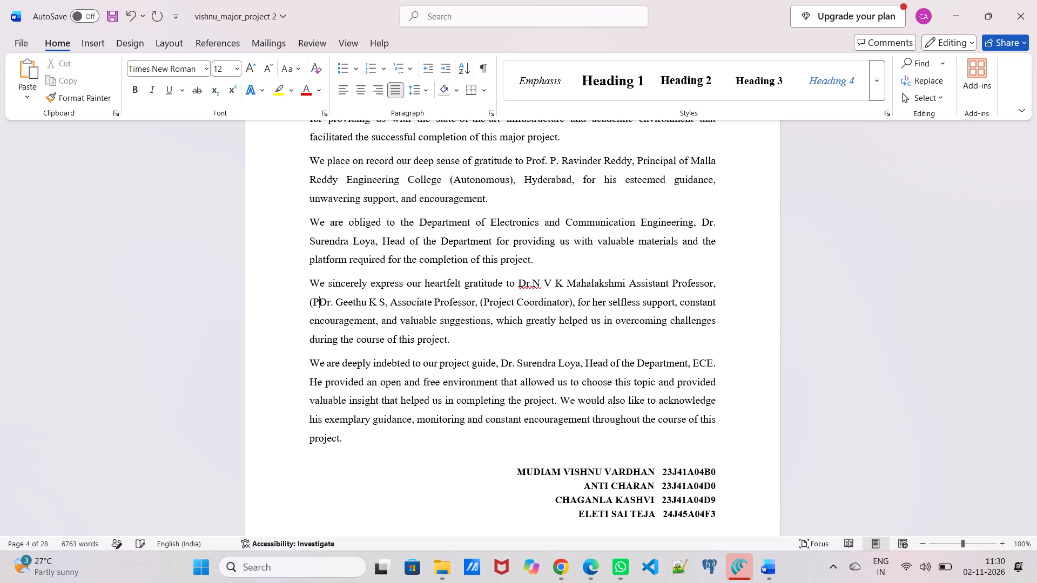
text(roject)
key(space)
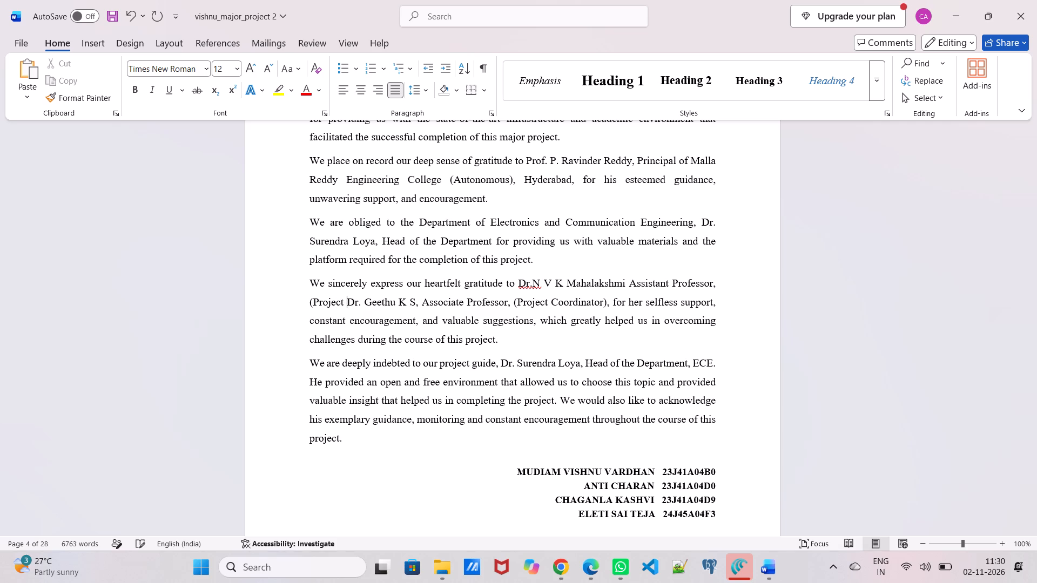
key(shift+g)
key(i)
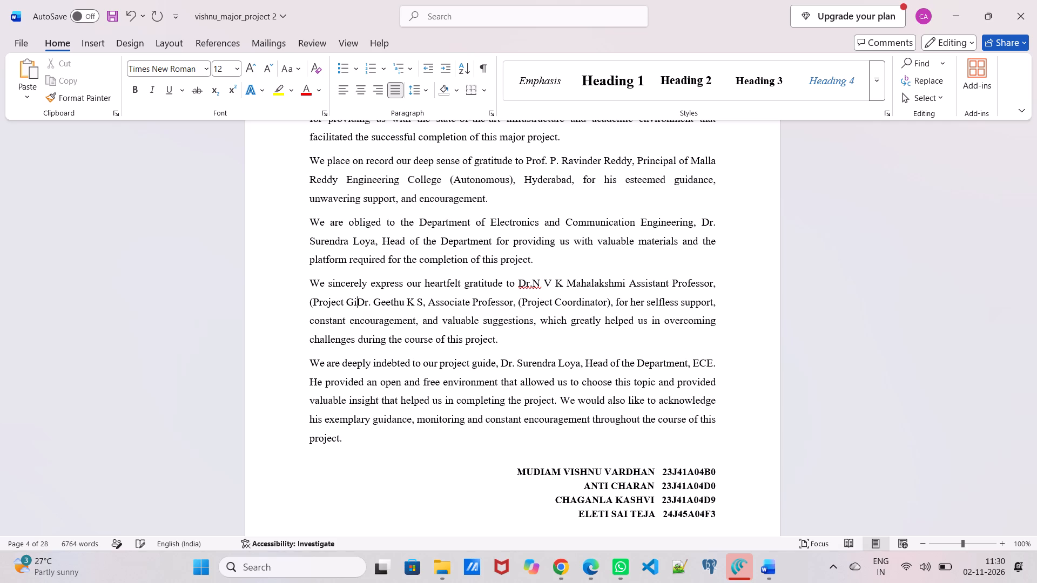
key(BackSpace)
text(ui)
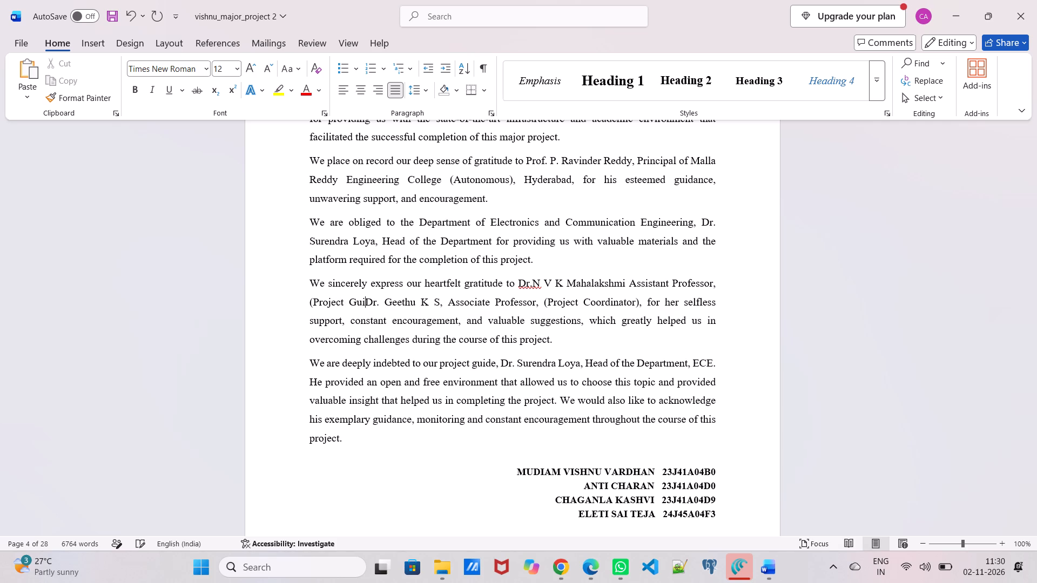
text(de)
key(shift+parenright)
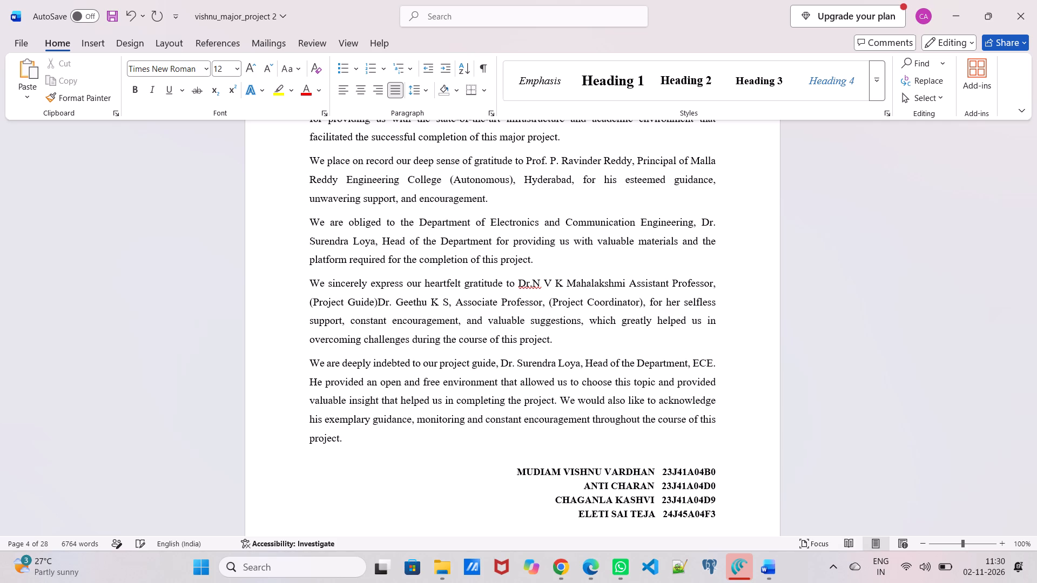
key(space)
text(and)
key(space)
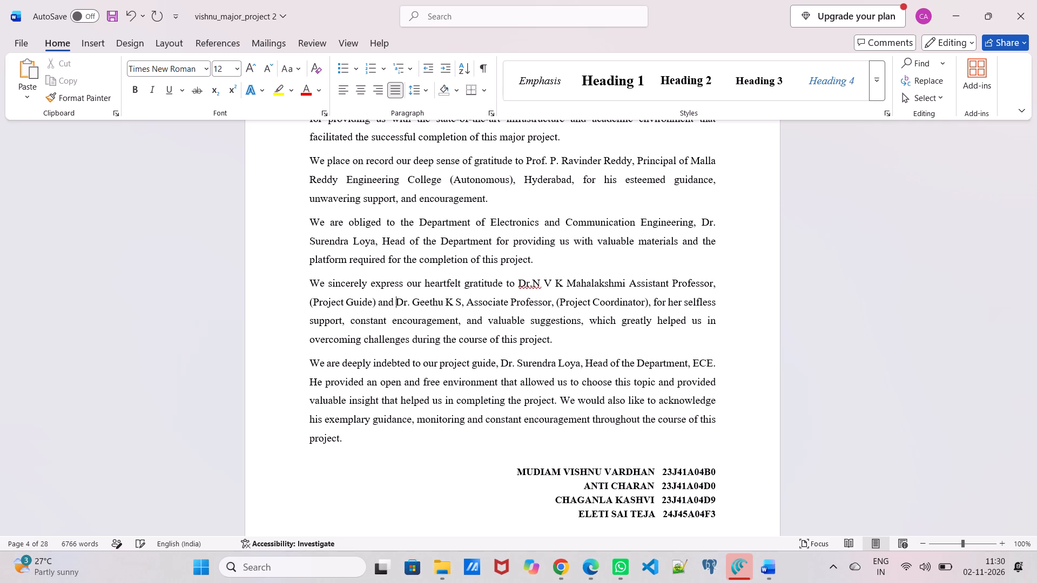
Insert a space between "Dr." and the project guide's initials in the same sentence.
click(535, 286)
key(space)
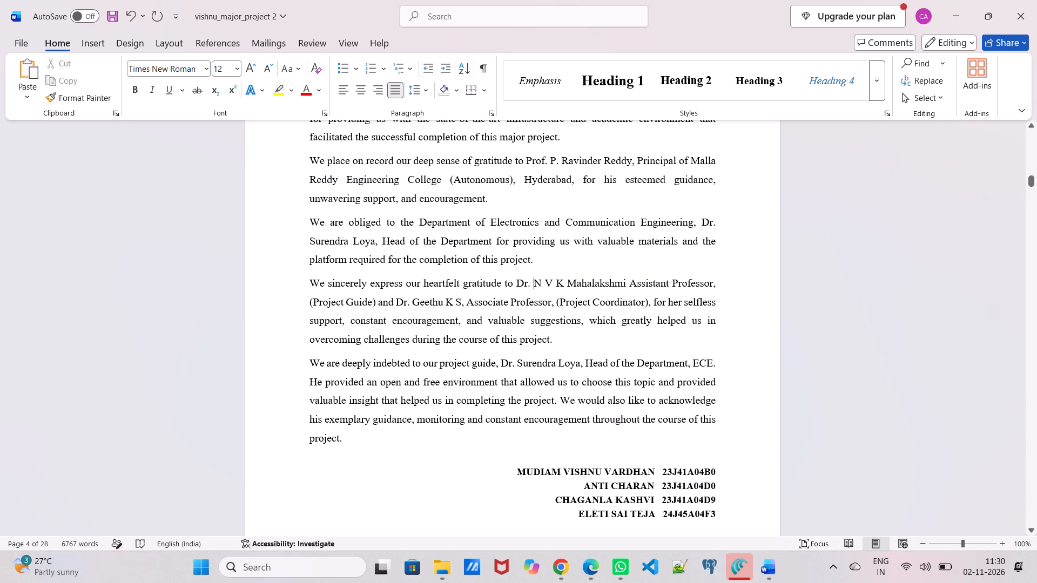
Change "her" to "their" before "selfless support" in the Acknowledgement's fourth paragraph.
click(672, 302)
key(Left)
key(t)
key(Right)
key(Right)
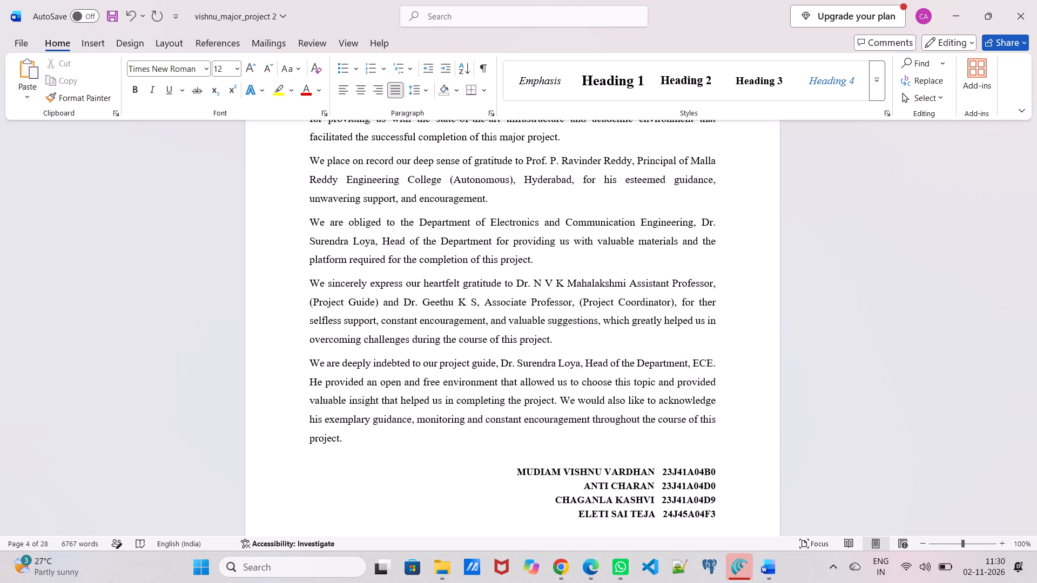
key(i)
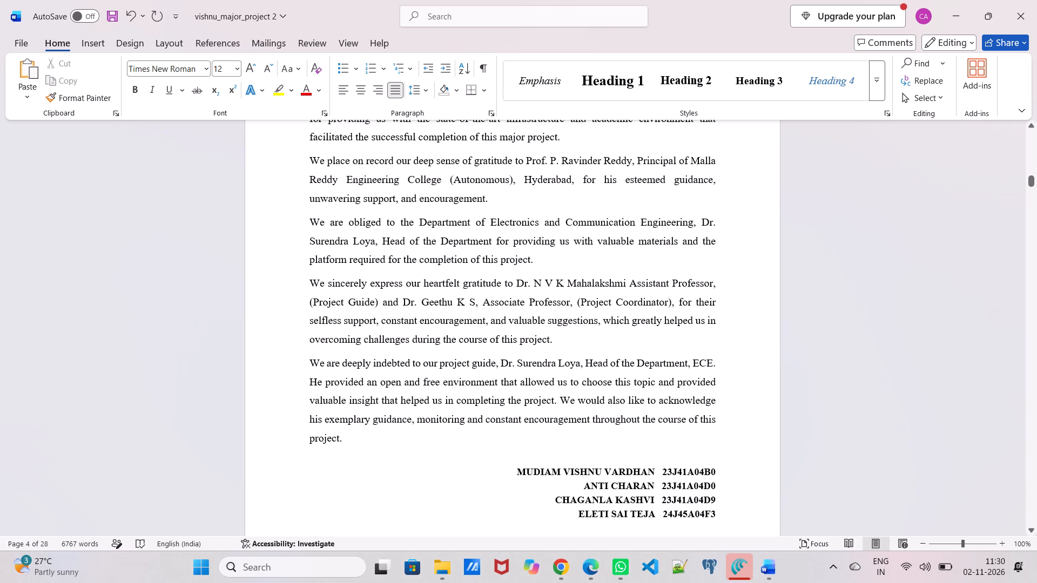
Save the project report with the revised acknowledgement paragraph.
key(ctrl+s)
key(ctrl+s)
key(ctrl+s)
key(ctrl+s)
click(542, 314)
key(ctrl+s)
key(ctrl+s)
key(ctrl+s)
key(ctrl+s)
Change the project coordinator's title in the Acknowledgement to "Assistant Professor" and save the report.
click(521, 301)
key(Right)
key(BackSpace)
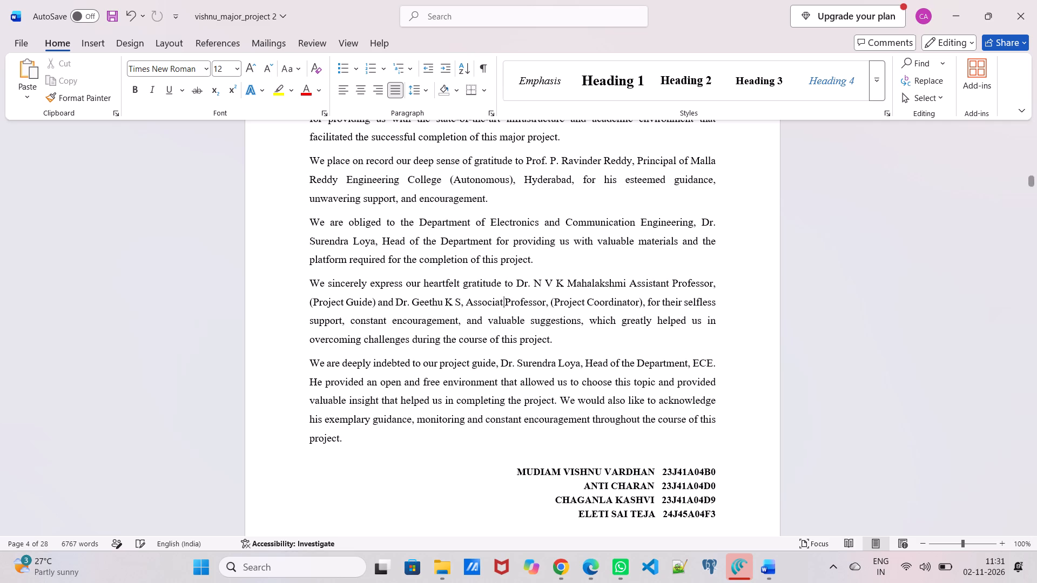
key(BackSpace)
key(BackSpace)
key(BackSpace)
key(BackSpace)
key(BackSpace)
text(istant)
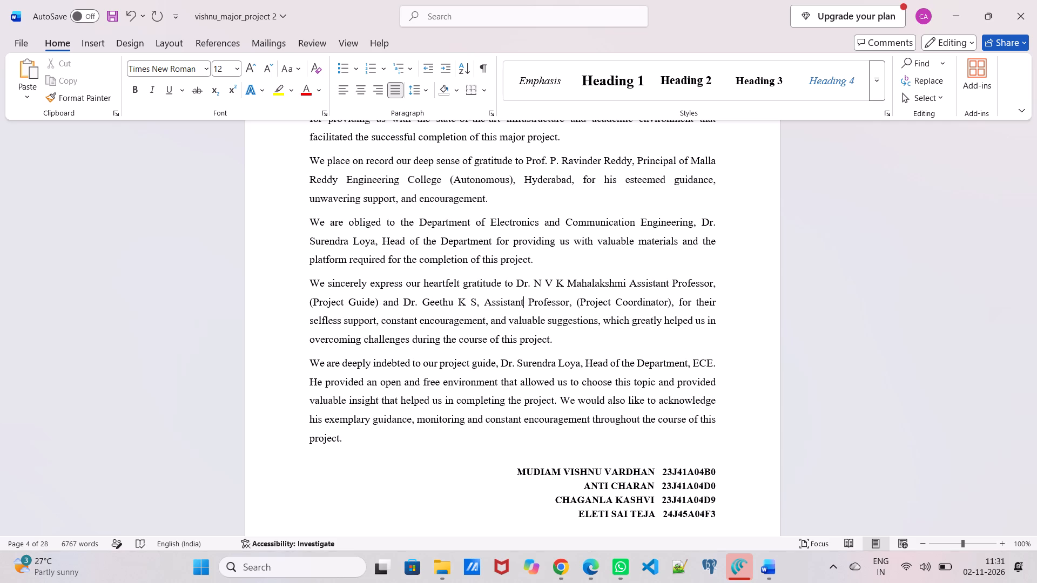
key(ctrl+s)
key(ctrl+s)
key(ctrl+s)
Insert a comma between the project guide's name and "Assistant Professor" in the Acknowledgement.
scroll(521, 301, down, 1)
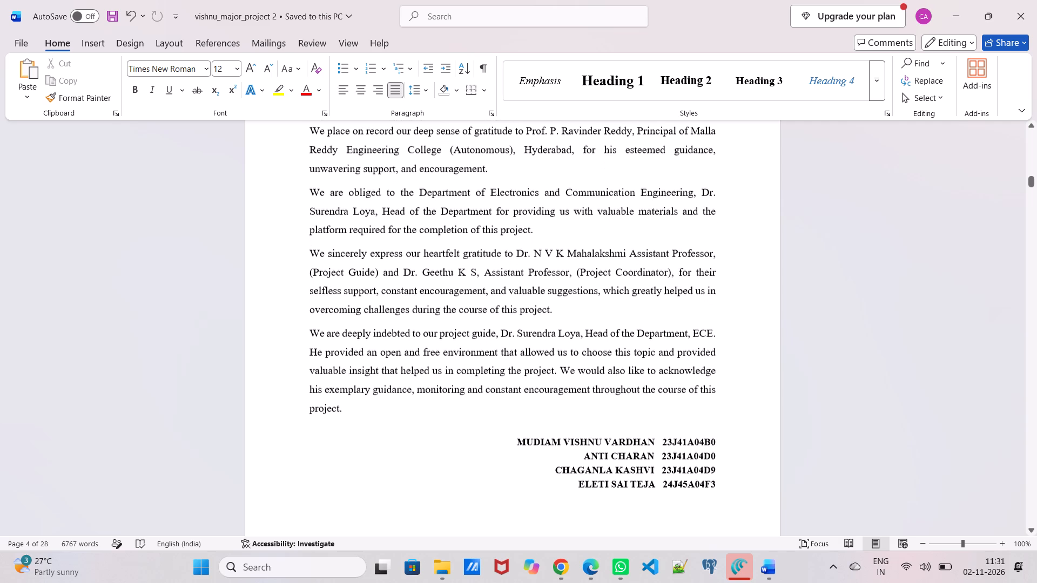
scroll(521, 301, down, 1)
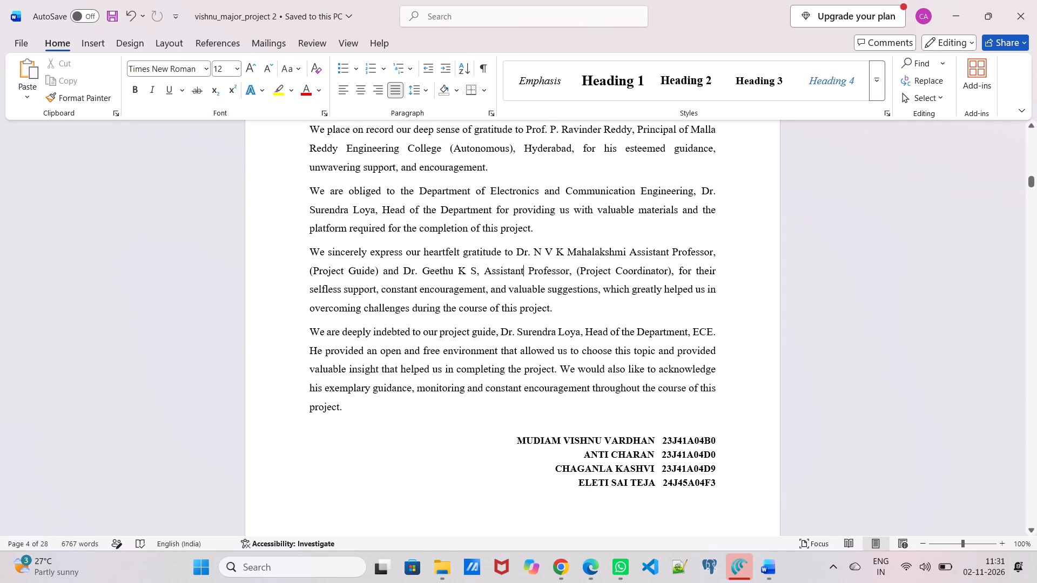
click(626, 250)
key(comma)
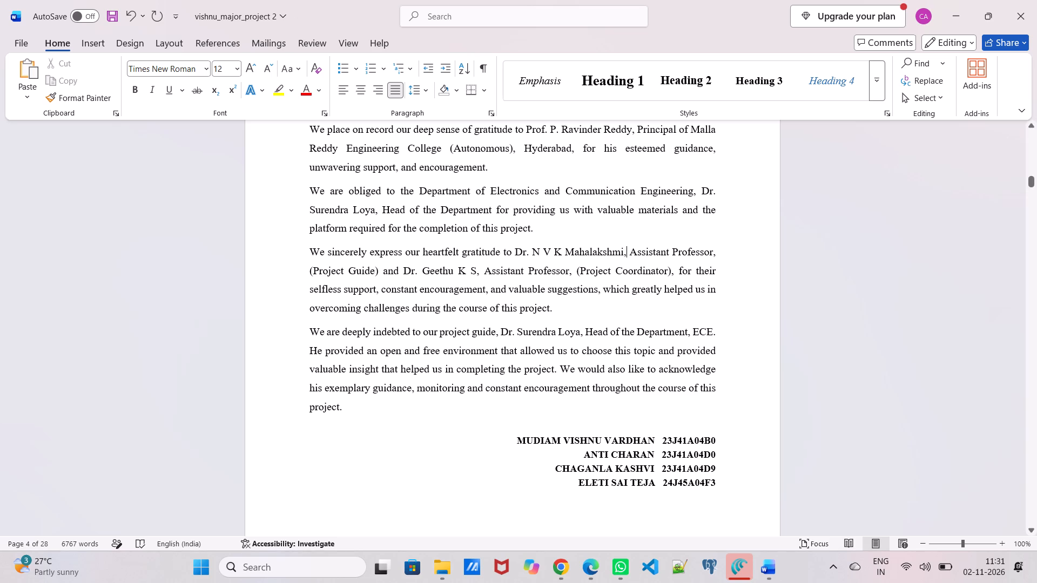
Save the project report with the corrected Acknowledgement punctuation.
scroll(654, 290, down, 1)
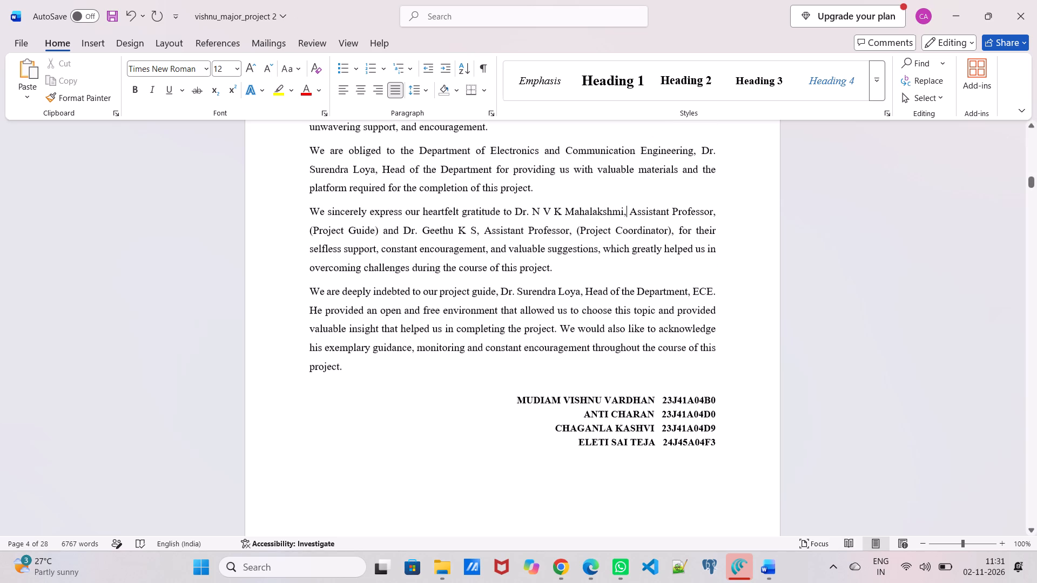
click(654, 290)
key(ctrl+s)
key(ctrl+s)
key(ctrl+s)
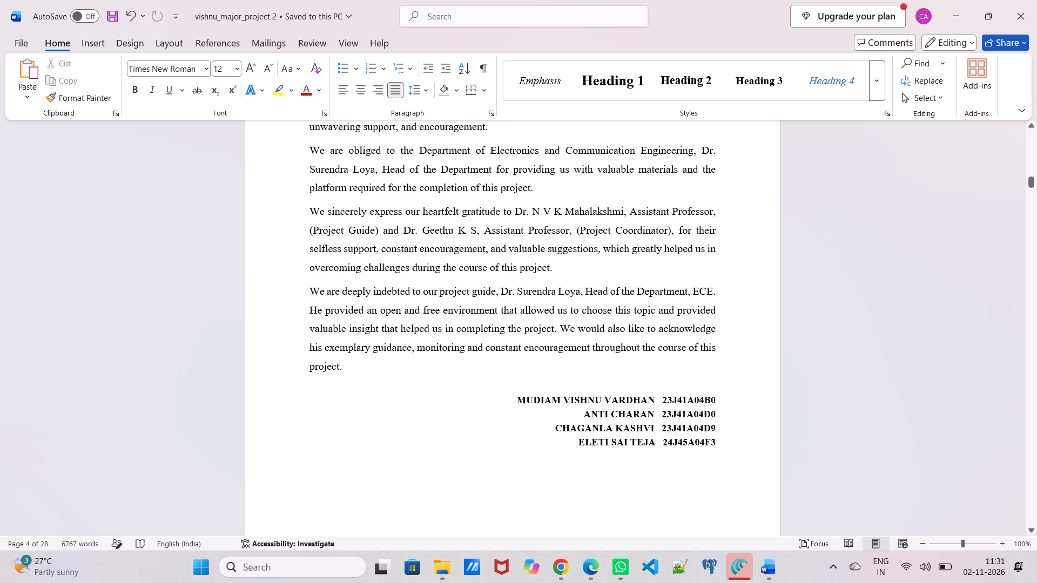
Review the Acknowledgement, Abstract, Table of Contents and List of Tables, comparing the page numbers of the listed sections and tables.
scroll(654, 290, up, 1)
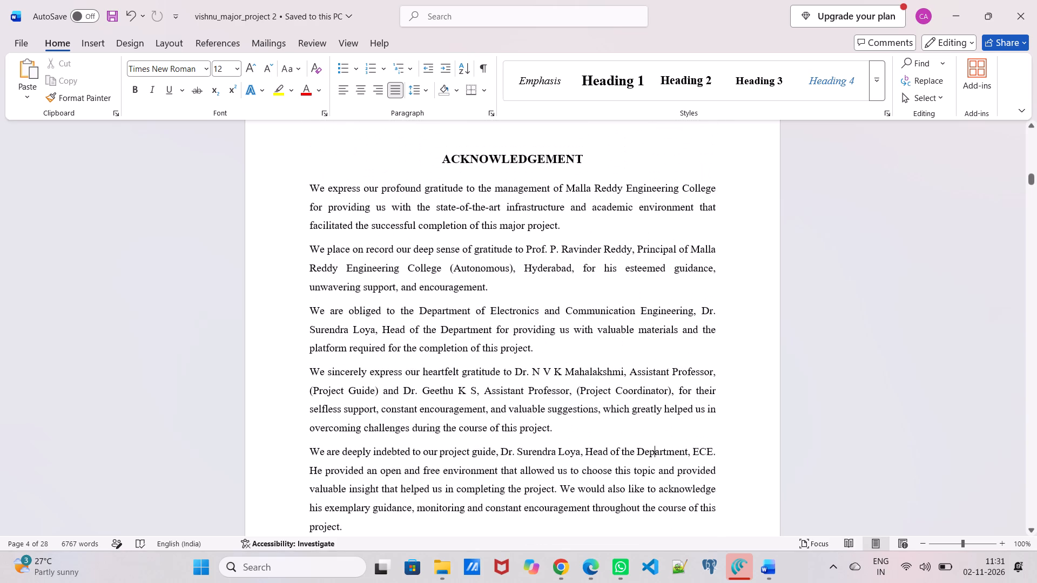
scroll(654, 290, down, 2)
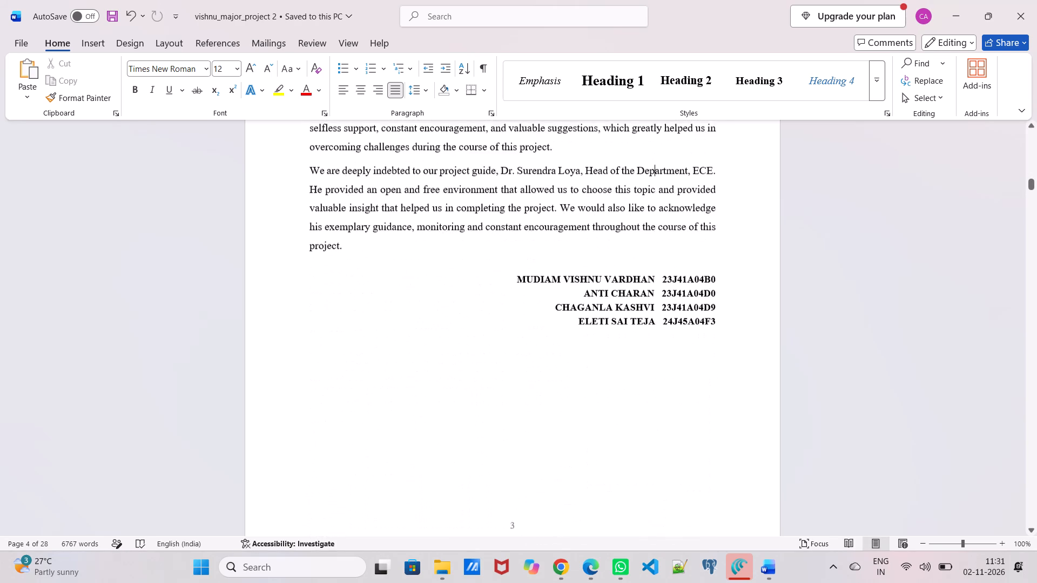
scroll(654, 290, down, 5)
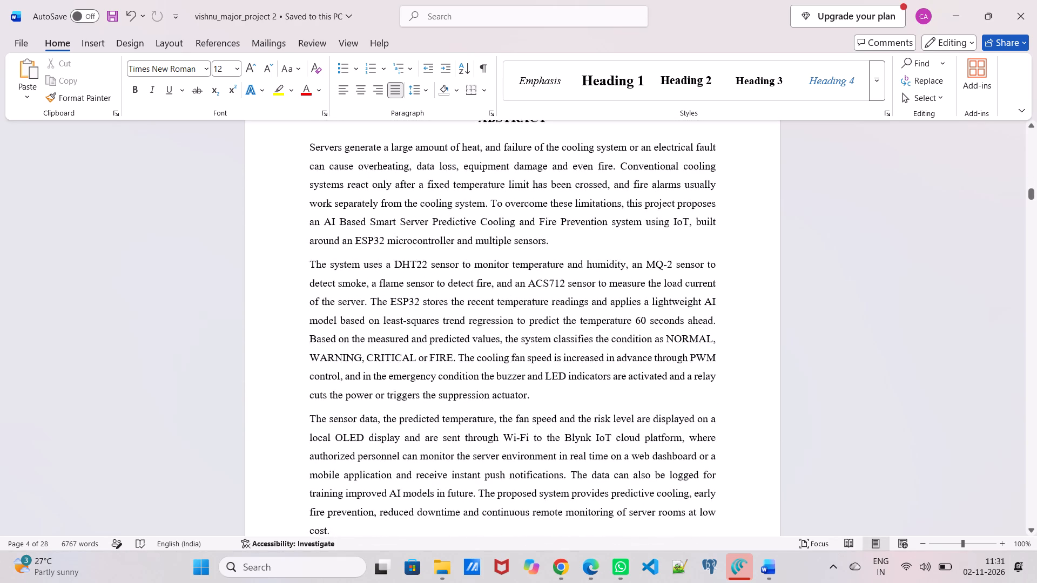
scroll(654, 290, down, 2)
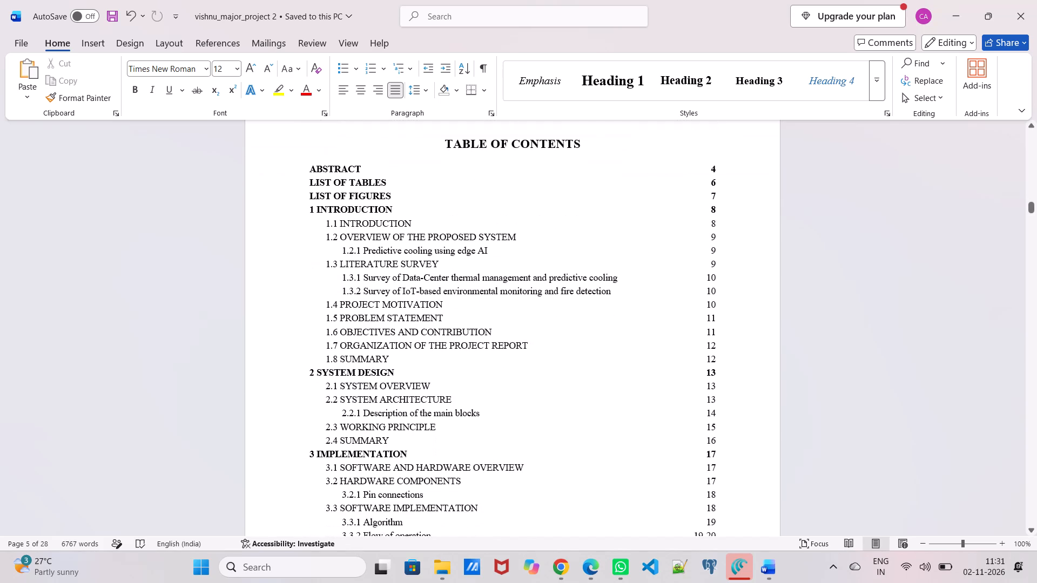
scroll(654, 290, down, 2)
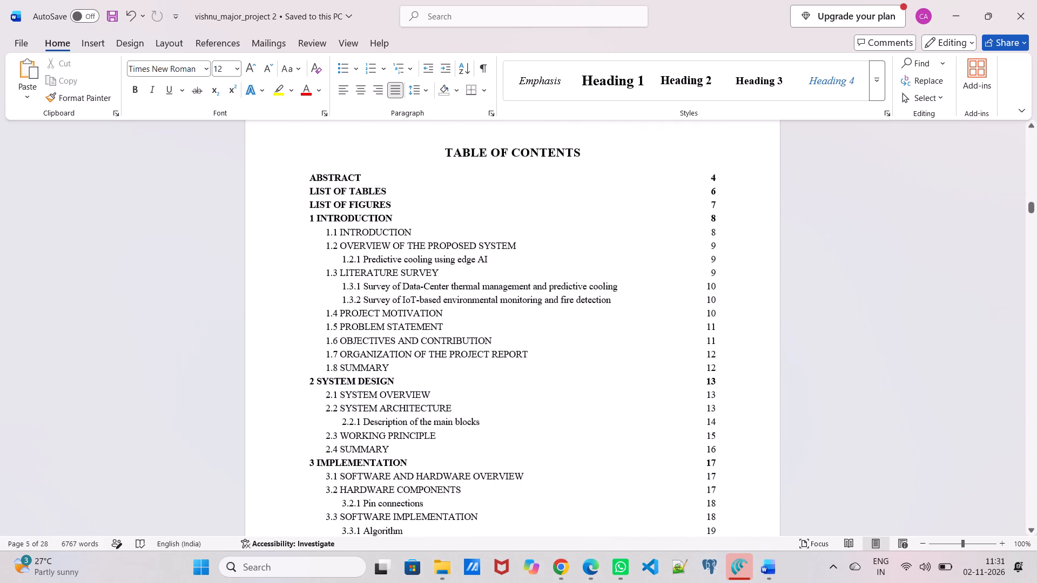
scroll(654, 290, down, 3)
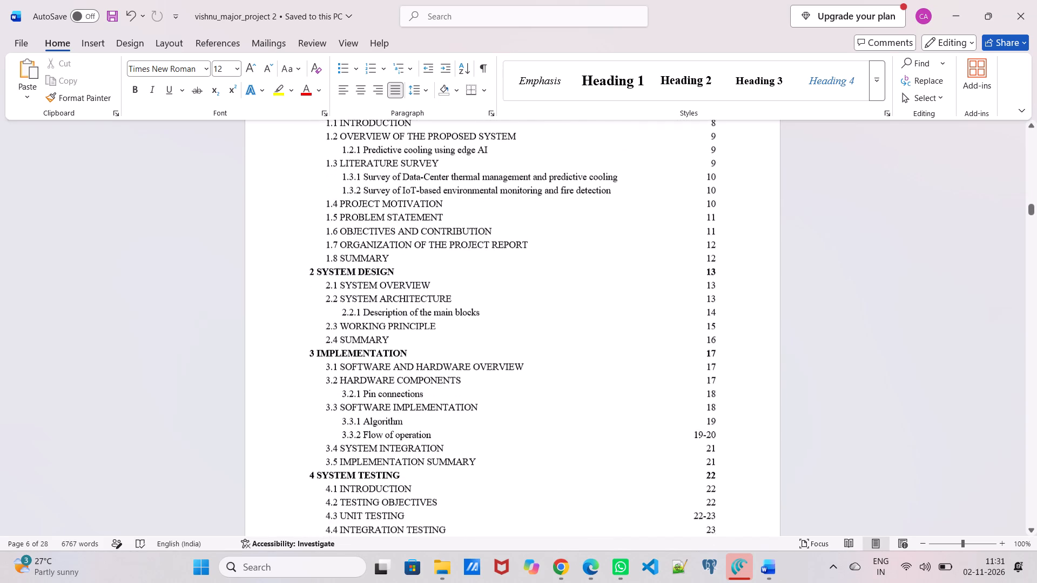
scroll(654, 290, down, 3)
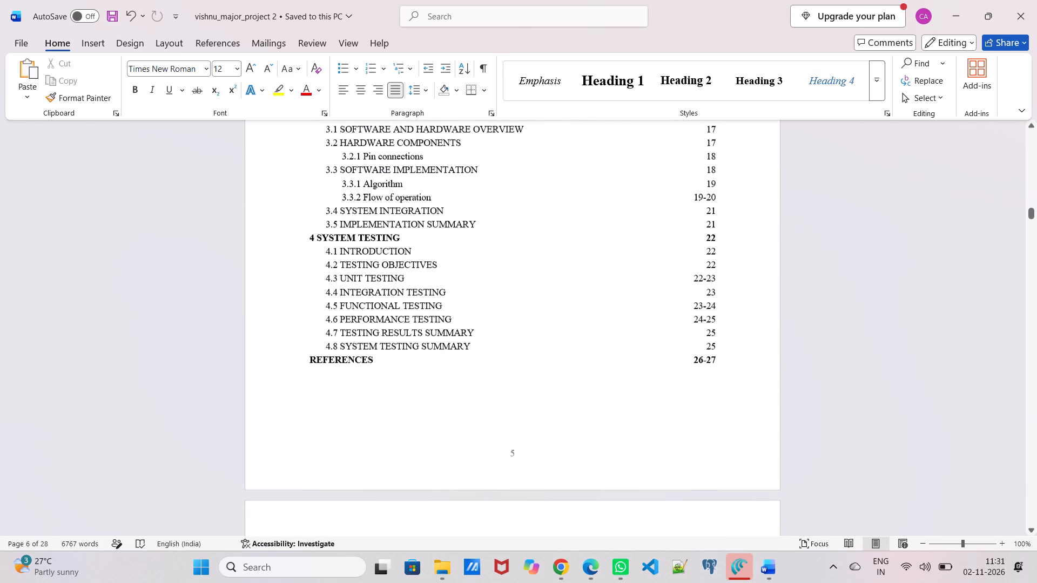
scroll(654, 290, down, 2)
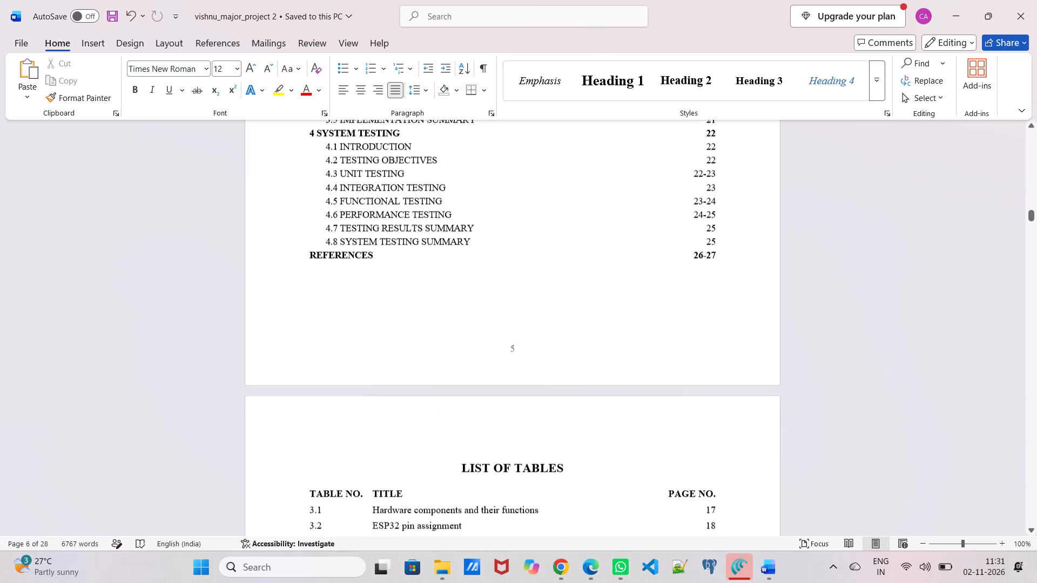
scroll(654, 290, down, 2)
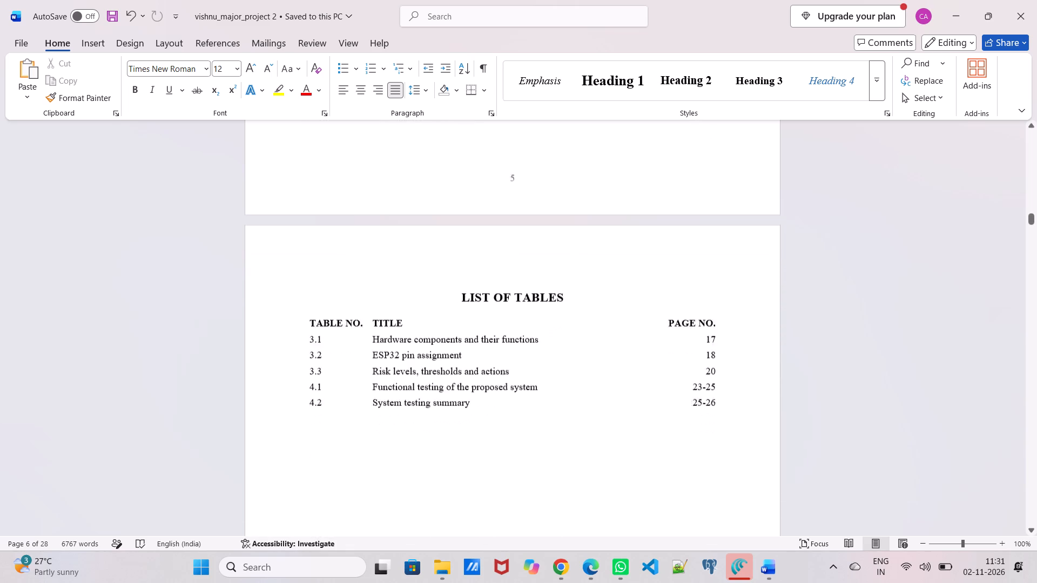
scroll(654, 290, down, 1)
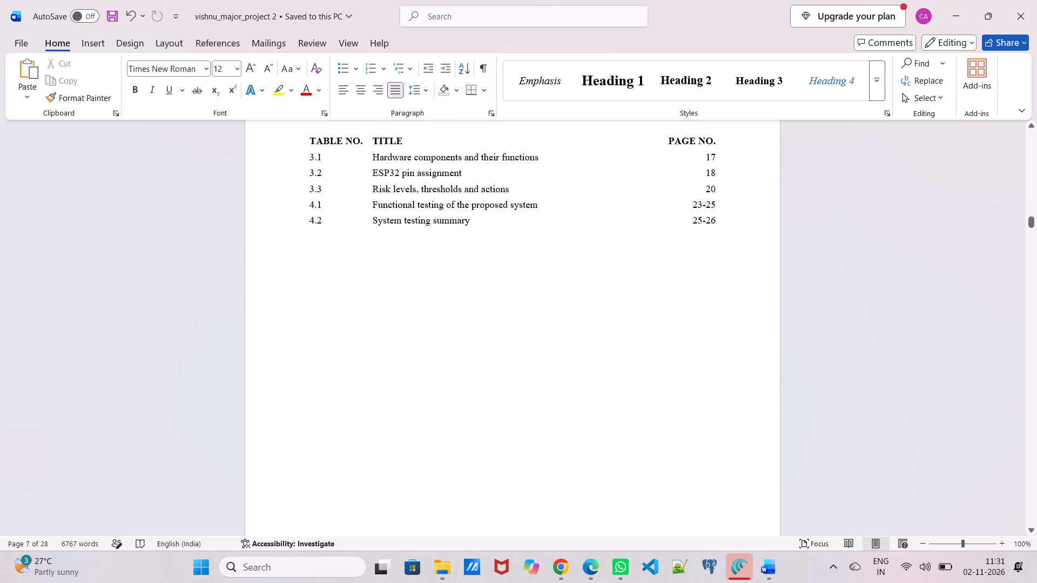
scroll(654, 290, up, 2)
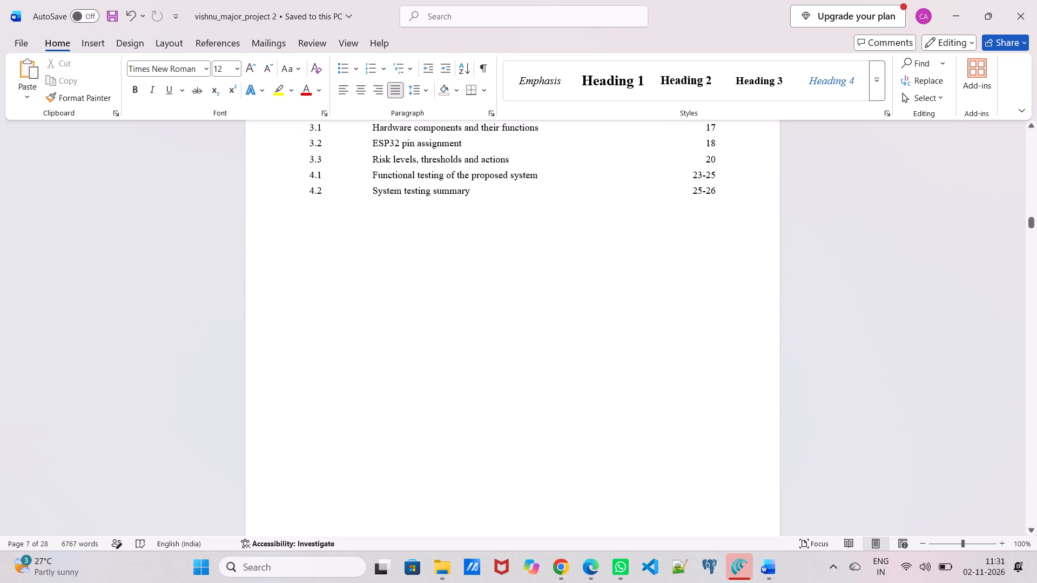
scroll(654, 290, up, 5)
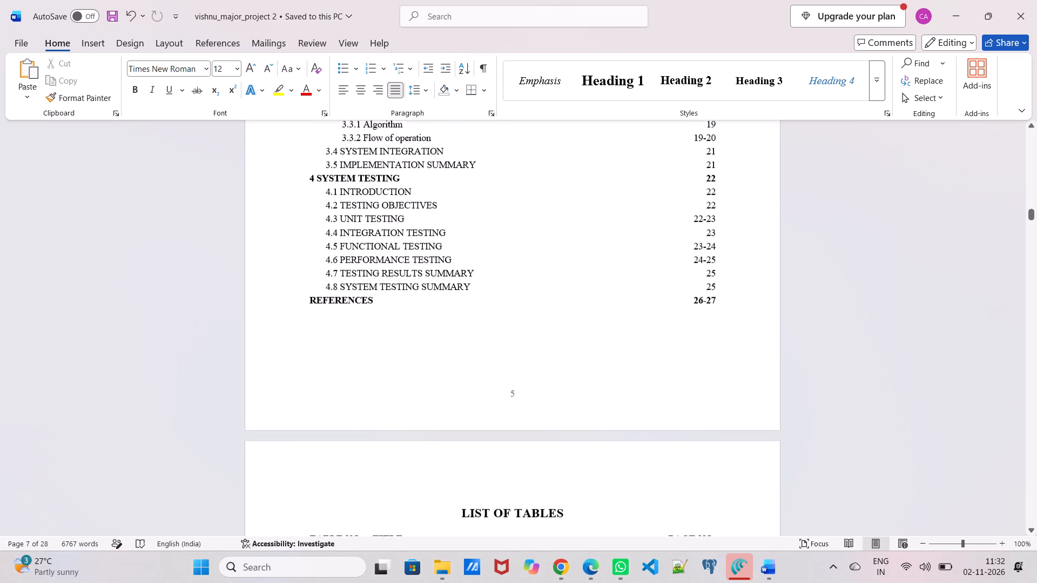
Change the page number of Table 4.2, System testing summary, to 25 in the List of Tables.
scroll(654, 290, down, 1)
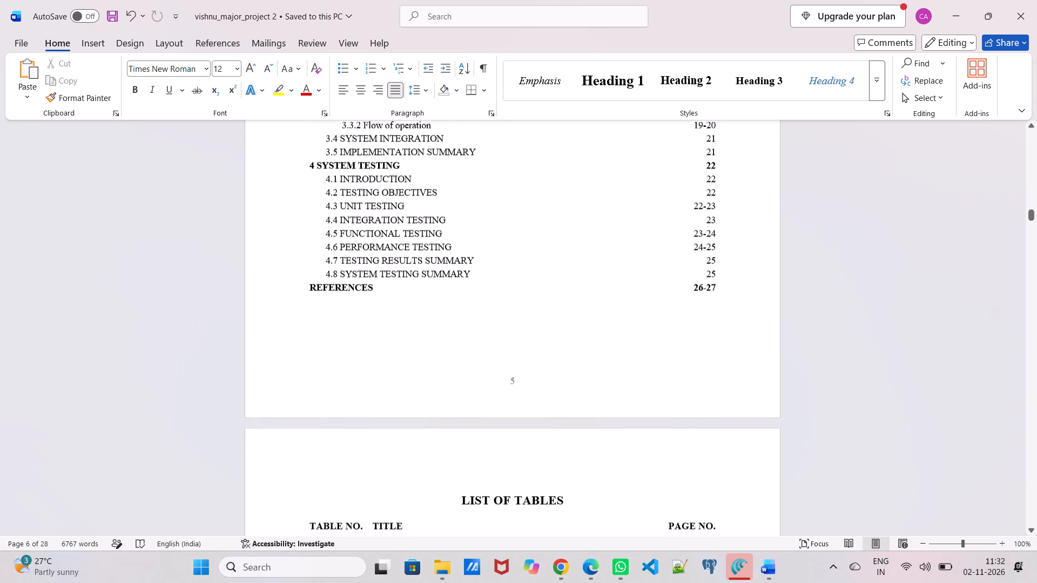
scroll(654, 290, down, 1)
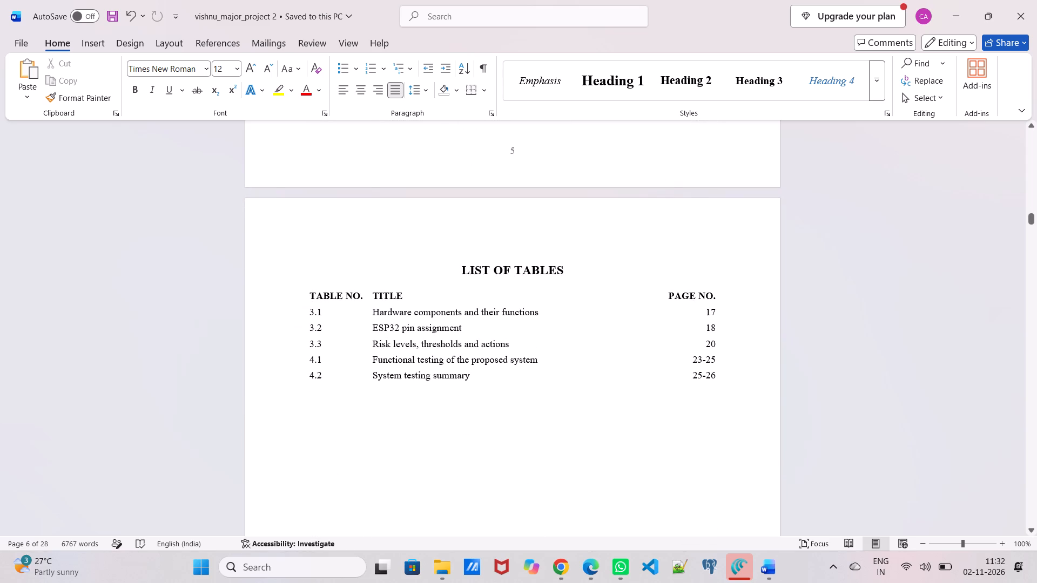
click(725, 384)
key(BackSpace)
key(BackSpace)
key(BackSpace)
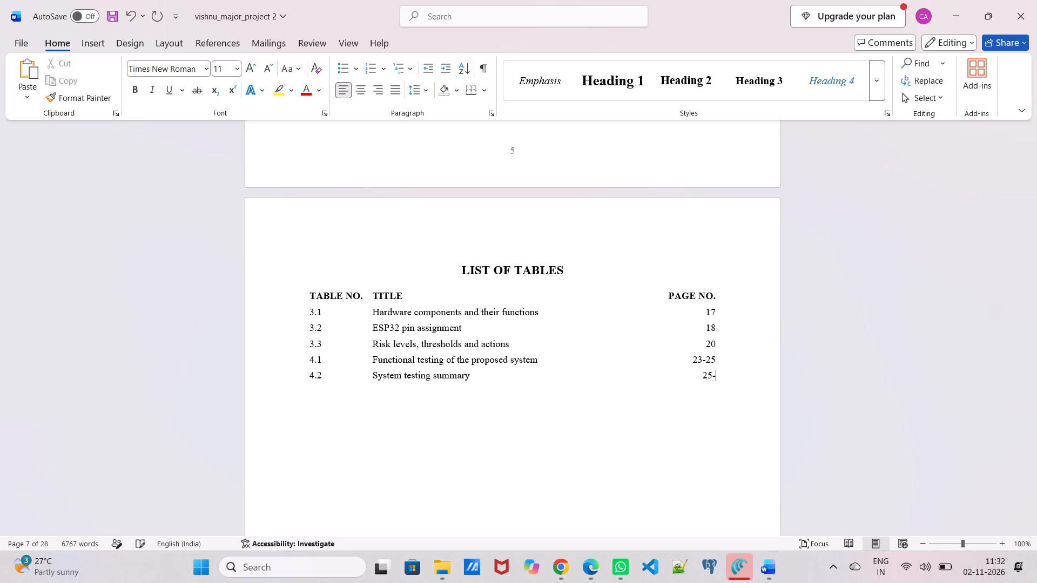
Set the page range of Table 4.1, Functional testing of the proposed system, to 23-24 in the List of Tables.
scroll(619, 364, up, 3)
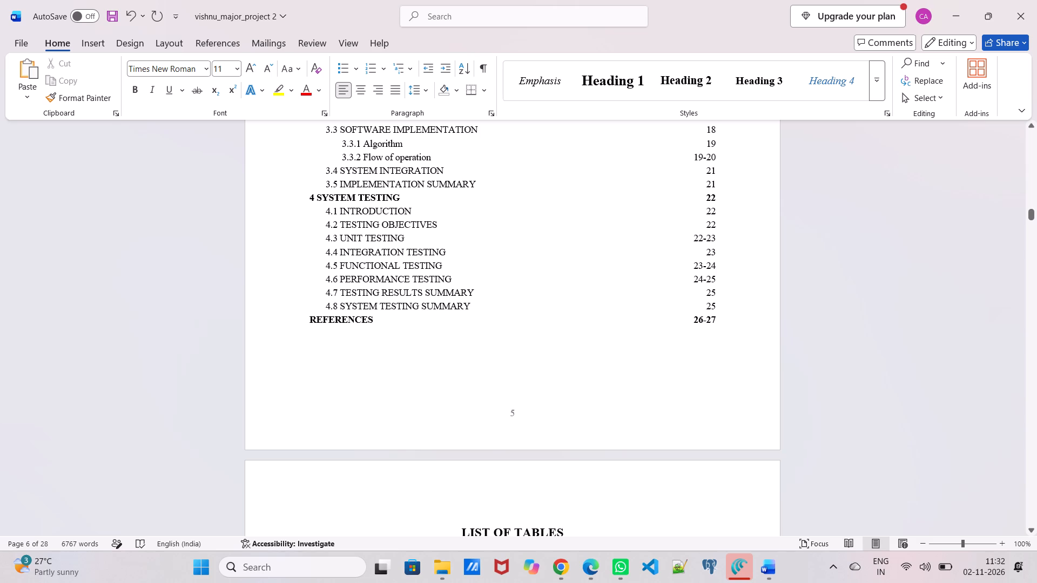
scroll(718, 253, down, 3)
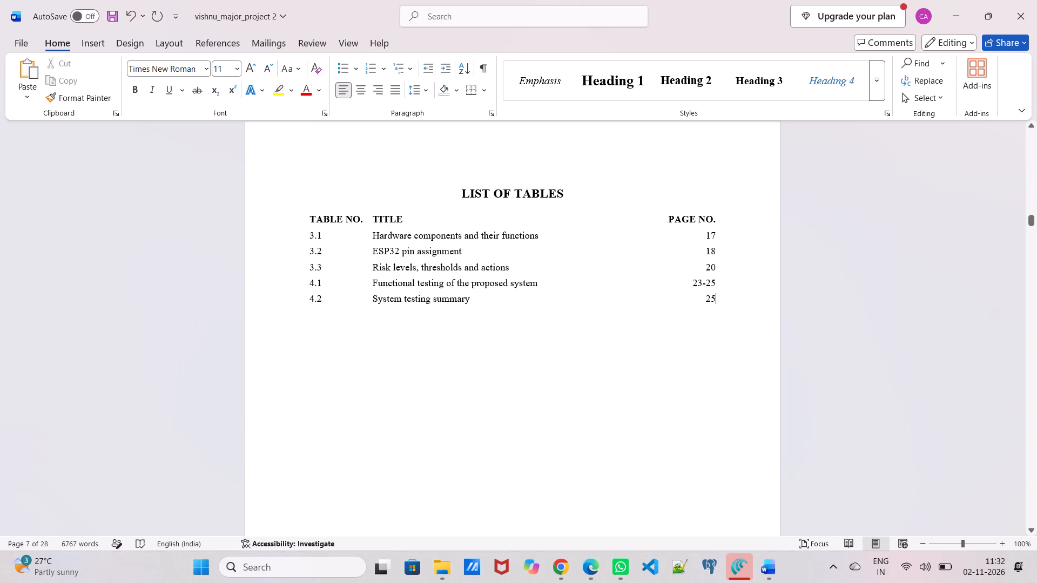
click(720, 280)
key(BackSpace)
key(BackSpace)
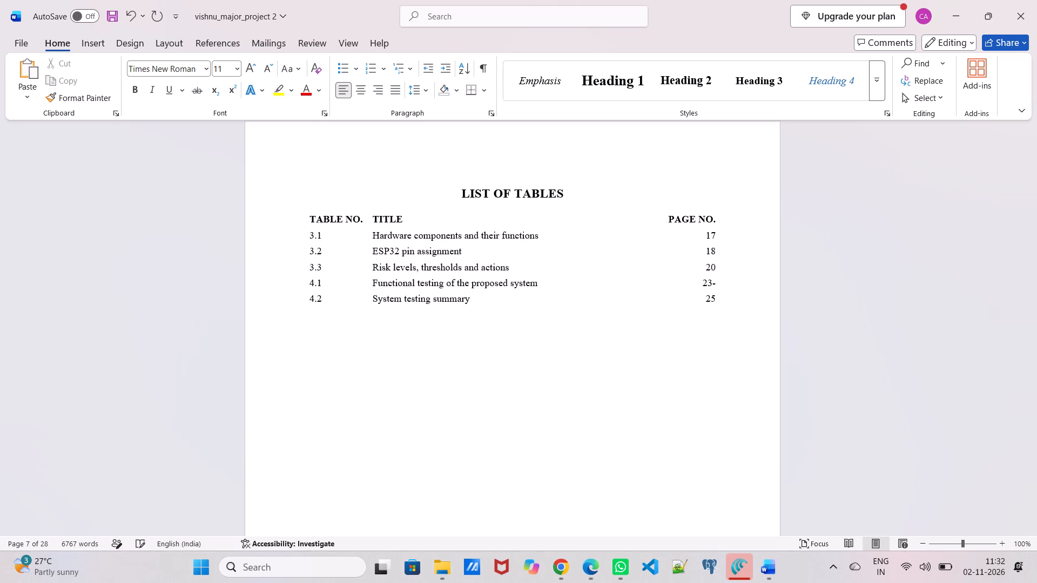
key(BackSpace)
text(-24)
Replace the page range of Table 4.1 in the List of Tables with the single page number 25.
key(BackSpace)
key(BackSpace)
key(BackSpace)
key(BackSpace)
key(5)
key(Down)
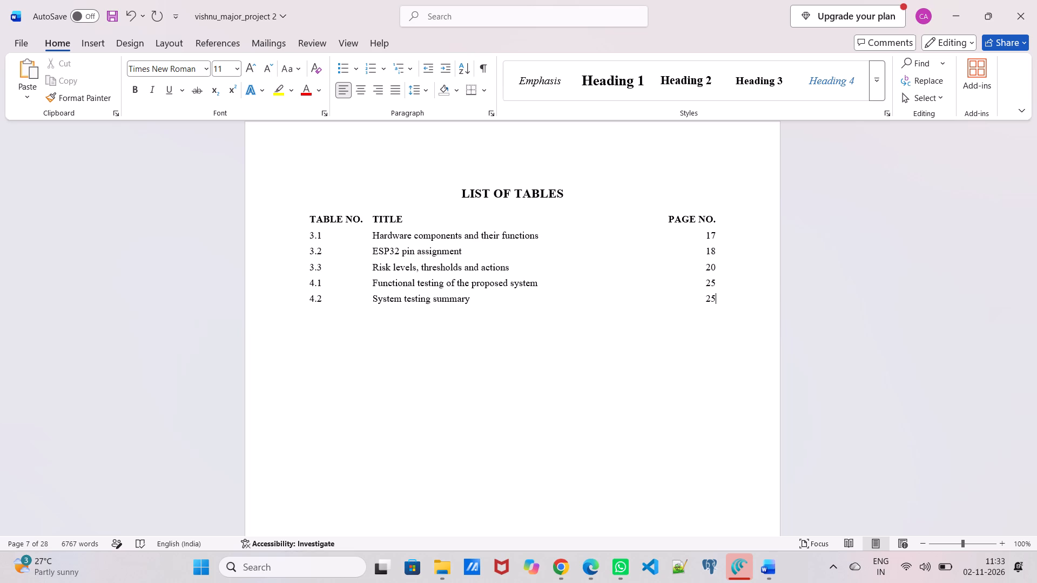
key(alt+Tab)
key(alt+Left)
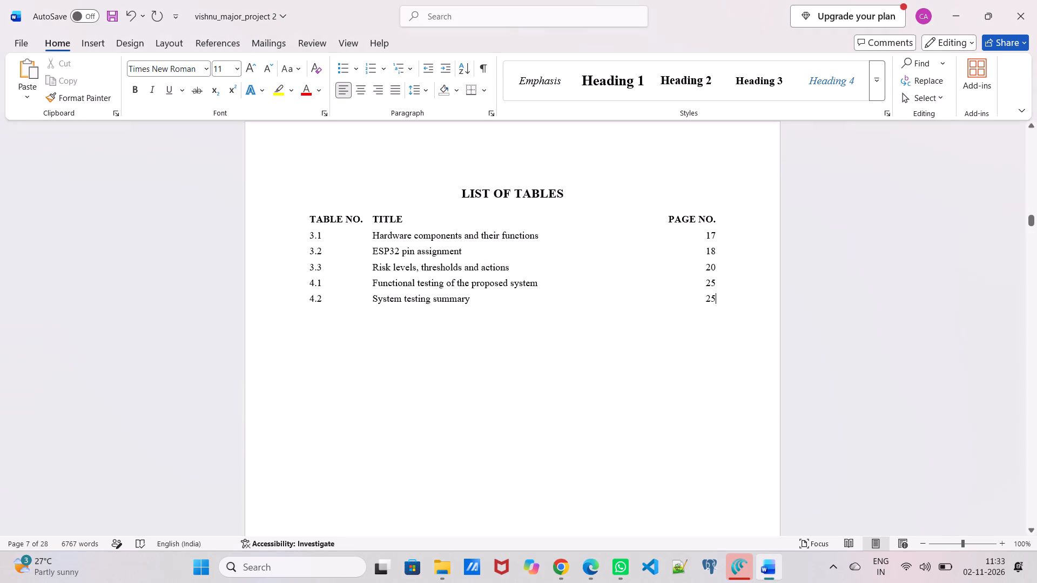
Set the page number of Table 4.1, Functional testing of the proposed system, to 23 in the List of Tables.
click(720, 280)
key(BackSpace)
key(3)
Check on which pages Table 4.1, Functional testing, and Table 4.2, System testing summary, appear in Chapter 4.
scroll(720, 280, down, 12)
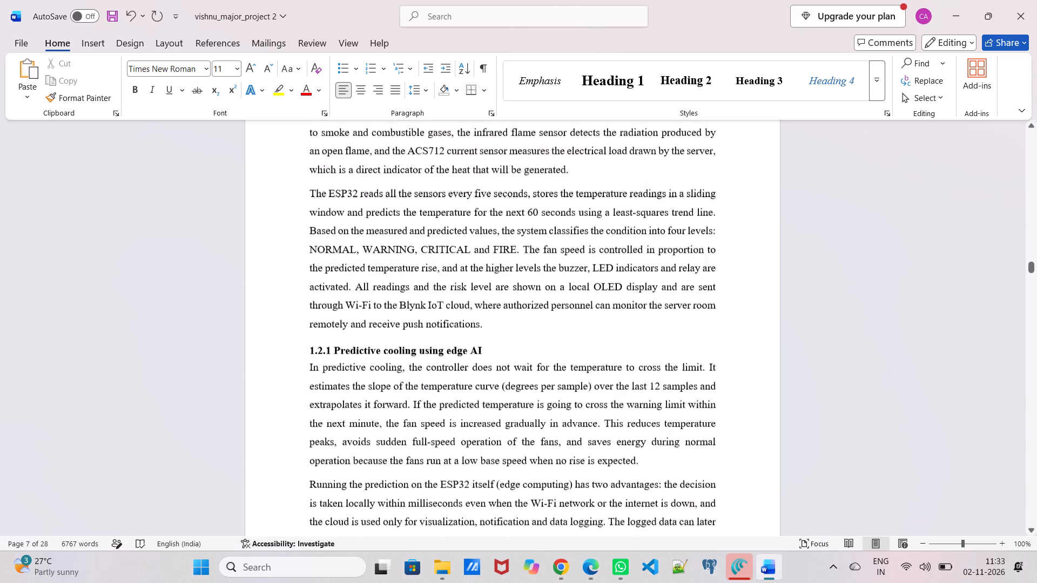
scroll(720, 280, down, 12)
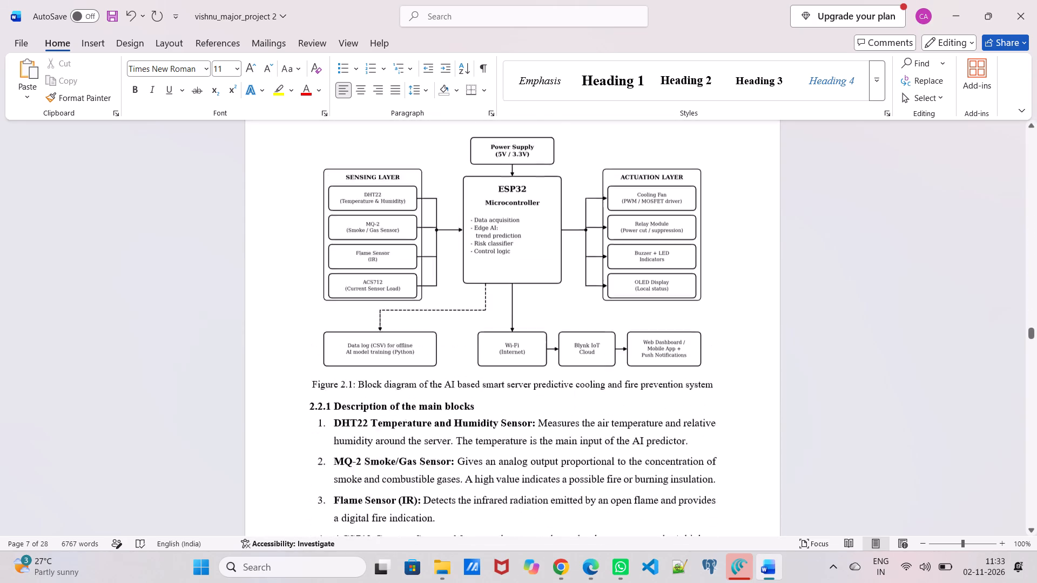
scroll(720, 280, down, 9)
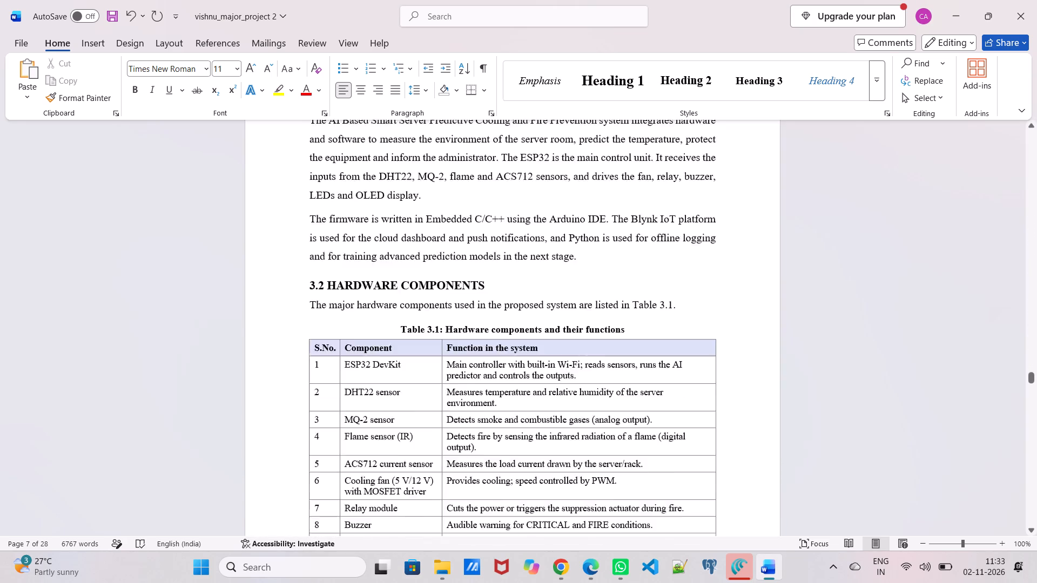
scroll(720, 280, down, 10)
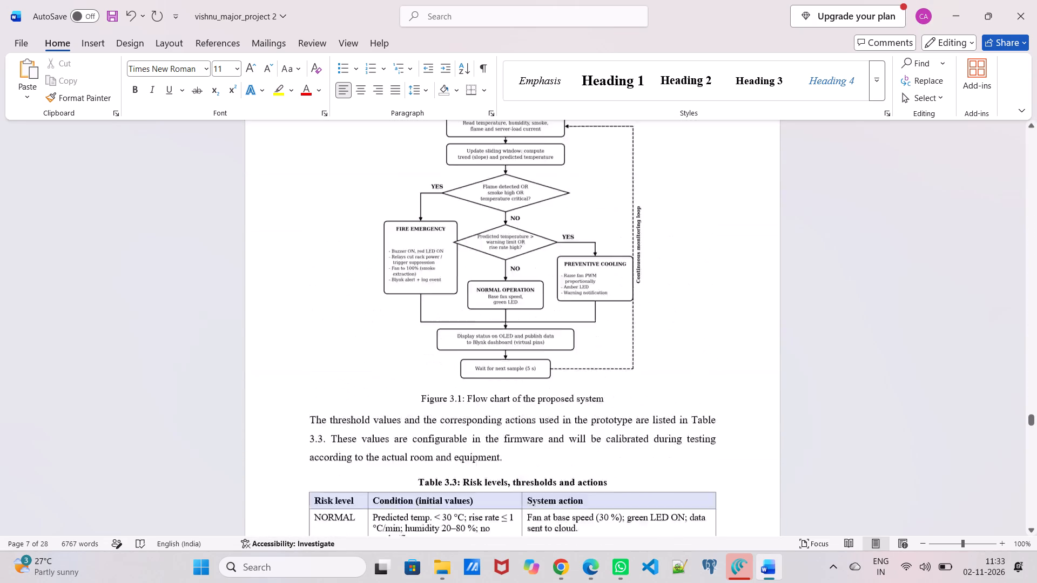
scroll(720, 280, down, 3)
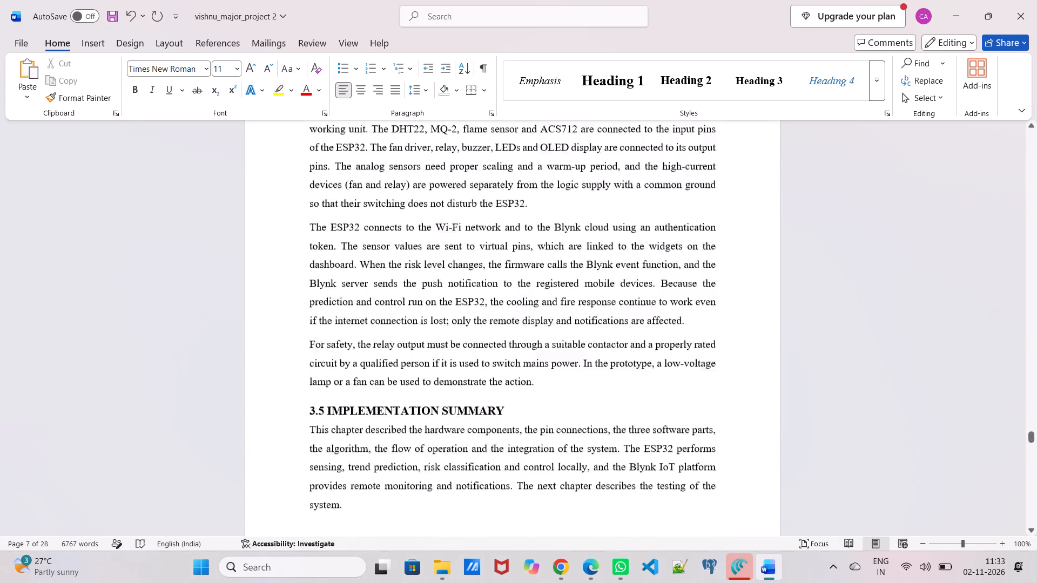
scroll(720, 280, down, 5)
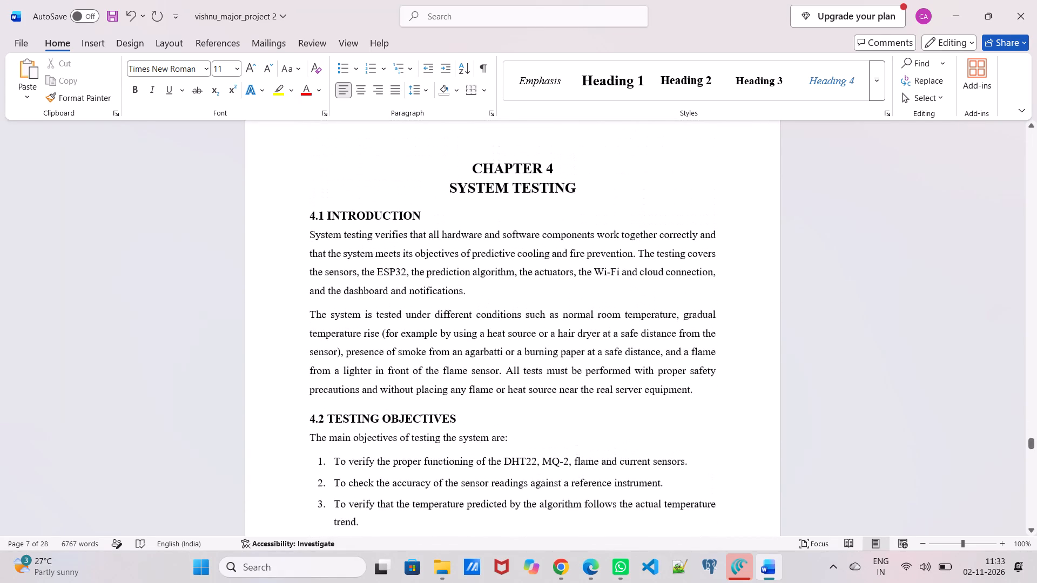
scroll(720, 280, down, 5)
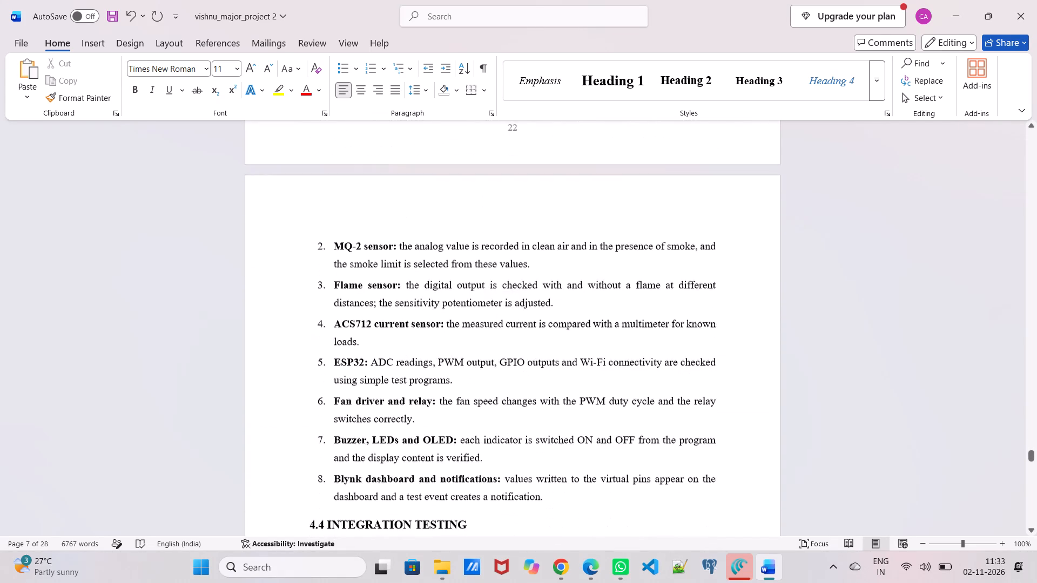
scroll(720, 280, down, 4)
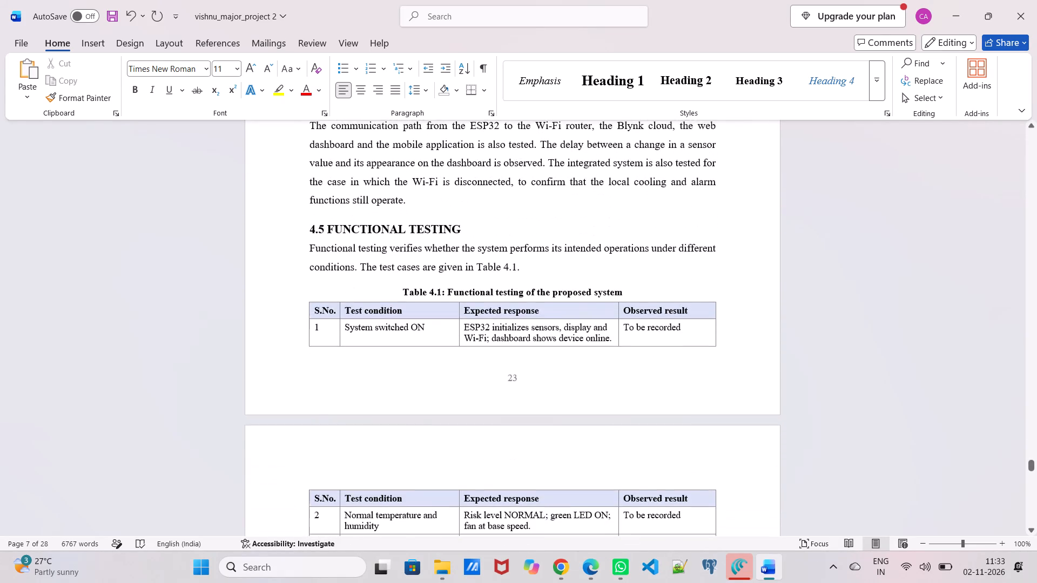
scroll(720, 280, down, 3)
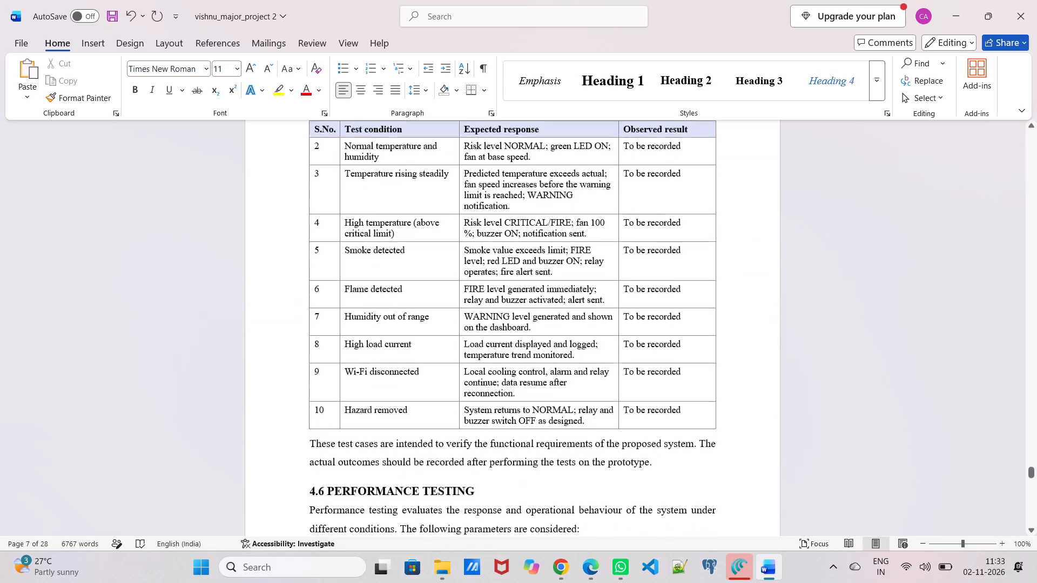
scroll(720, 280, down, 4)
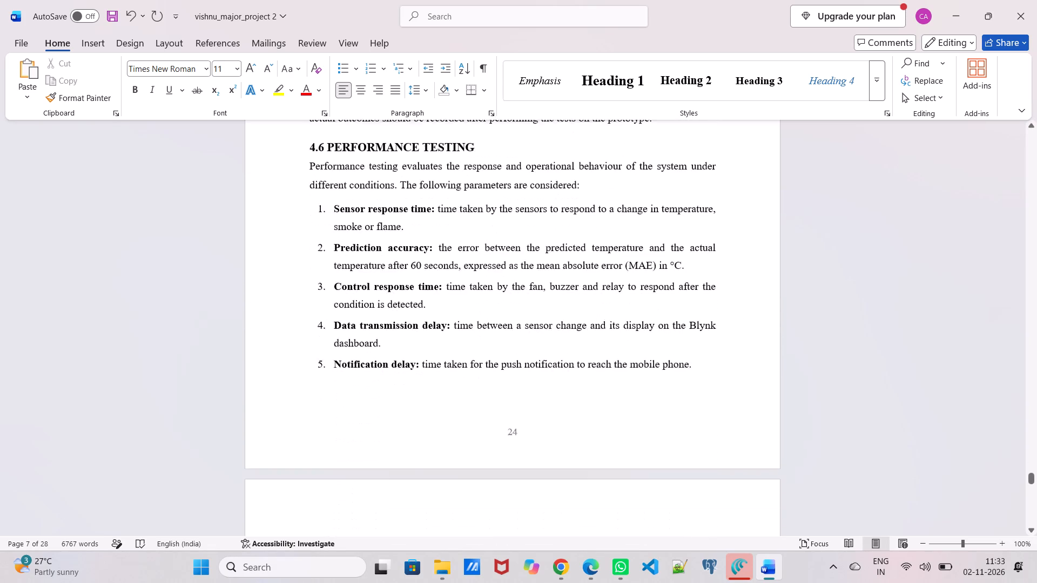
scroll(720, 280, down, 5)
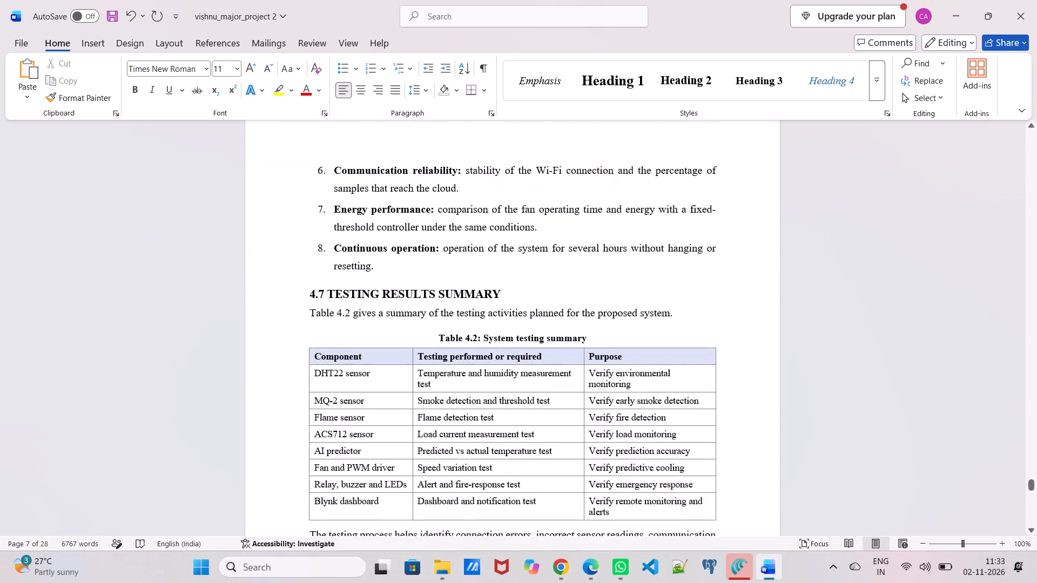
scroll(720, 280, down, 4)
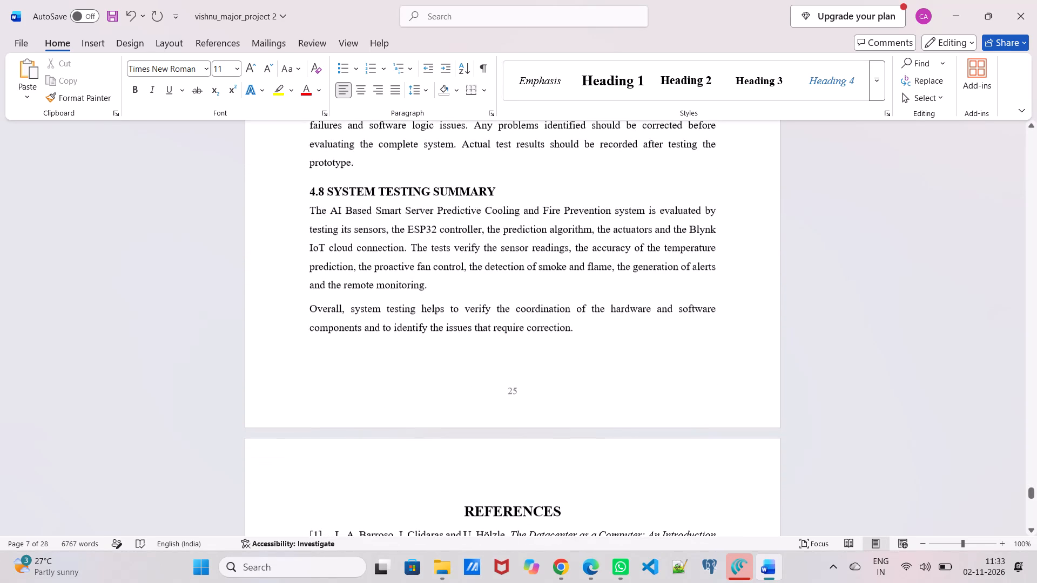
scroll(720, 280, down, 1)
Set the page range of Table 4.1, Functional testing of the proposed system, to 23-24 in the List of Tables.
scroll(720, 280, up, 10)
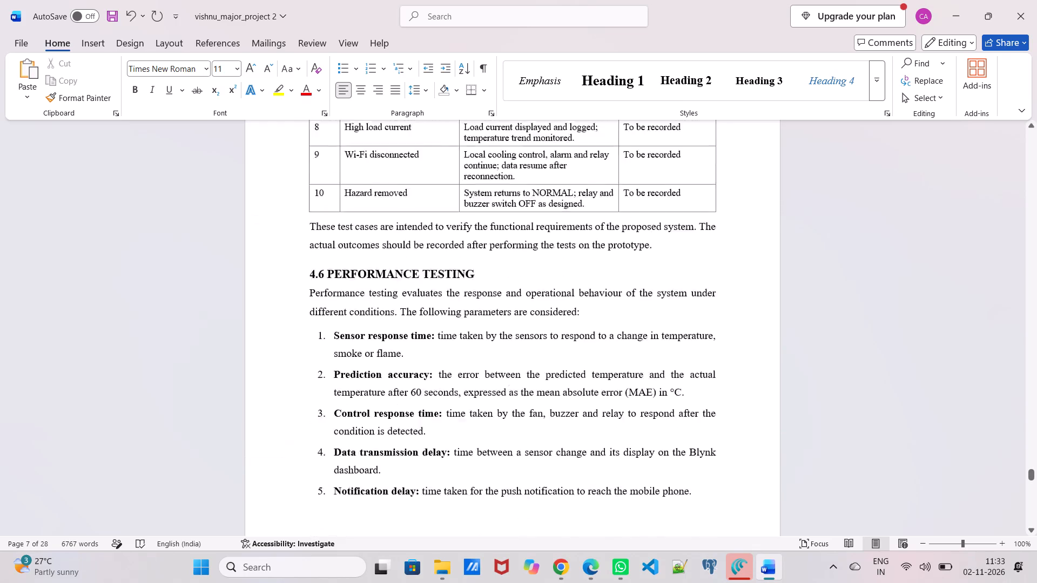
scroll(720, 280, up, 19)
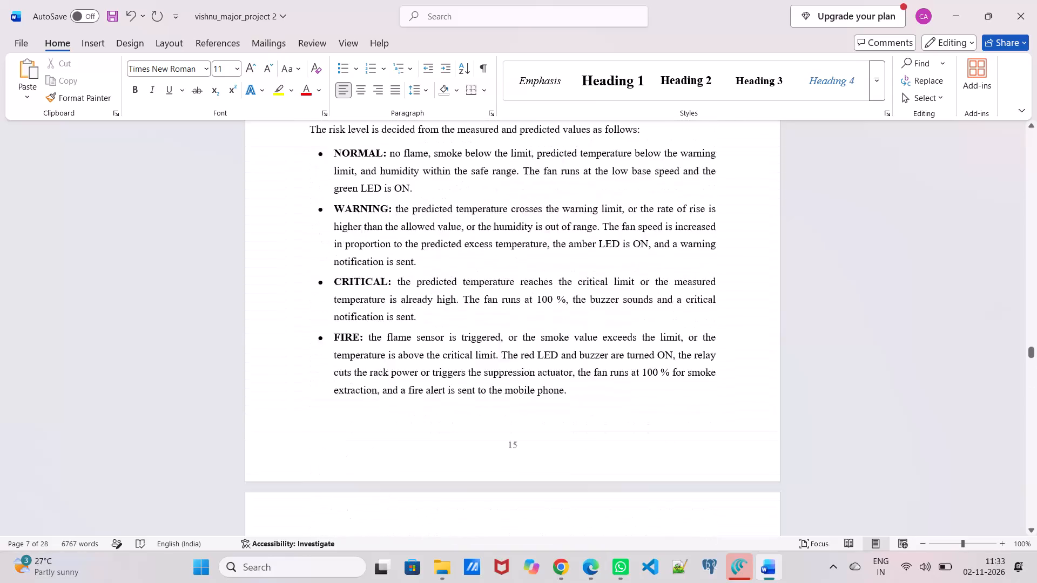
scroll(720, 280, up, 10)
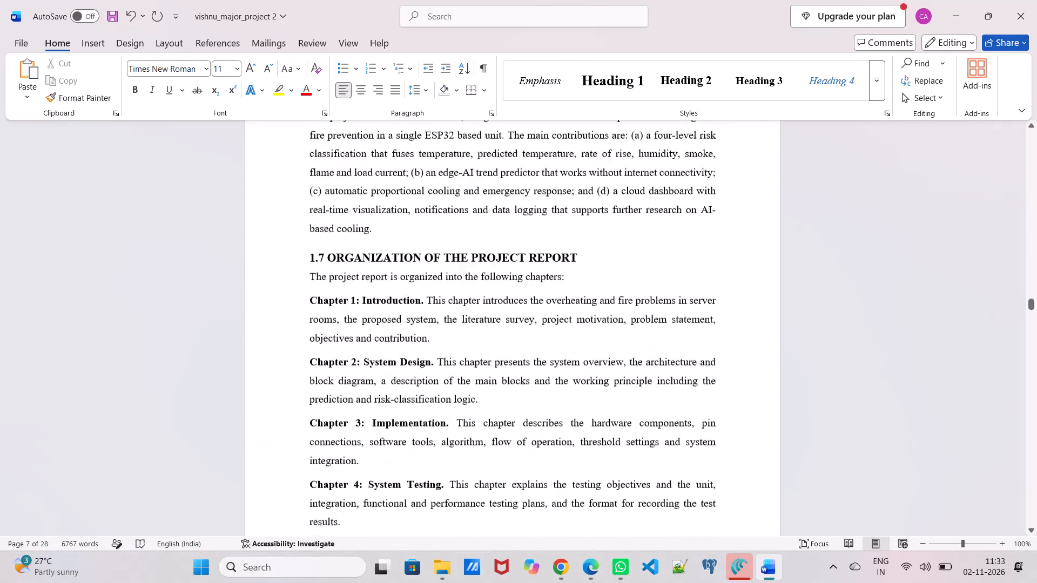
scroll(720, 280, up, 11)
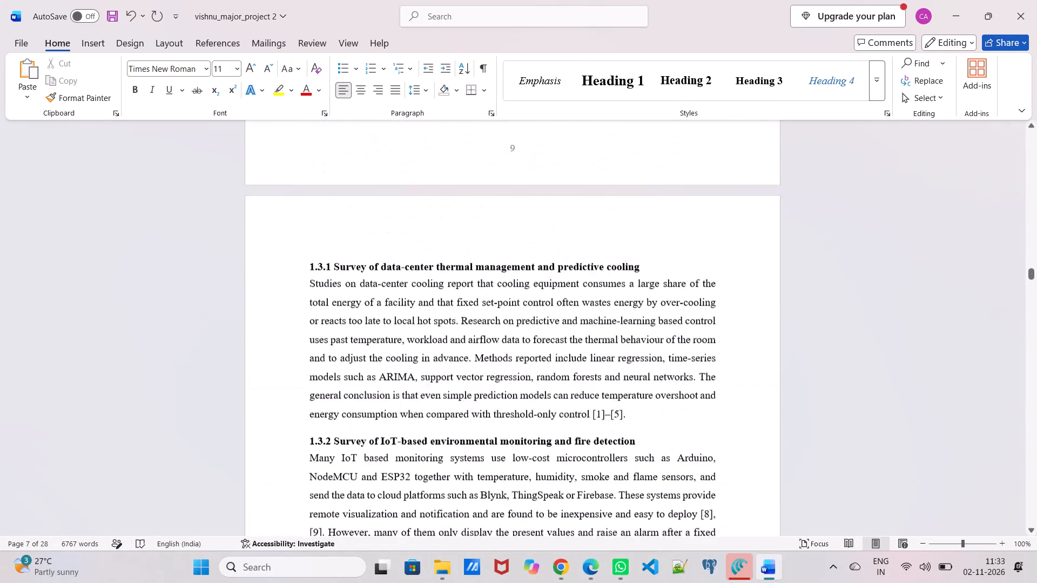
scroll(720, 280, up, 8)
scroll(720, 280, down, 5)
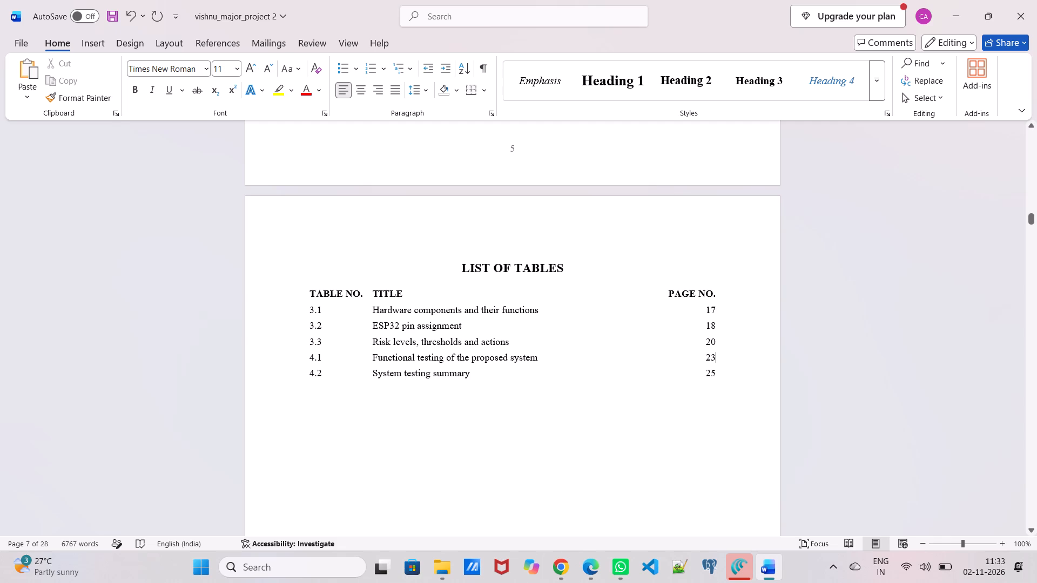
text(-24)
Save the report with the updated List of Tables.
scroll(684, 388, down, 6)
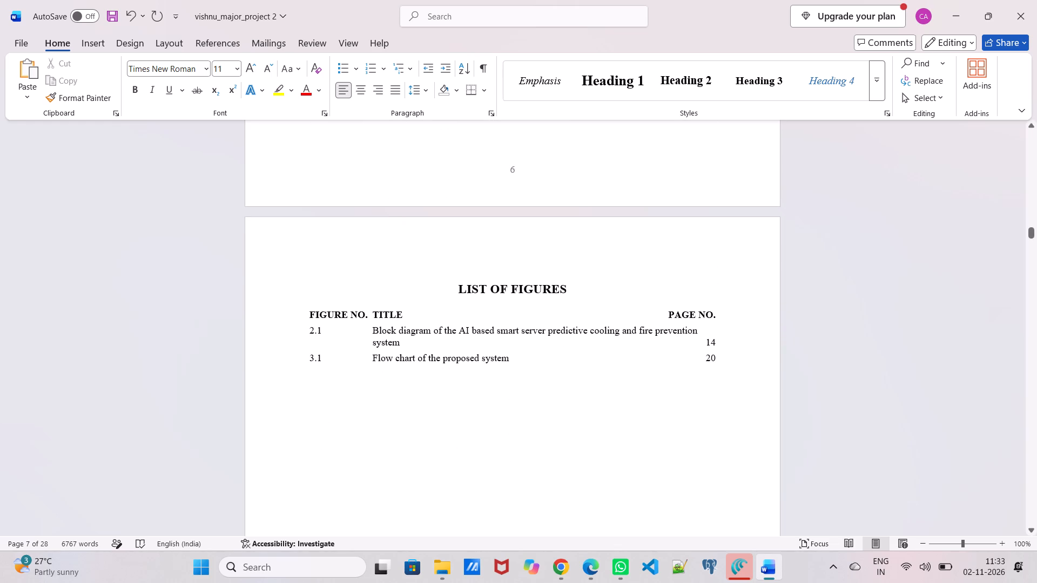
scroll(684, 388, up, 7)
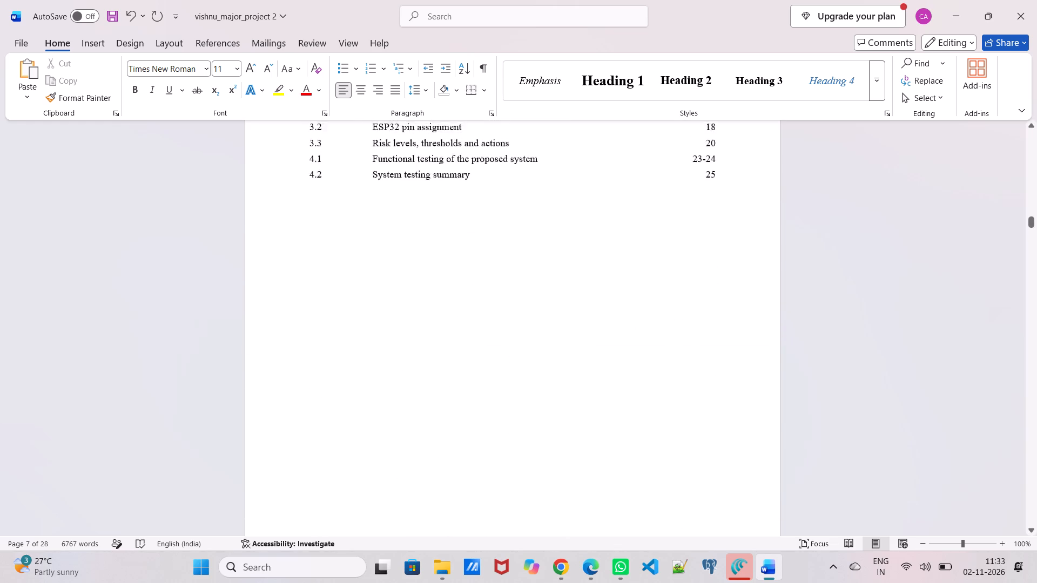
scroll(684, 388, up, 1)
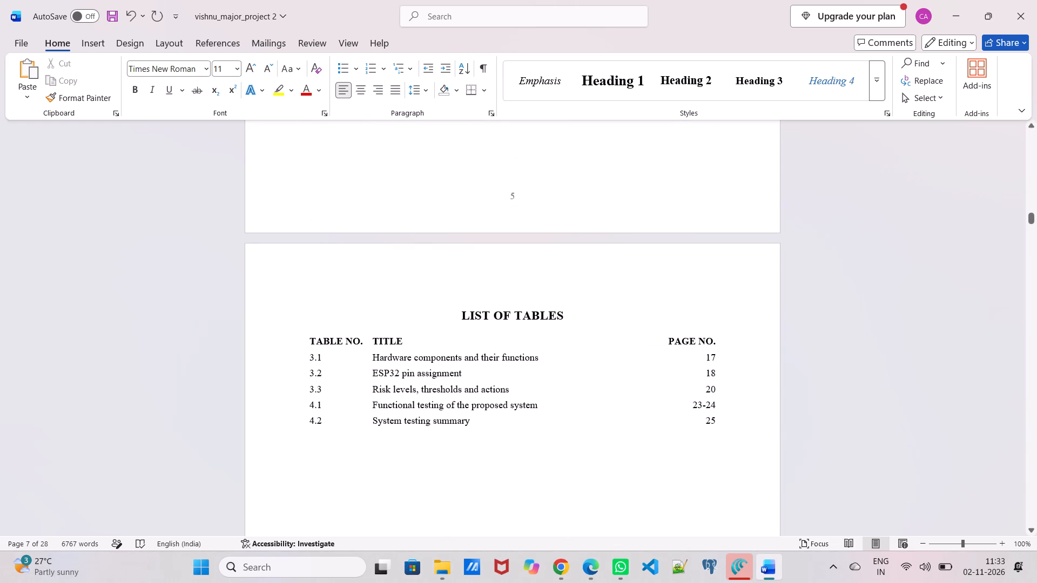
key(ctrl+s)
key(ctrl+s)
key(ctrl+s)
key(ctrl+s)
Append a ten-hyphen leader and the number (1), in non-italic text, to the least-squares slope equation in section 2.3 Working Principle.
scroll(684, 388, down, 3)
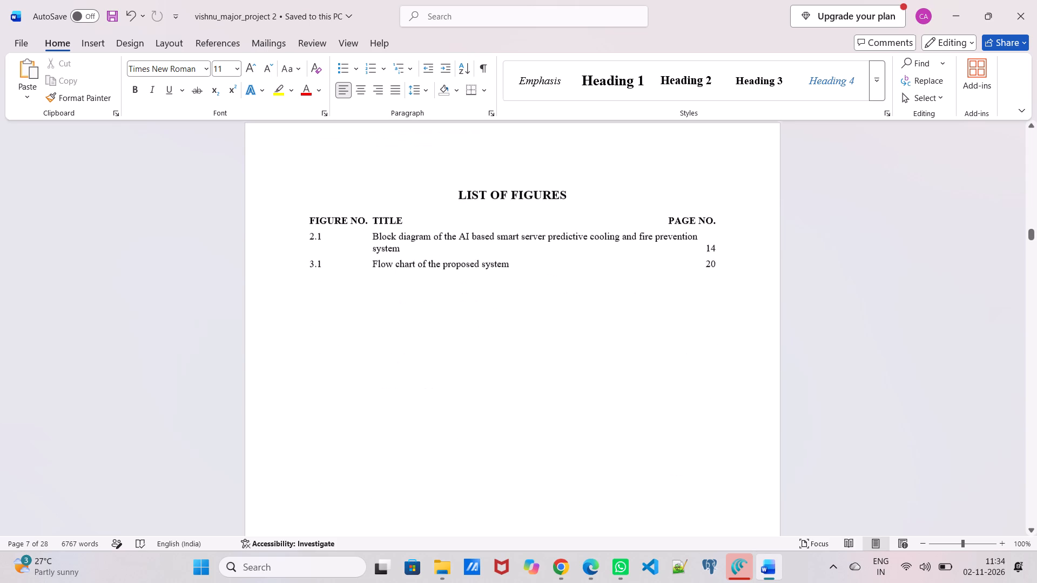
scroll(684, 388, down, 5)
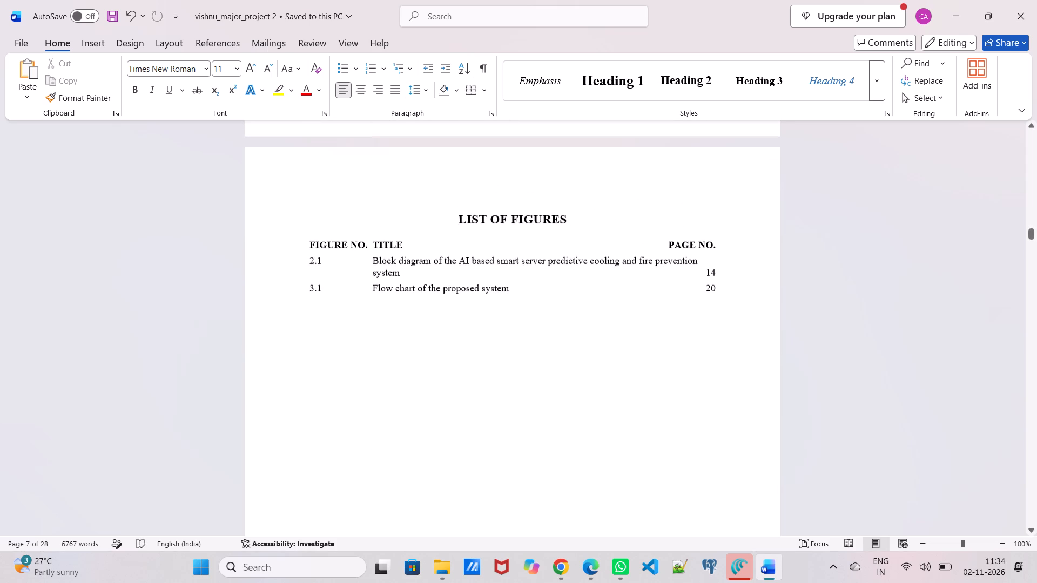
scroll(684, 388, down, 4)
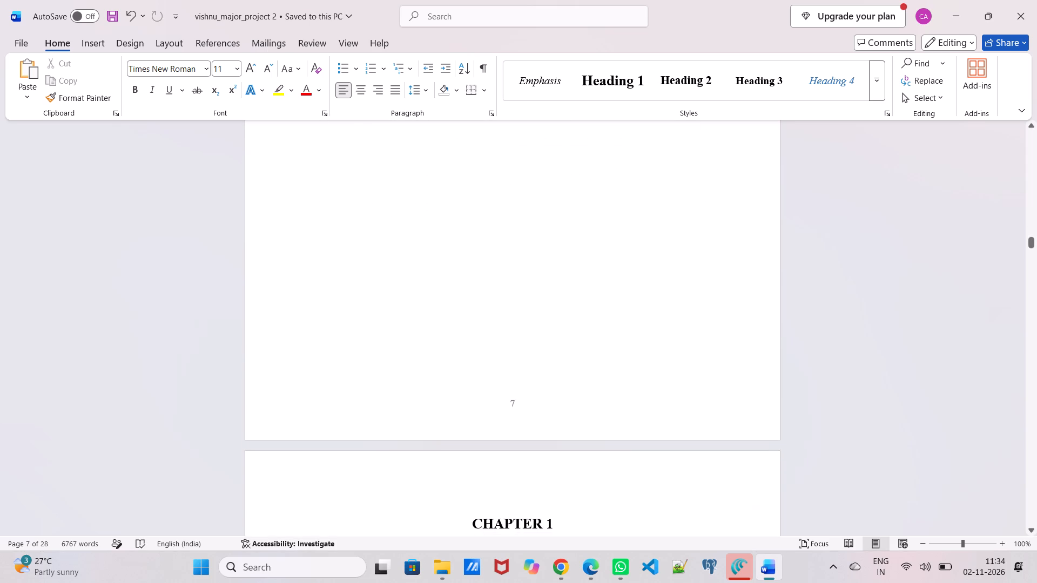
scroll(684, 388, down, 5)
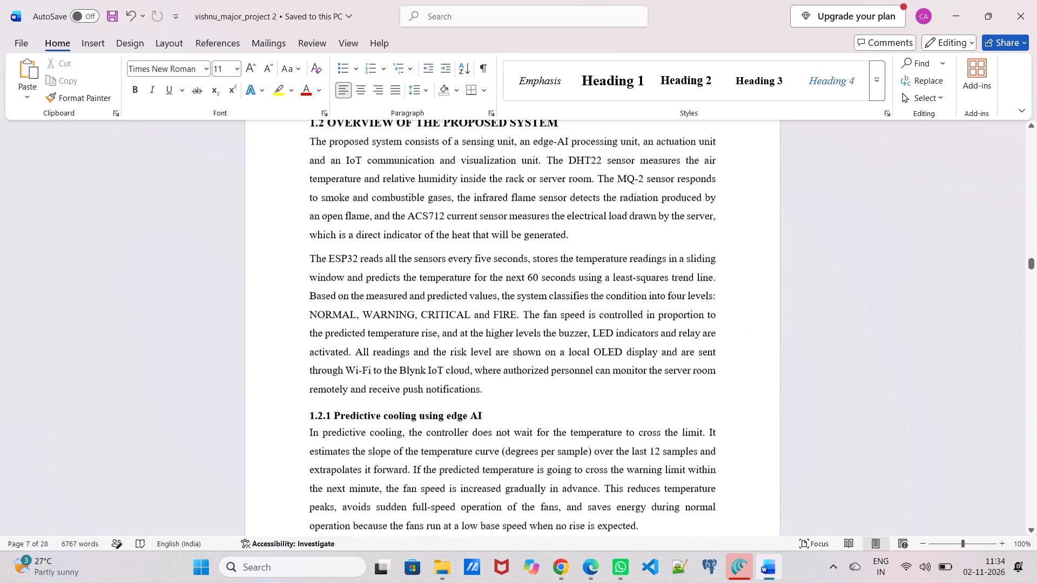
scroll(684, 388, down, 7)
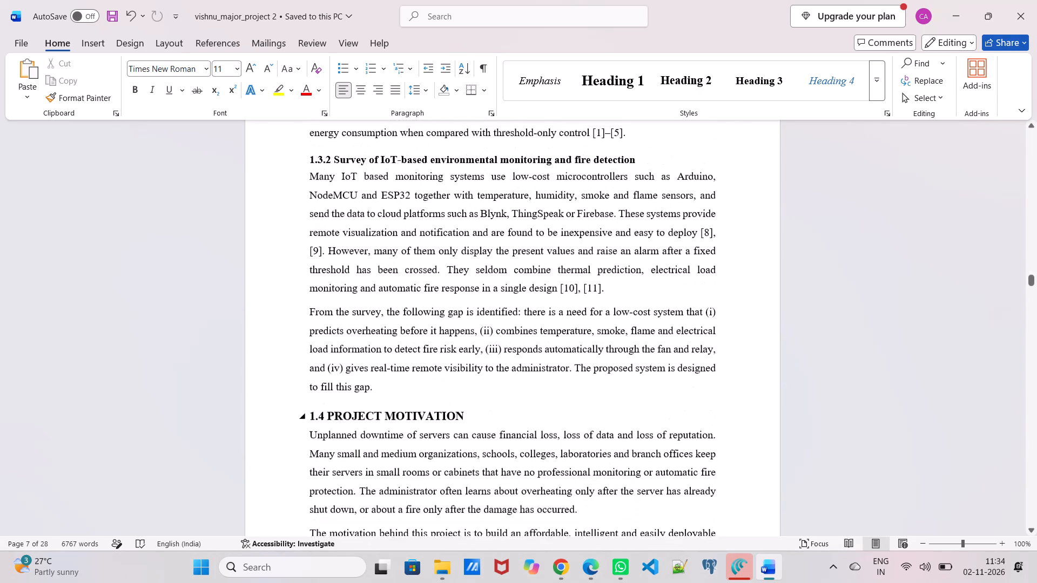
scroll(684, 388, down, 6)
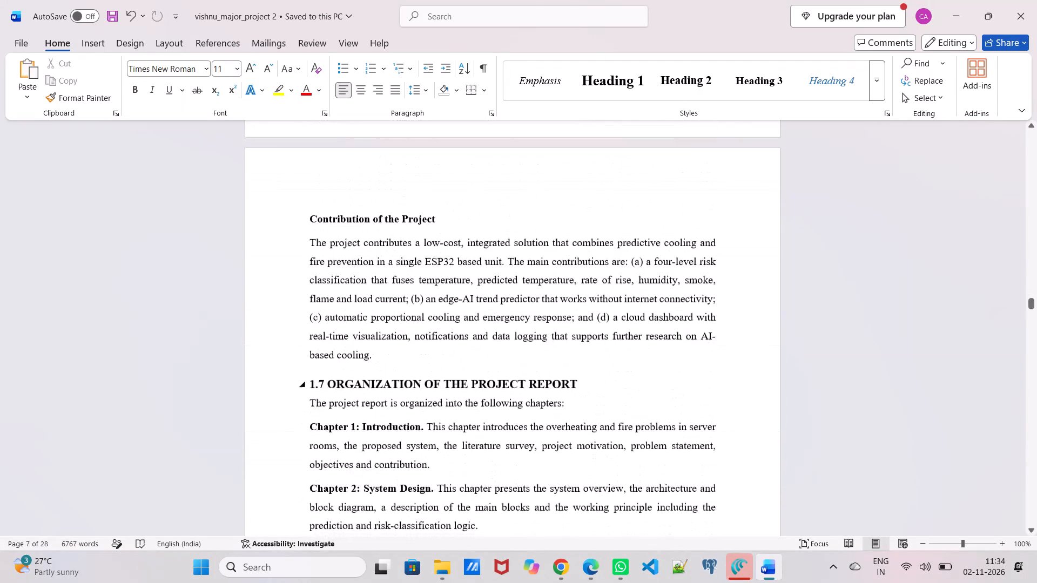
scroll(684, 388, down, 7)
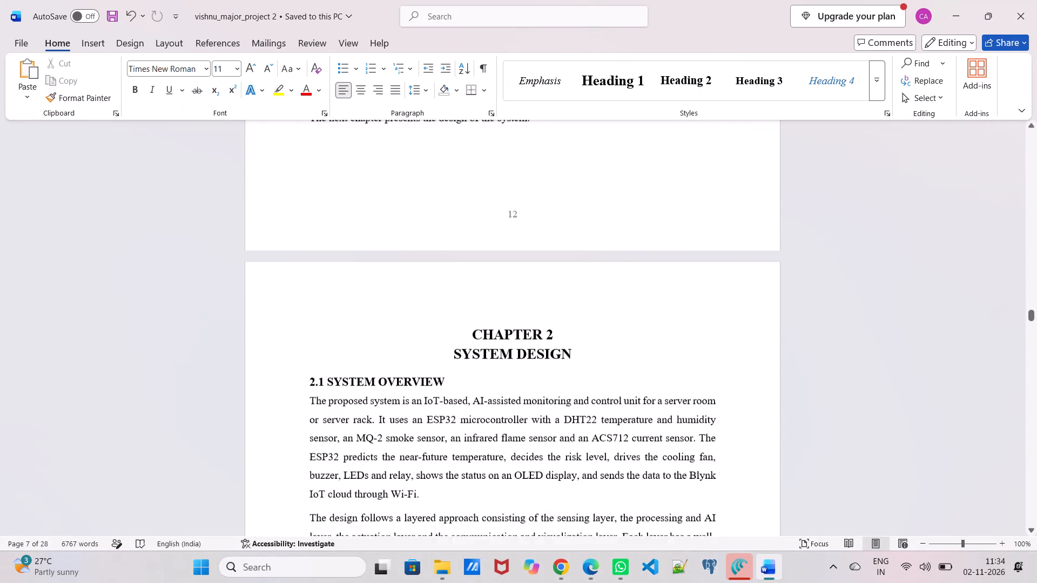
scroll(684, 388, down, 5)
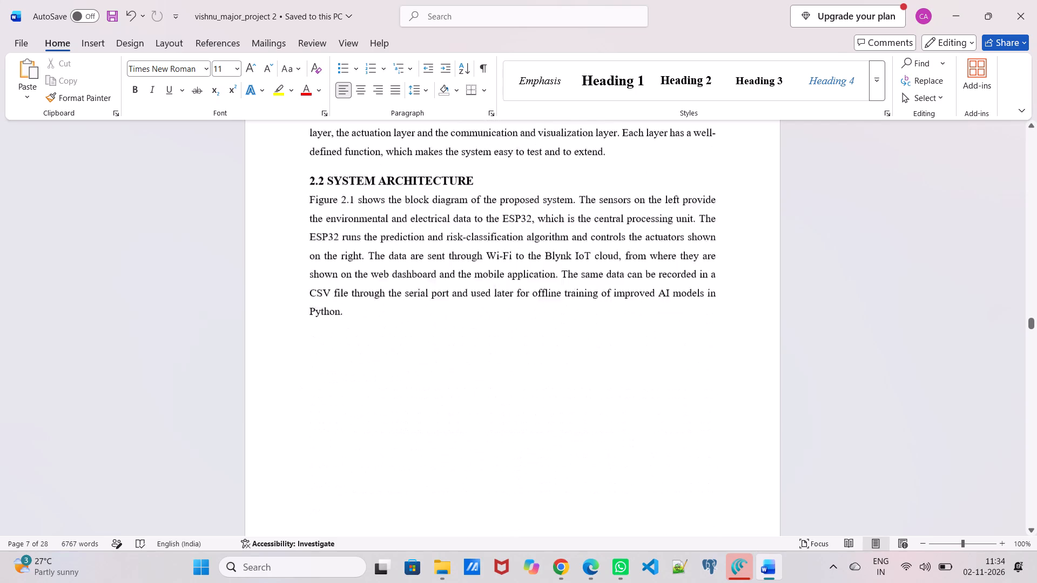
scroll(684, 388, down, 3)
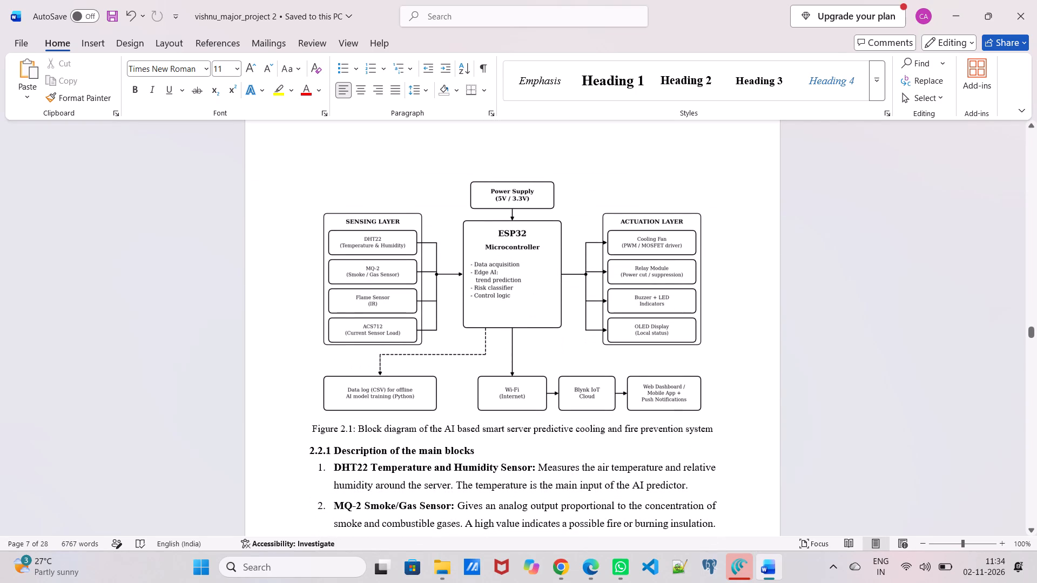
scroll(684, 388, down, 6)
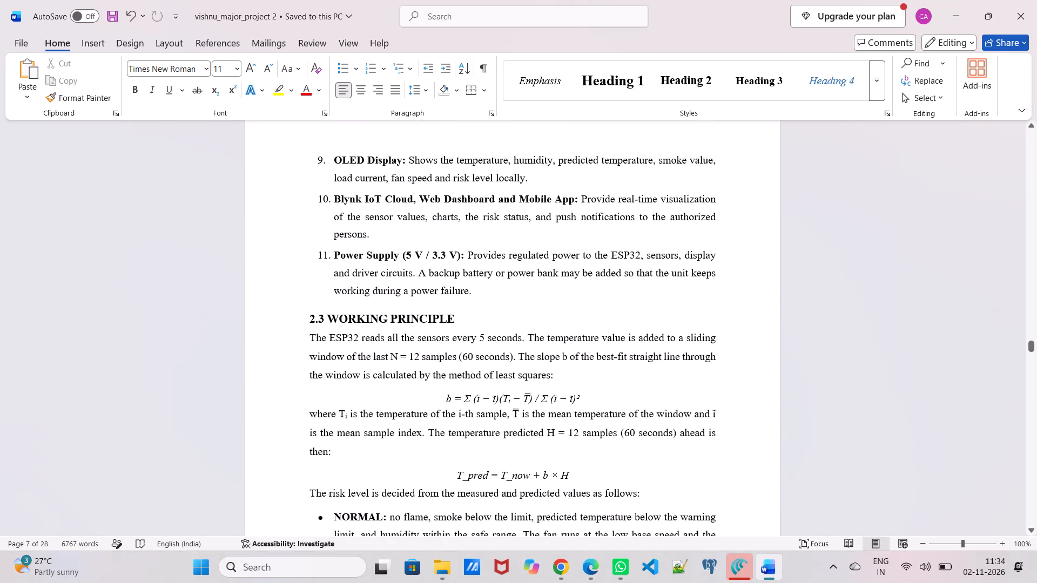
click(614, 391)
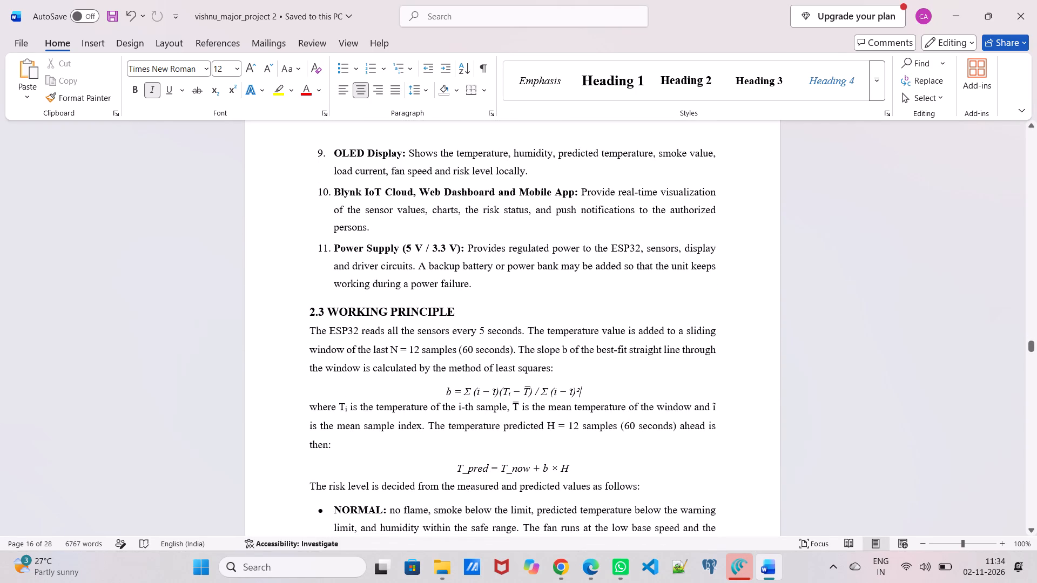
click(152, 85)
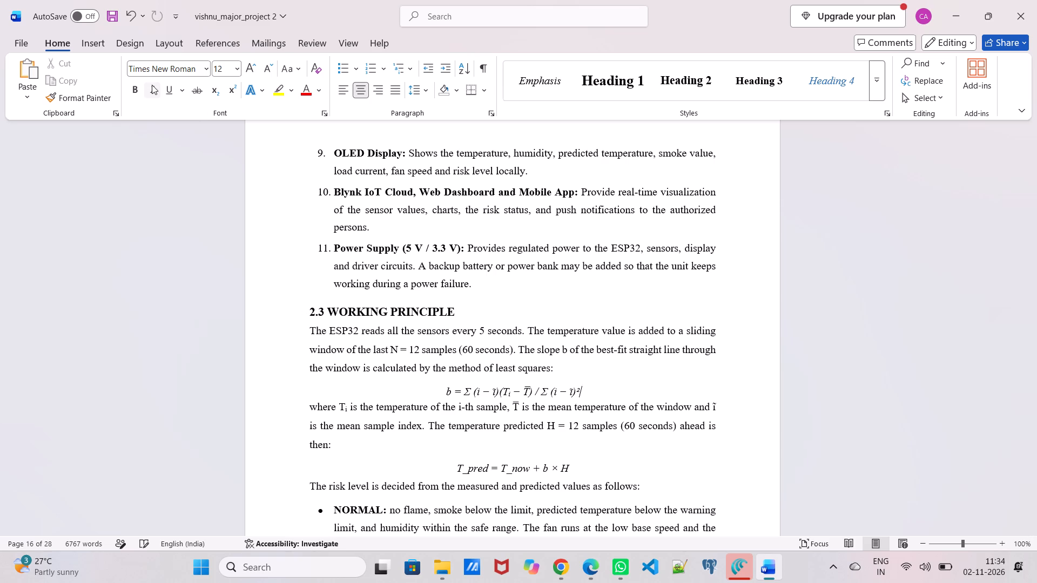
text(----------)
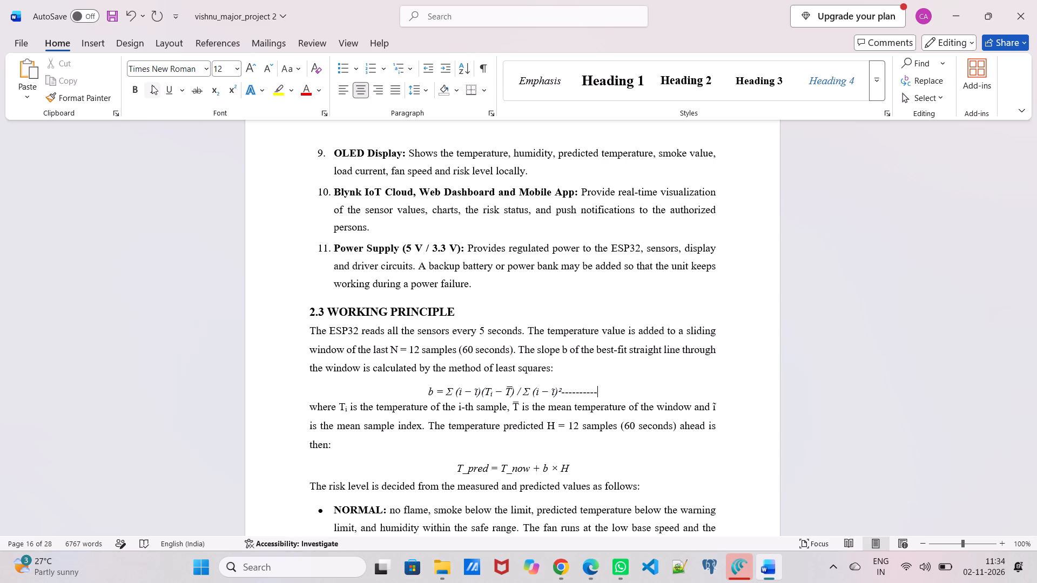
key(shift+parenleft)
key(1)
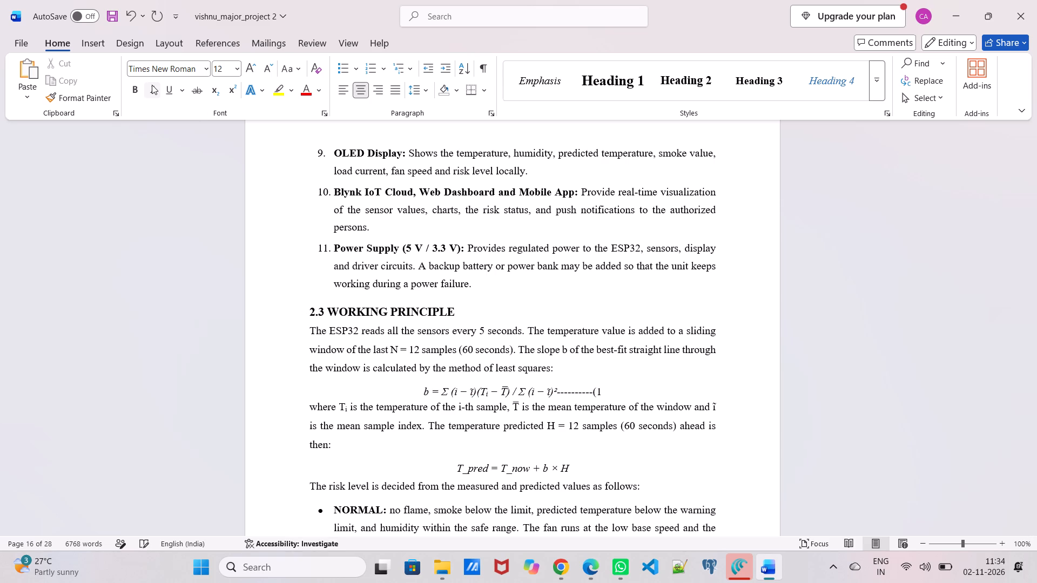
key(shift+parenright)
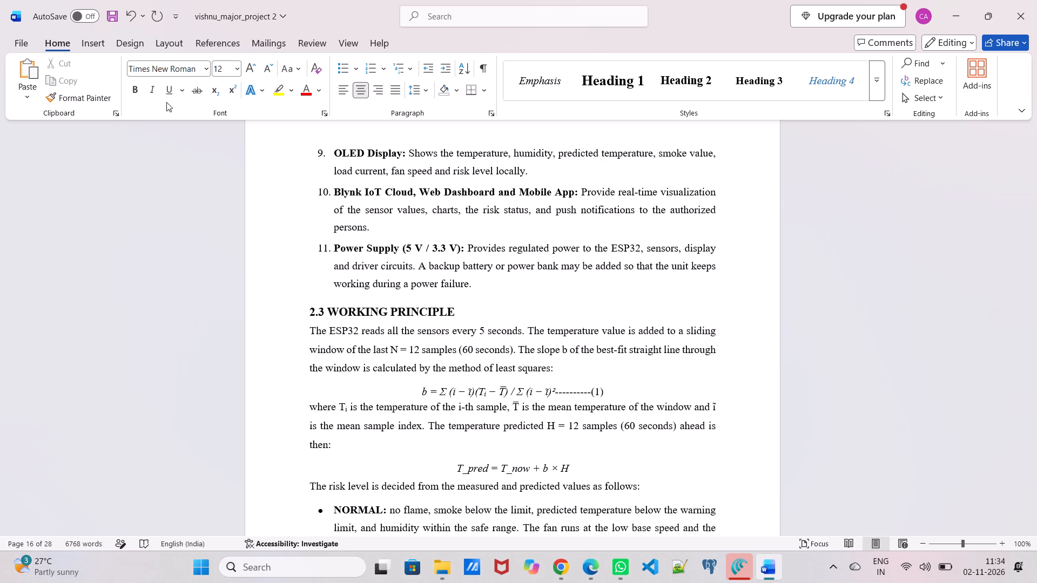
Insert two spaces between the slope equation and the hyphen leader before its number (1).
click(583, 467)
click(557, 390)
key(Left)
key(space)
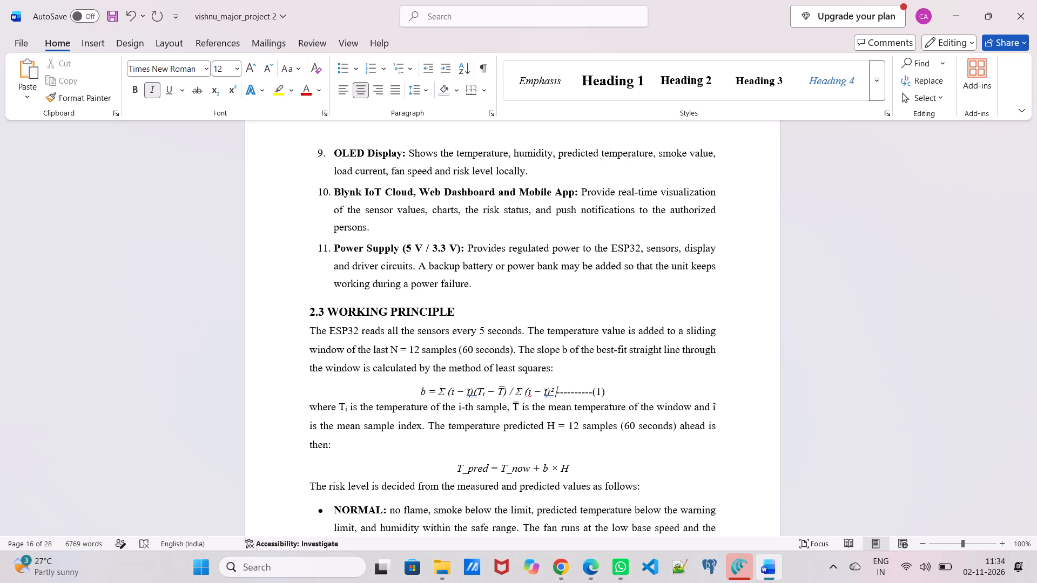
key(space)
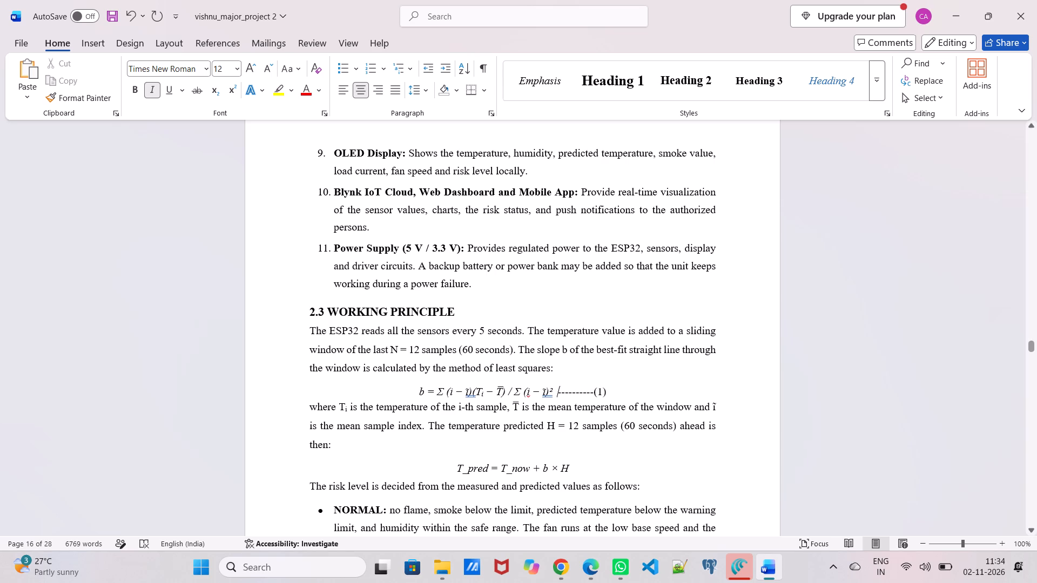
Append two spaces, a non-italic leader of eleven hyphens and the number (2) to the T_pred equation in section 2.3.
click(587, 464)
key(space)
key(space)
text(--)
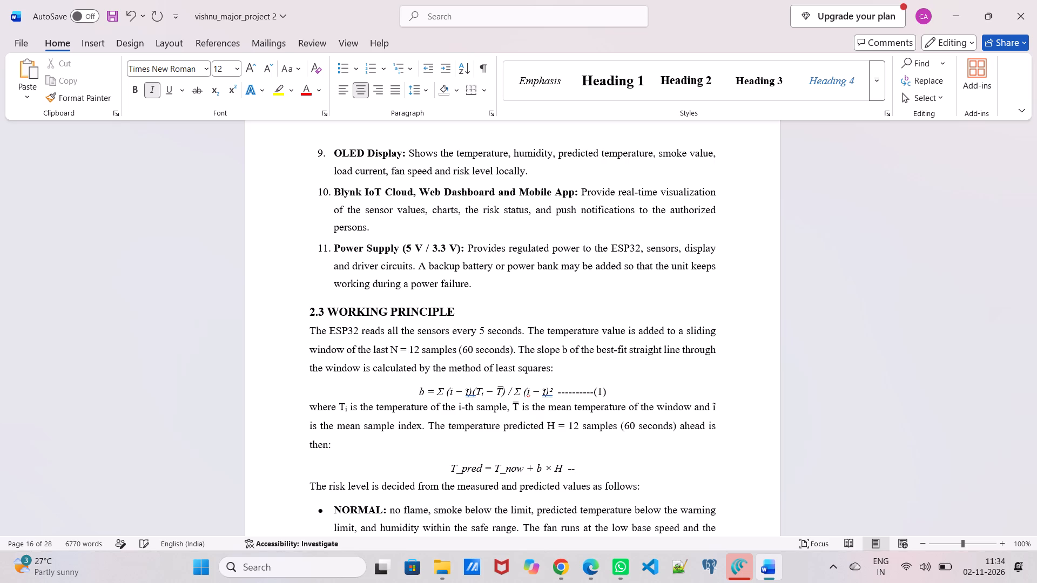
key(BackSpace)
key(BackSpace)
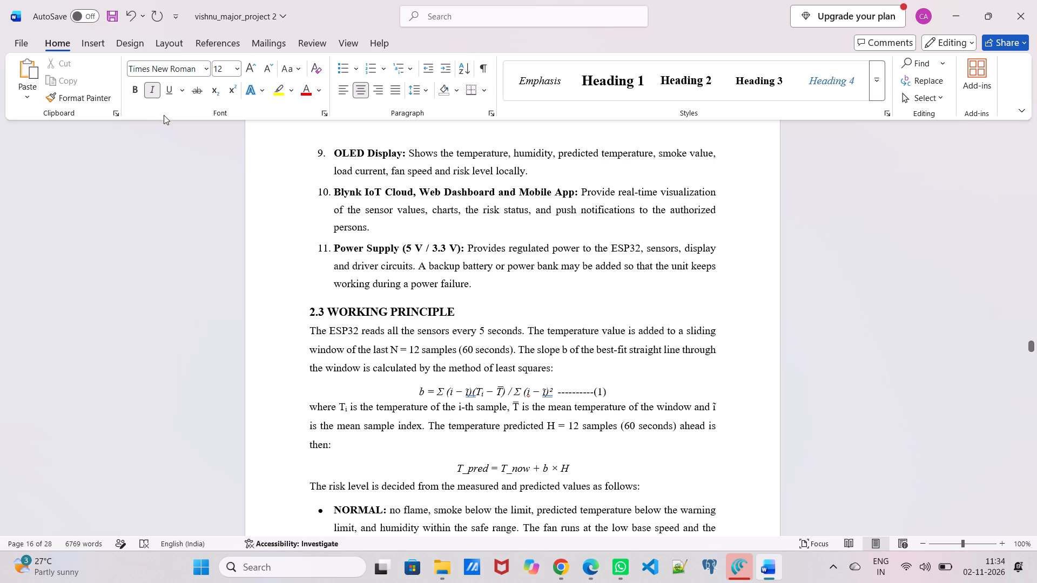
click(159, 96)
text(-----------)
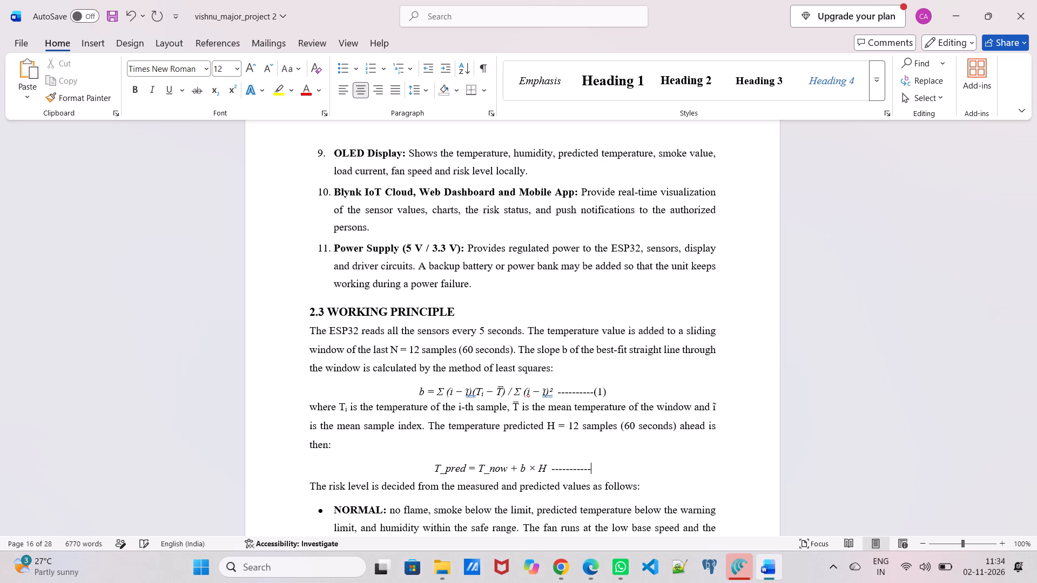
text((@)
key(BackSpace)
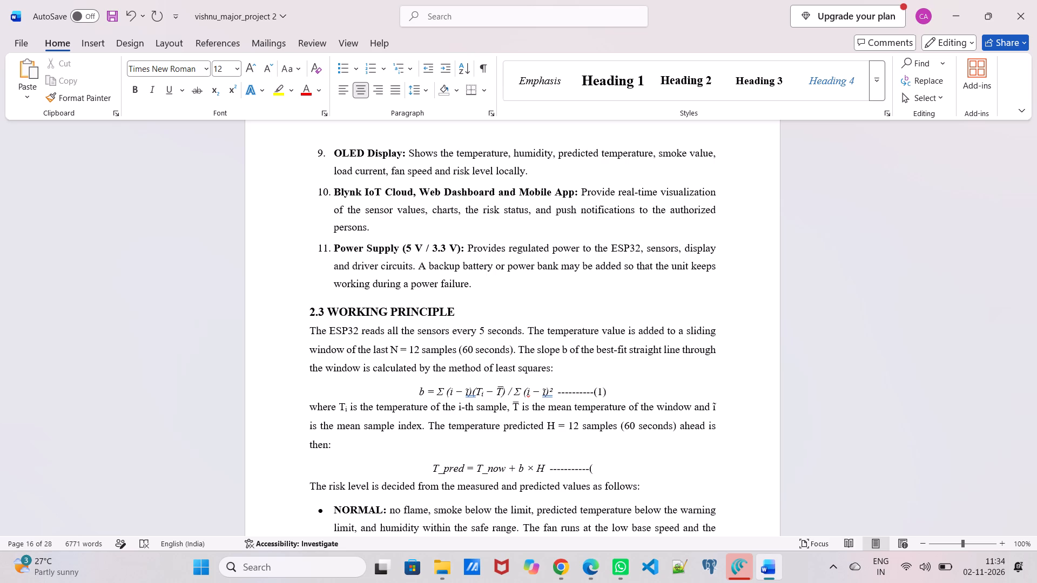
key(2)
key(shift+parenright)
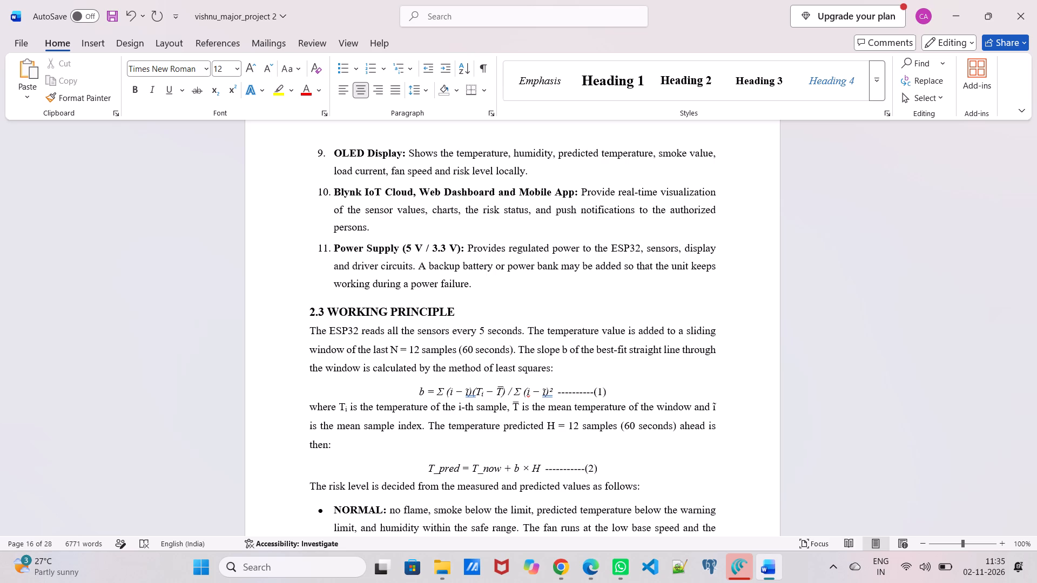
Save the report with the numbered equations in section 2.3.
click(635, 451)
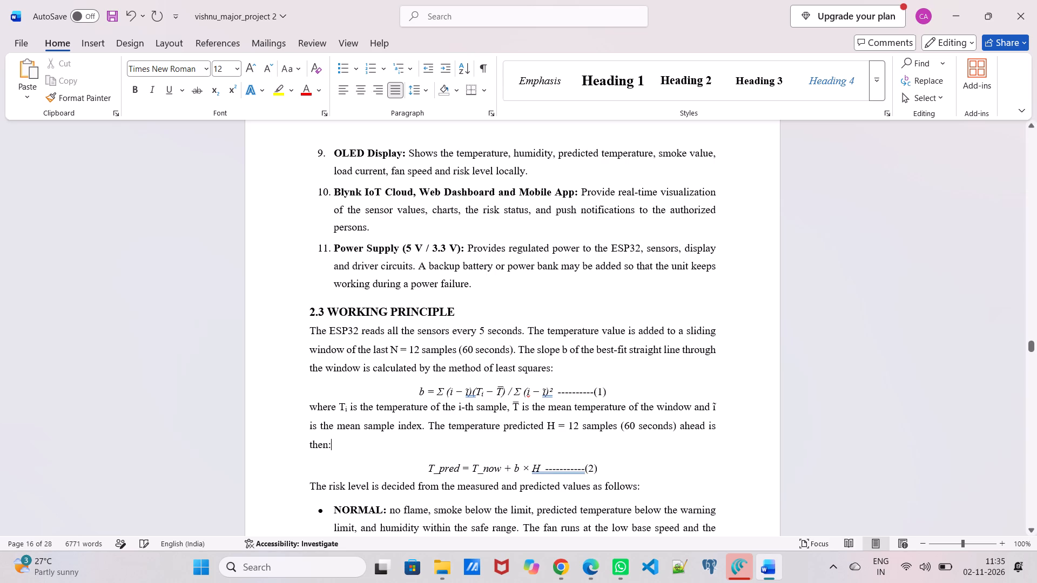
key(ctrl+s)
key(ctrl+s)
key(ctrl+s)
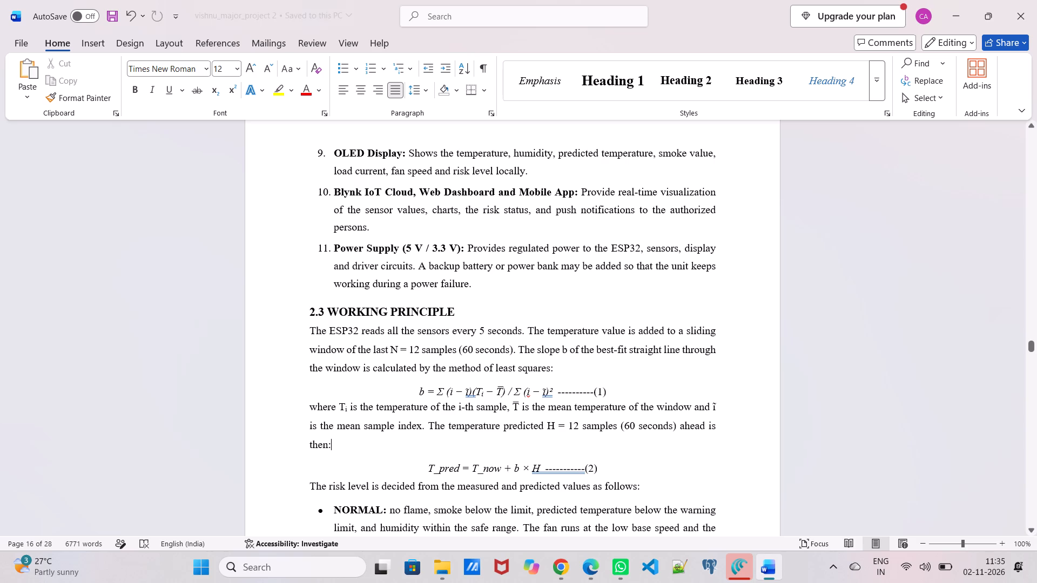
key(ctrl+s)
key(ctrl+s)
scroll(596, 419, down, 2)
click(596, 419)
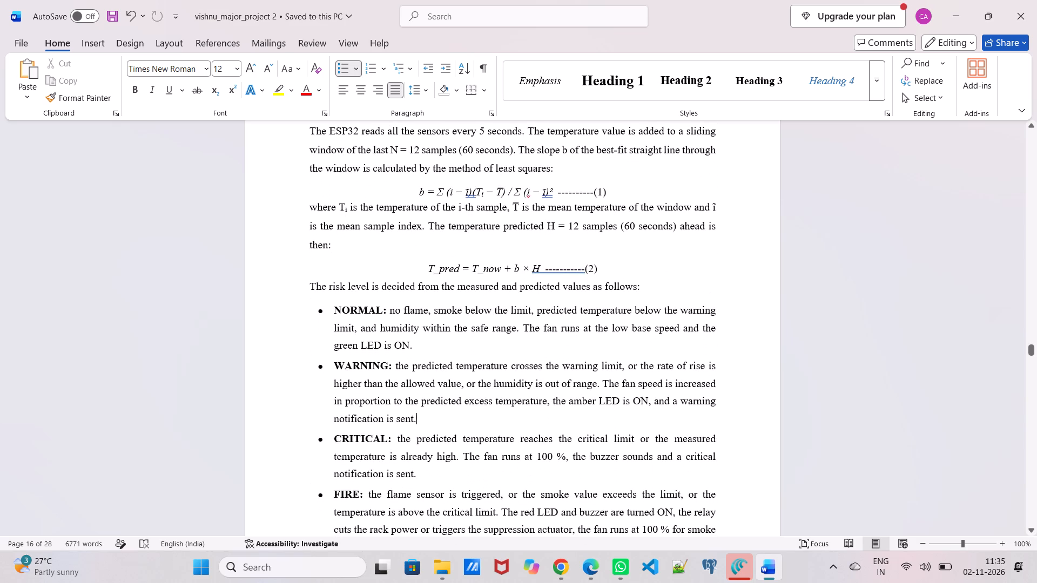
key(ctrl+s)
key(ctrl+s)
Review the report from the risk levels in section 2.3 through the Chapter 3 and 4 tables to the end of the references.
scroll(596, 419, down, 3)
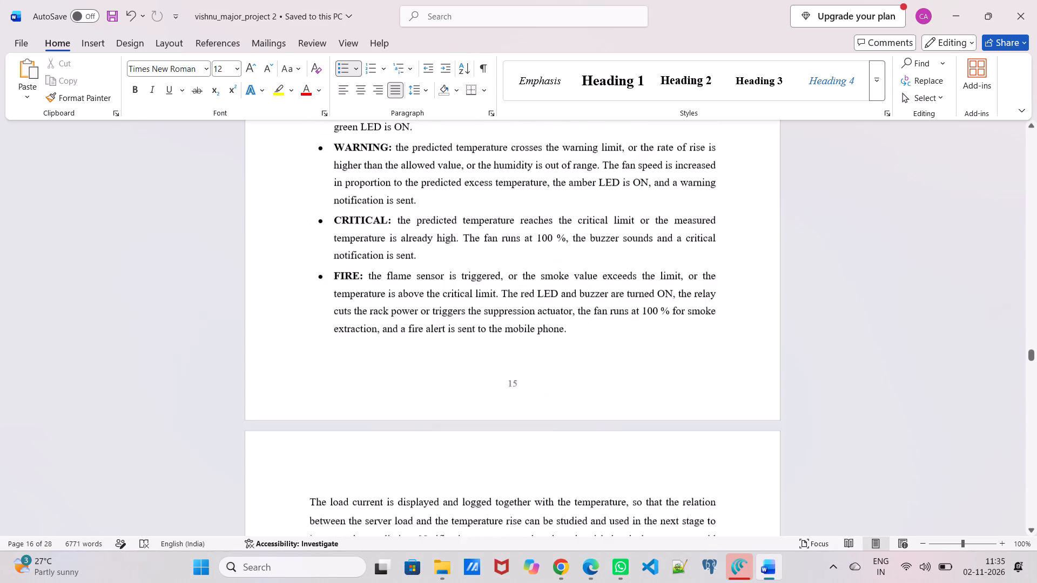
scroll(596, 419, down, 4)
scroll(596, 419, up, 3)
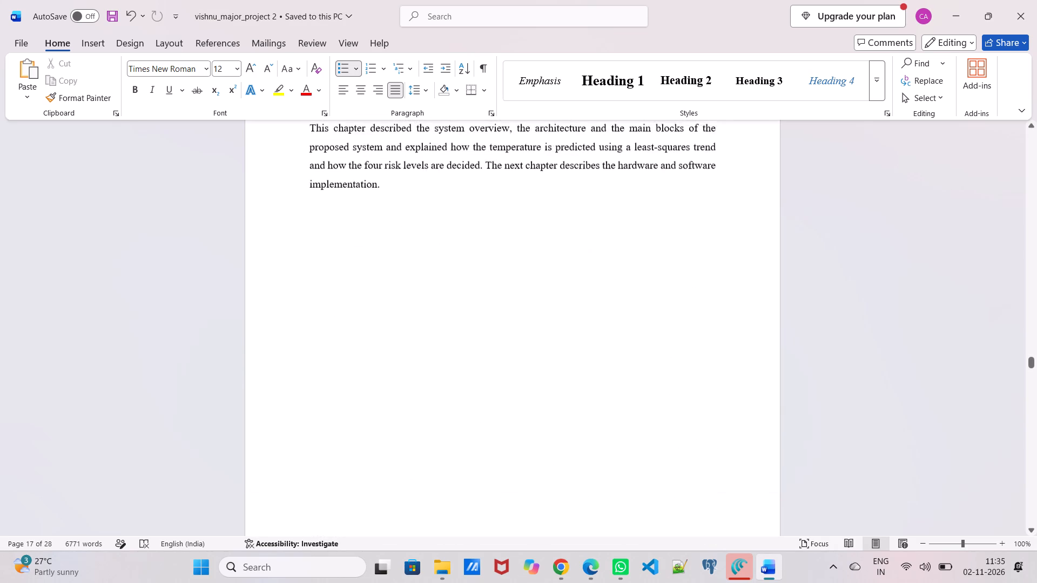
scroll(596, 419, up, 2)
scroll(596, 419, down, 6)
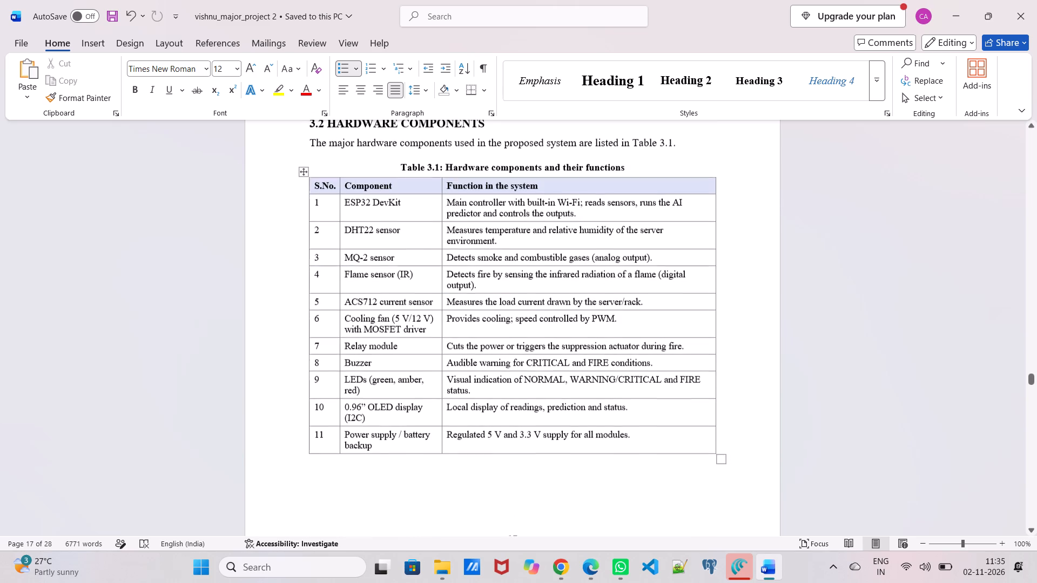
scroll(596, 419, down, 10)
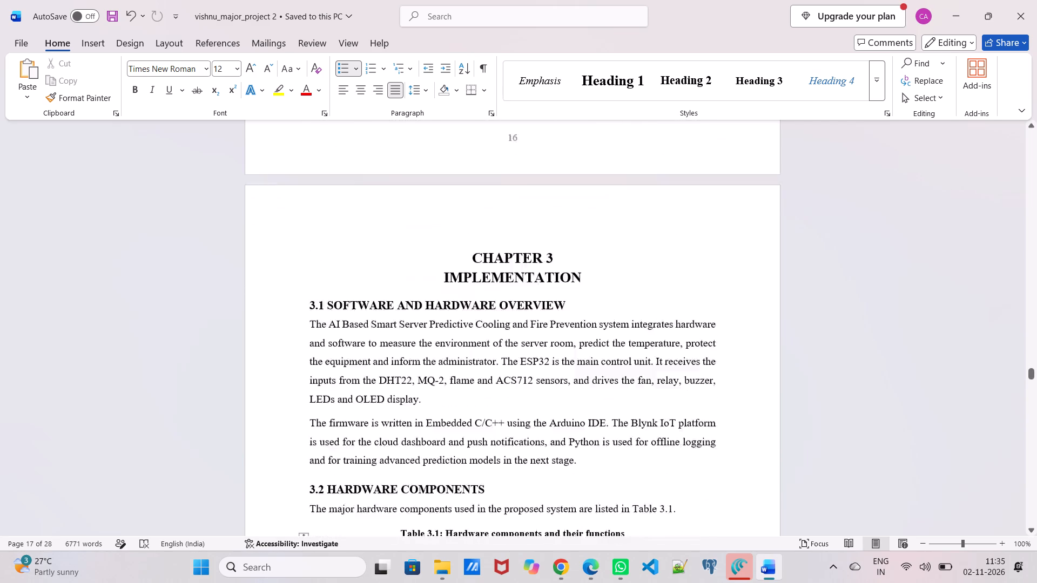
scroll(596, 419, down, 12)
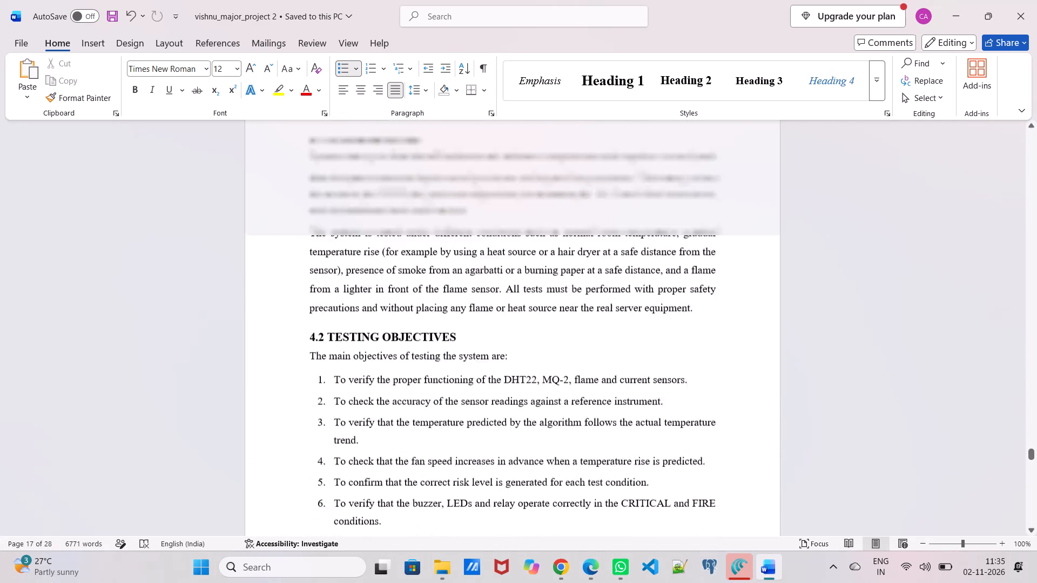
scroll(596, 419, down, 6)
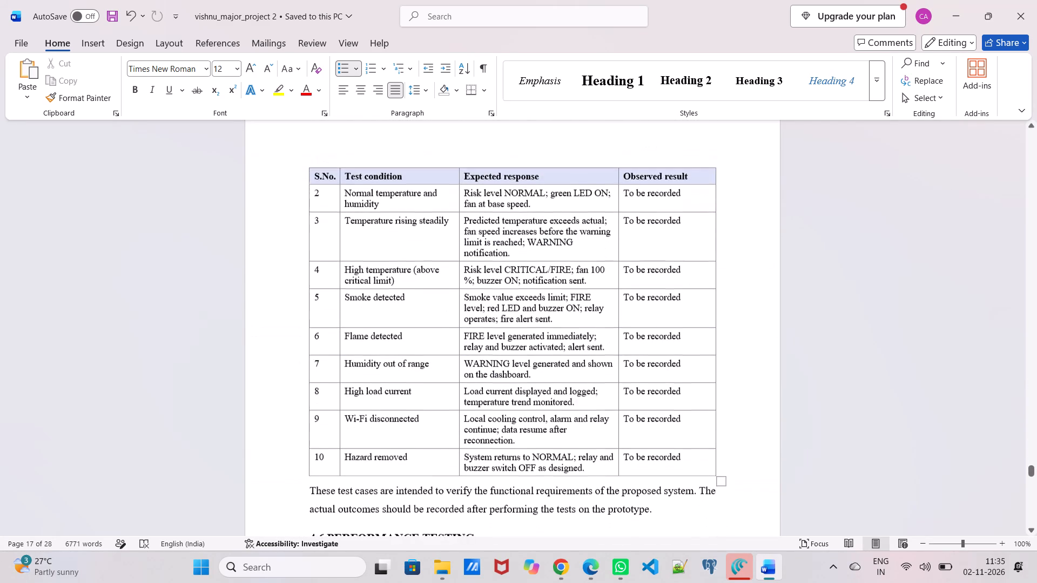
scroll(596, 419, up, 1)
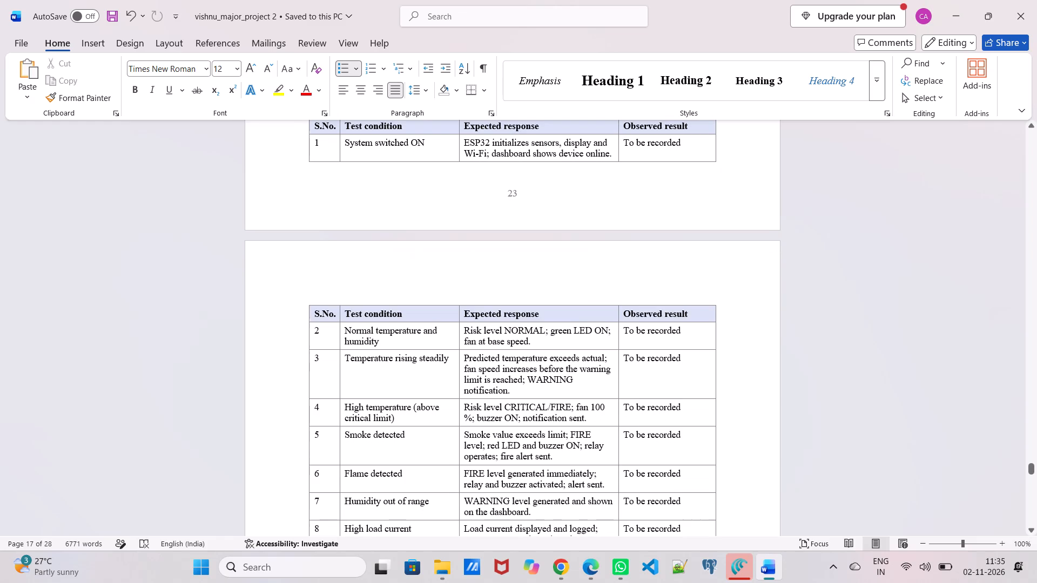
scroll(596, 419, up, 1)
scroll(596, 419, down, 1)
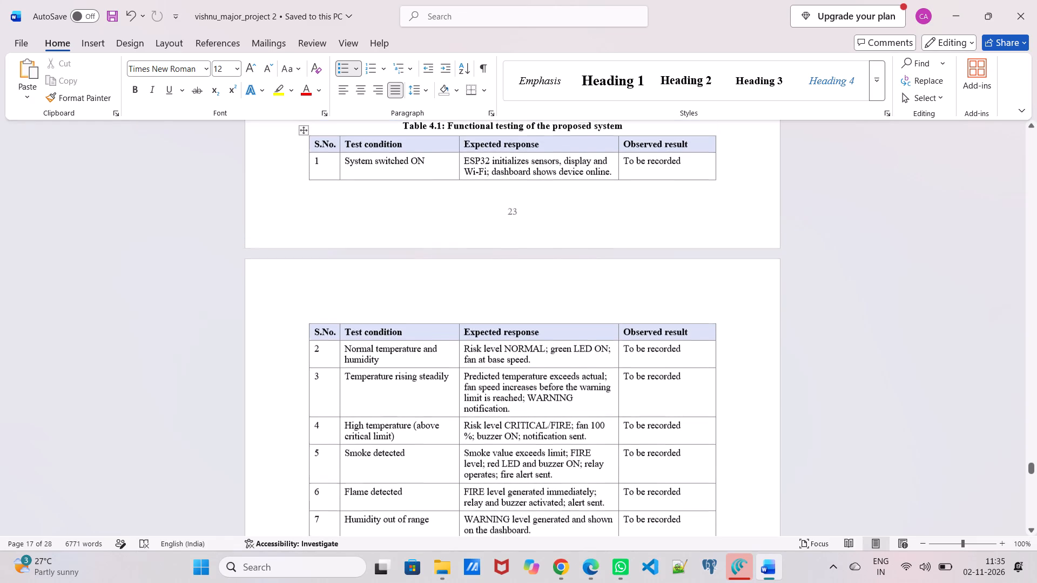
scroll(596, 419, down, 7)
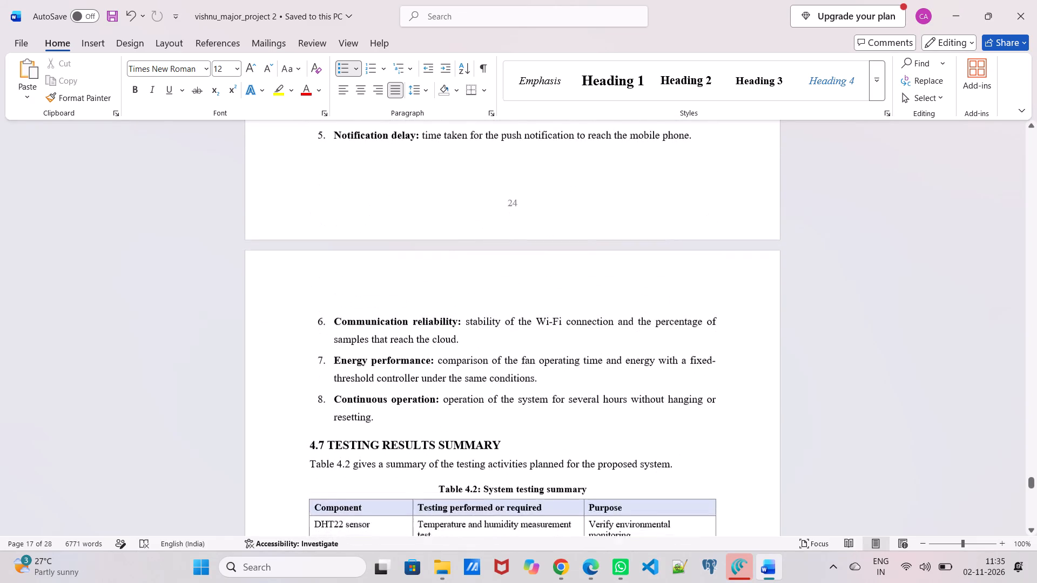
scroll(596, 419, down, 2)
scroll(596, 419, up, 2)
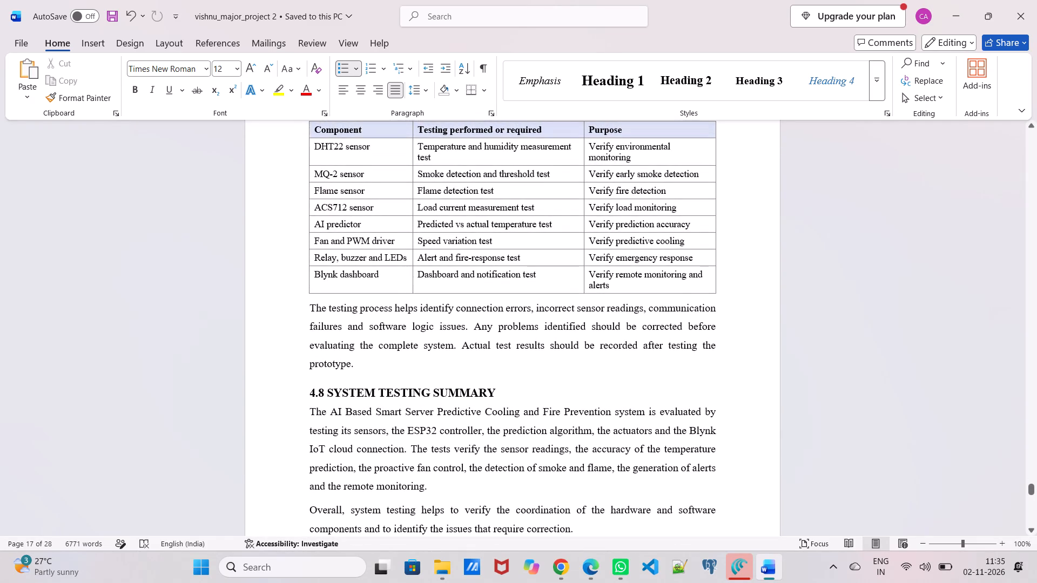
scroll(596, 419, down, 6)
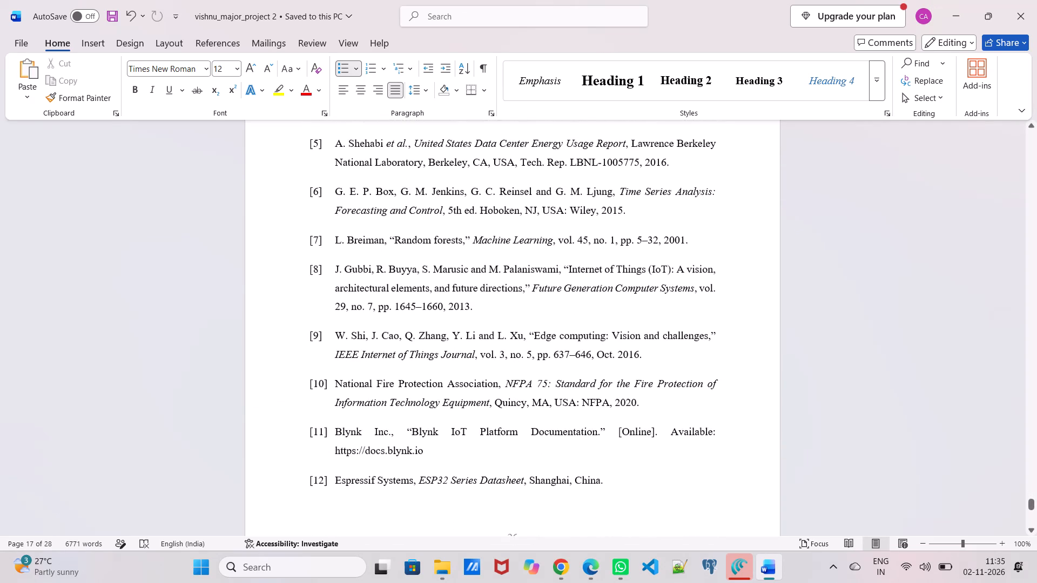
scroll(596, 419, down, 5)
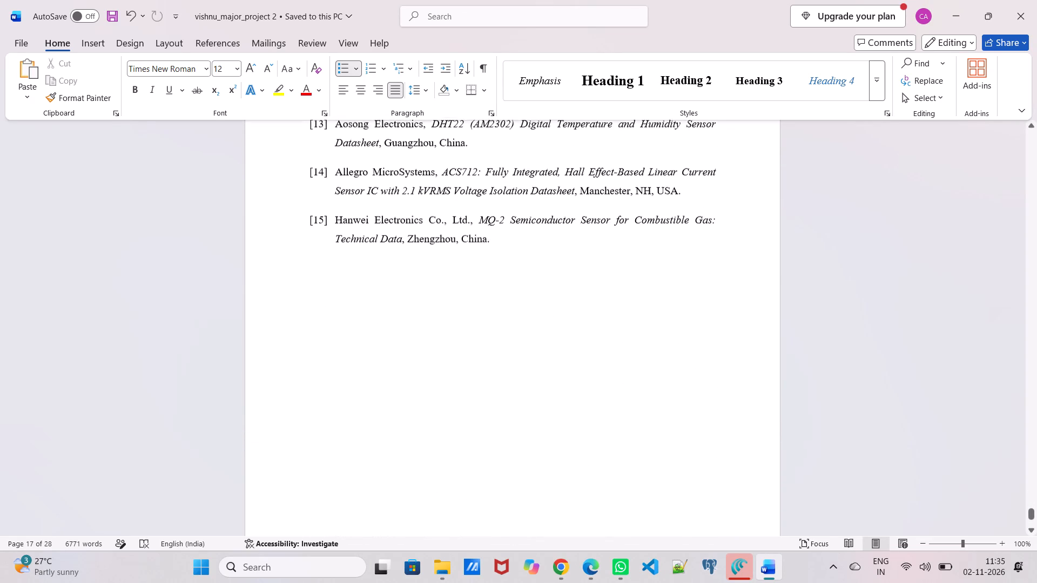
scroll(596, 419, down, 4)
Recheck section 4.6 Performance Testing, section 3.3.2 Flow of operation and the flow chart in Figure 3.1.
scroll(596, 419, up, 16)
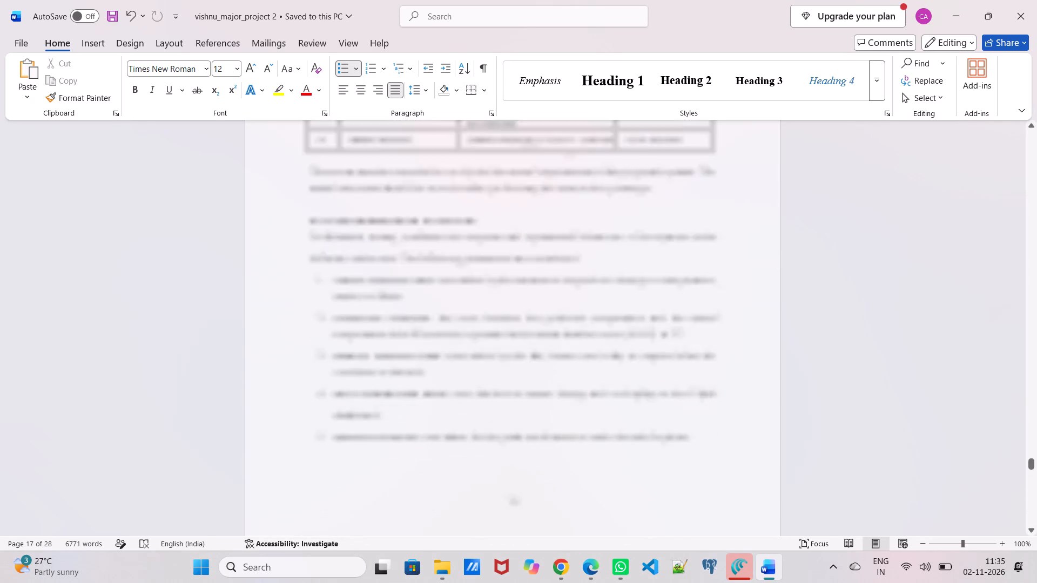
scroll(596, 419, down, 12)
scroll(596, 419, up, 1)
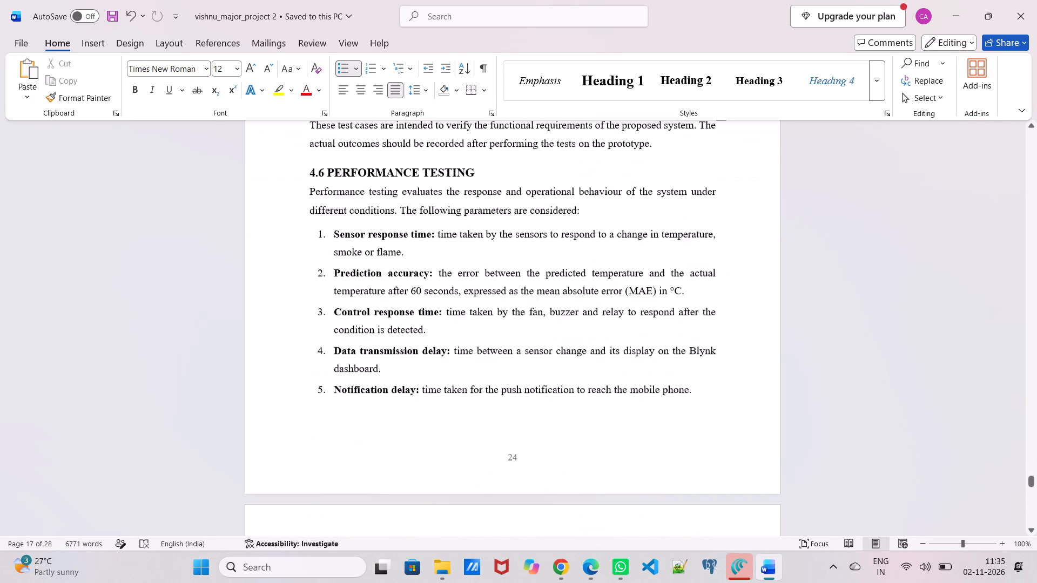
scroll(596, 419, up, 11)
scroll(596, 419, down, 1)
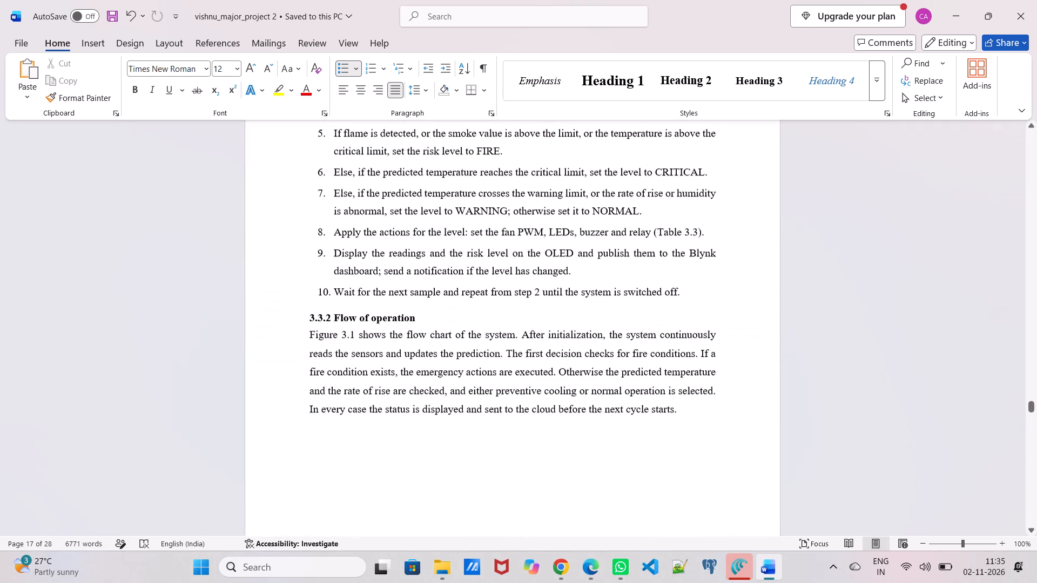
scroll(596, 419, down, 4)
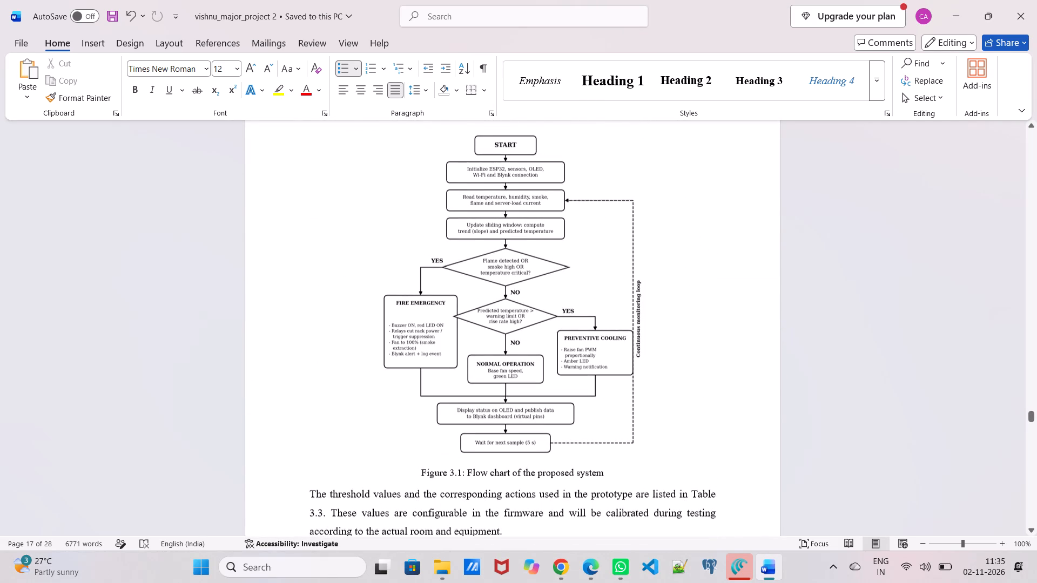
Review the front matter from the title page through the certificate, declaration, acknowledgement and abstract to the table of contents.
scroll(596, 419, up, 6)
scroll(596, 419, up, 20)
scroll(596, 419, up, 16)
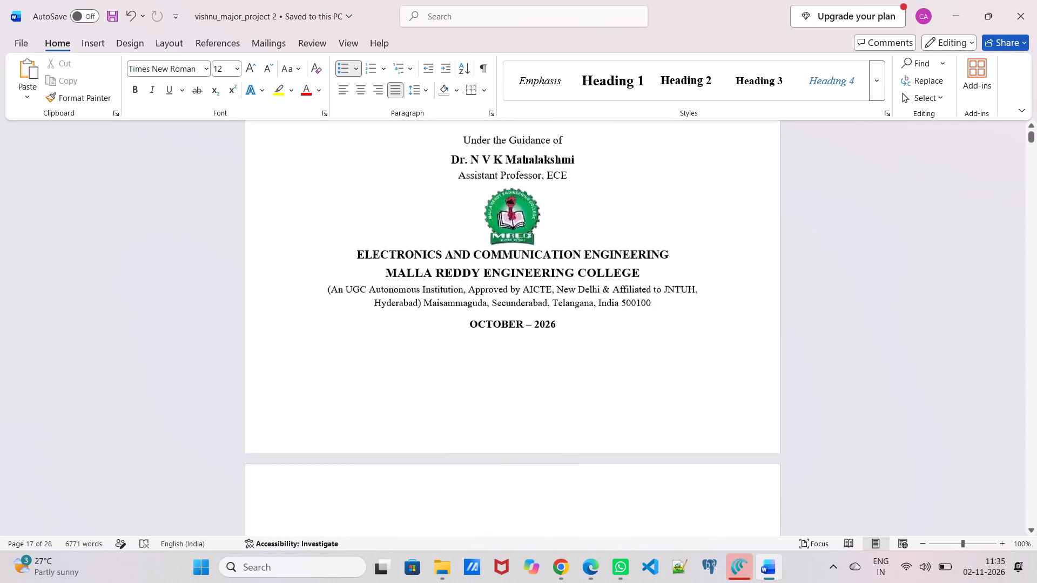
scroll(596, 419, up, 12)
scroll(596, 419, down, 1)
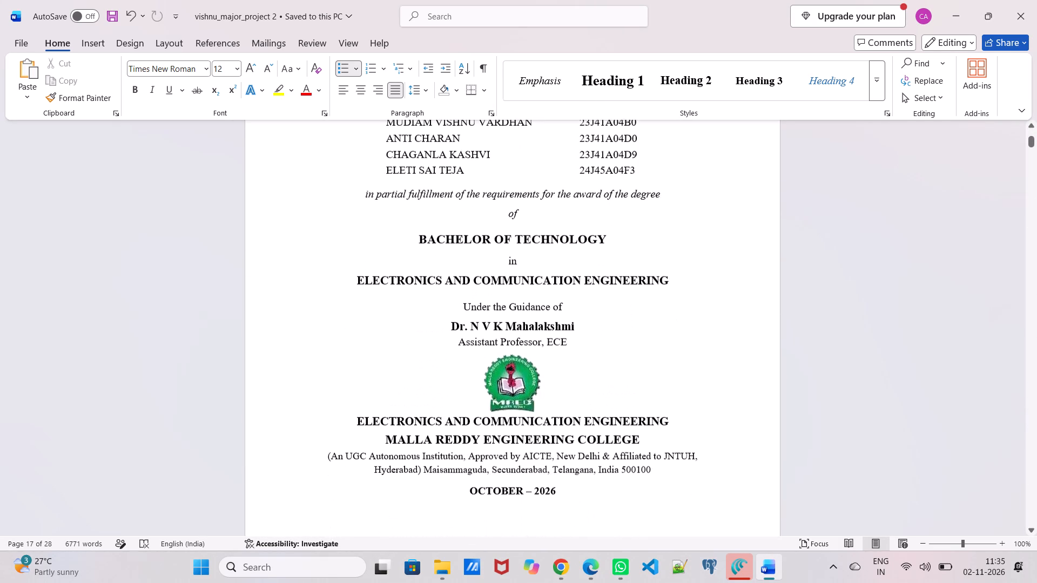
scroll(596, 419, down, 2)
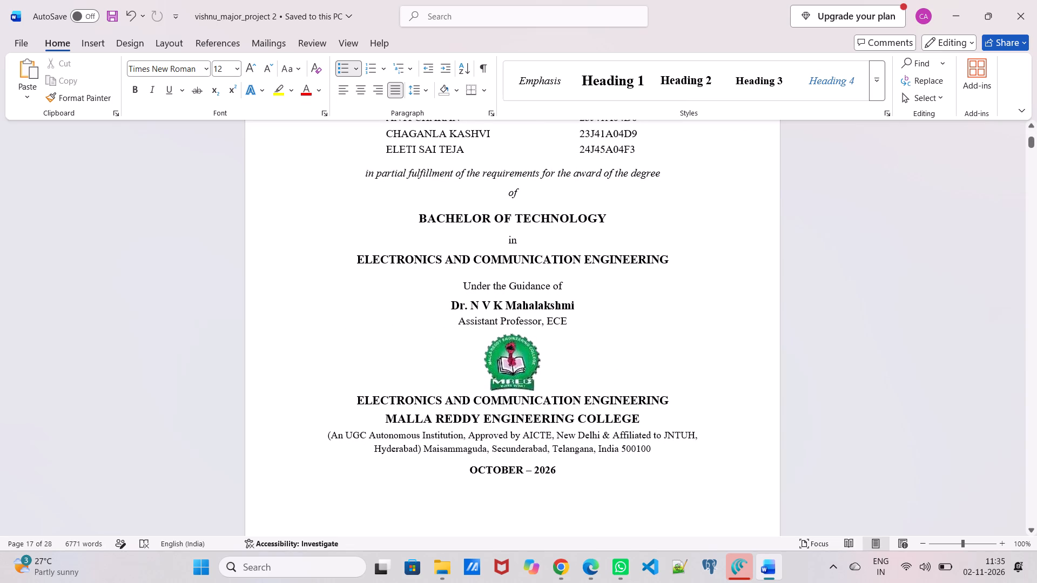
scroll(596, 419, down, 3)
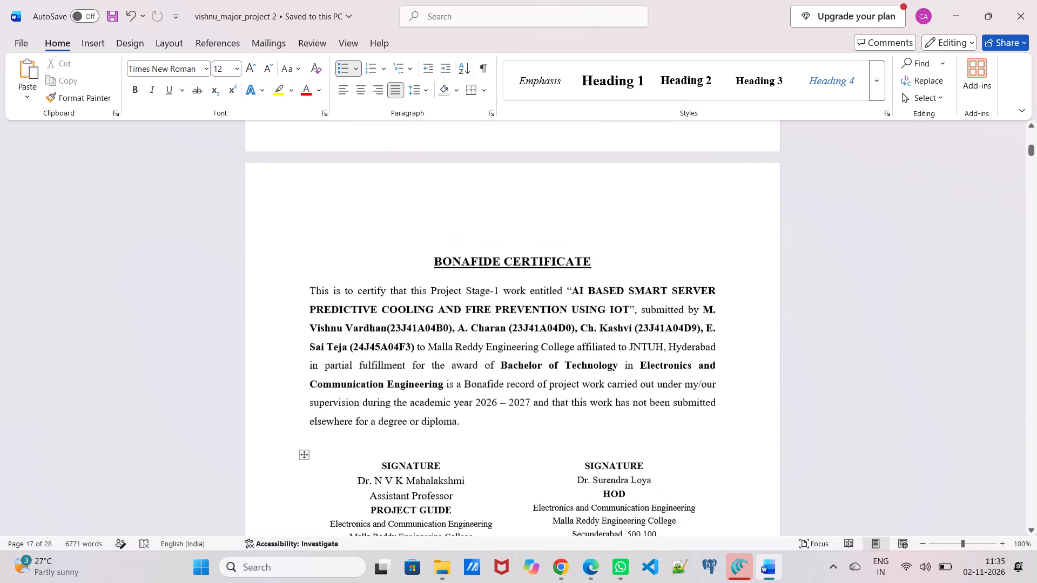
scroll(596, 419, down, 3)
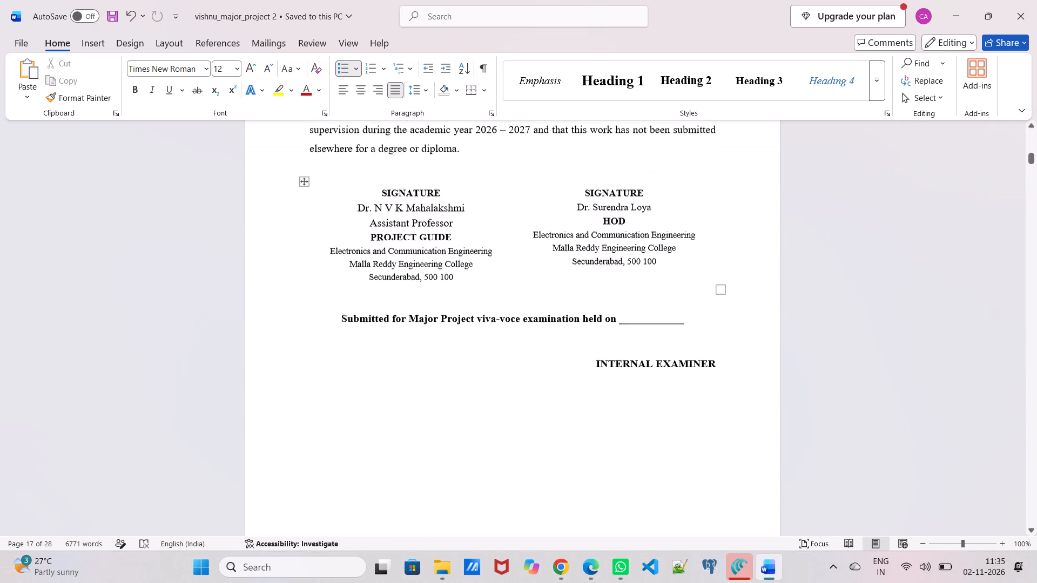
scroll(596, 419, down, 4)
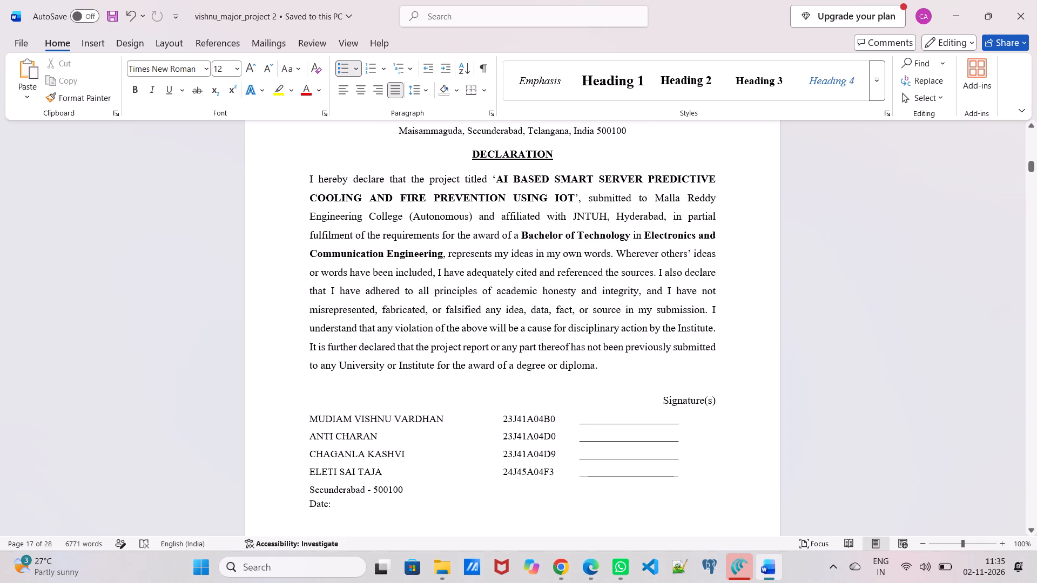
scroll(596, 419, down, 4)
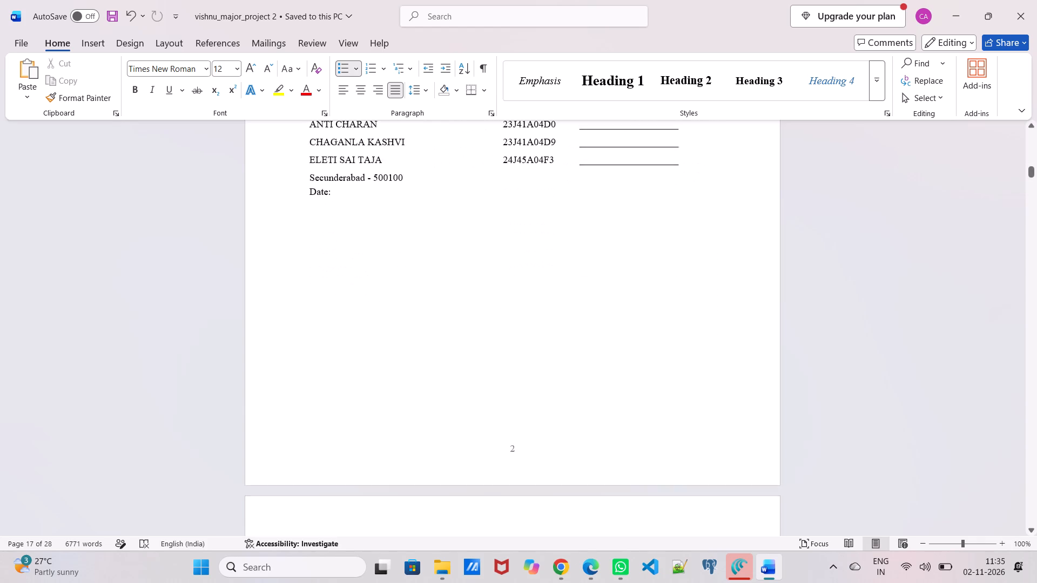
scroll(596, 419, down, 5)
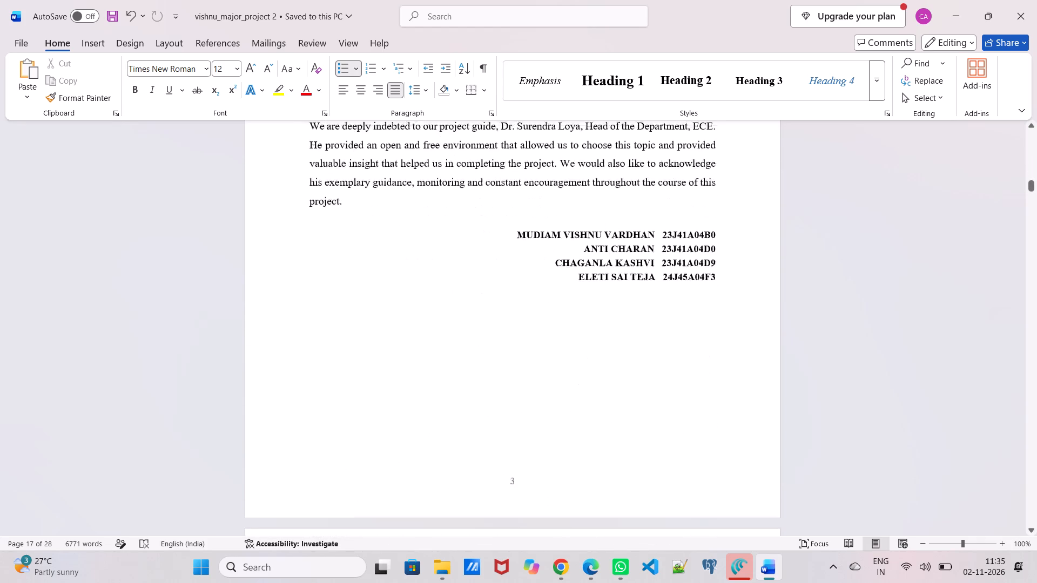
scroll(596, 419, down, 5)
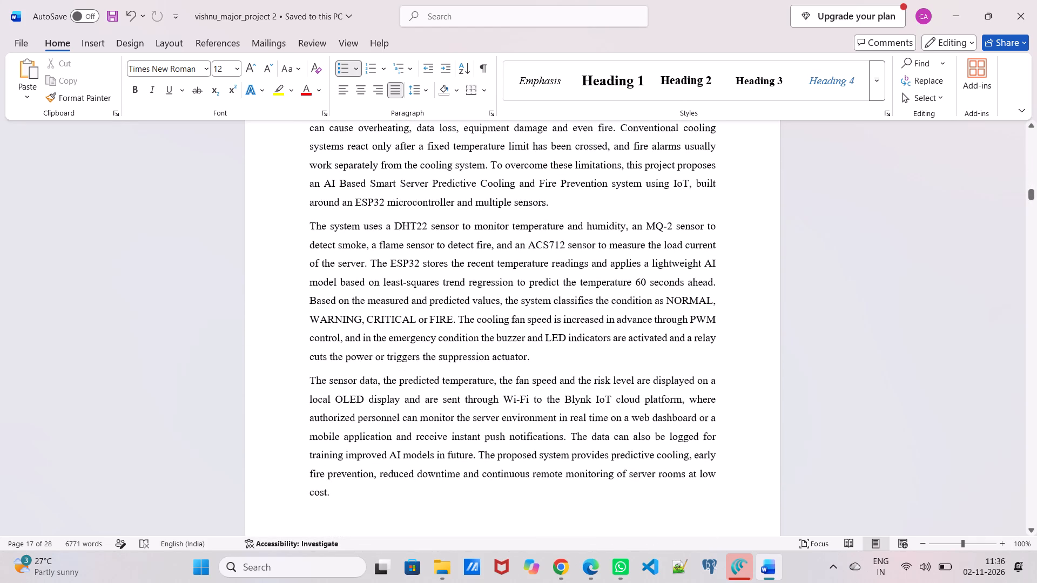
scroll(596, 419, down, 4)
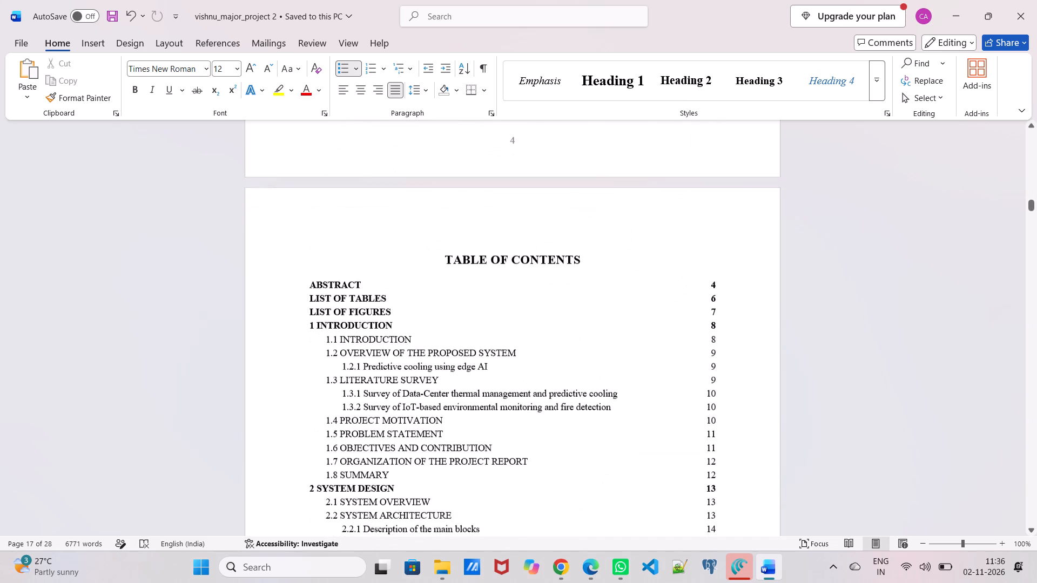
scroll(596, 419, down, 14)
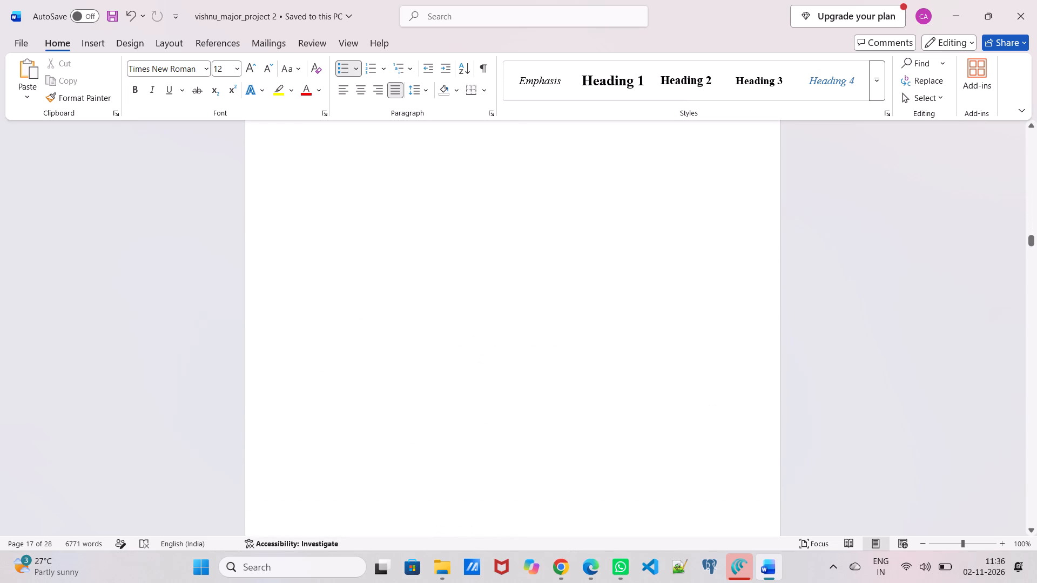
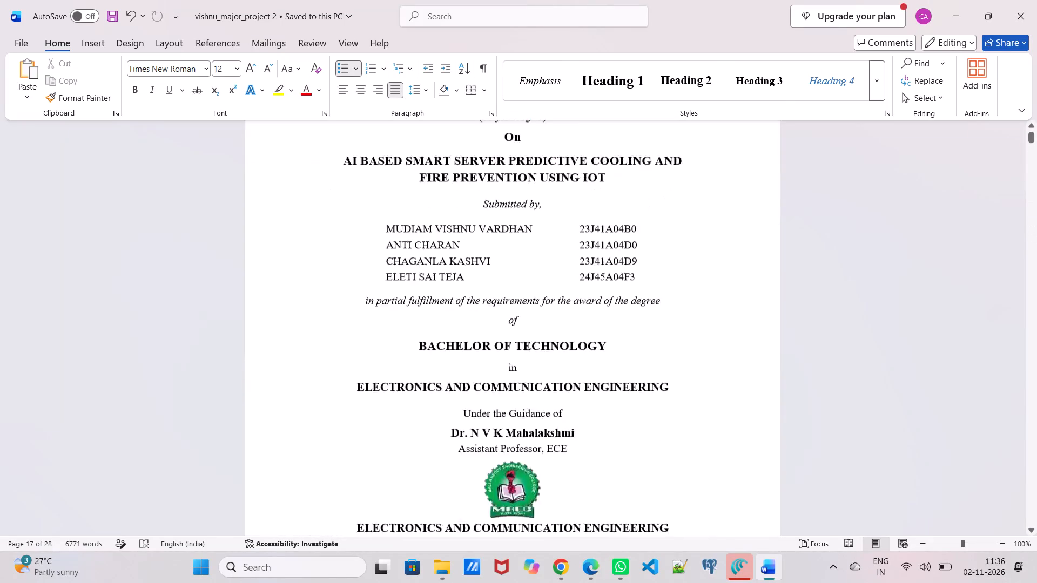
Split the project guide's name on the title page into two words after "Maha", capitalising the L of the second word.
scroll(551, 198, down, 1)
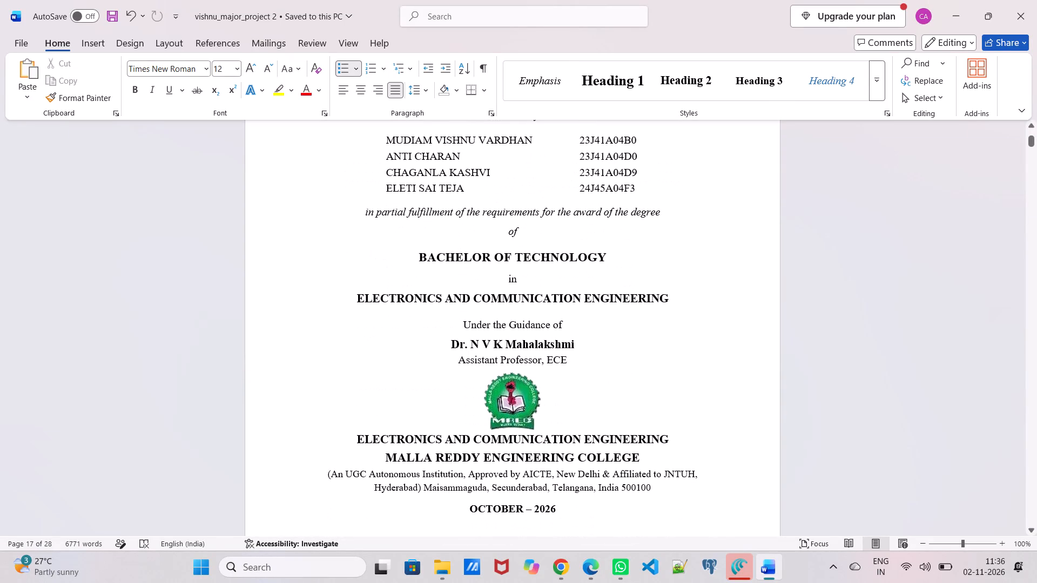
key(Down)
key(Down)
key(Up)
key(Up)
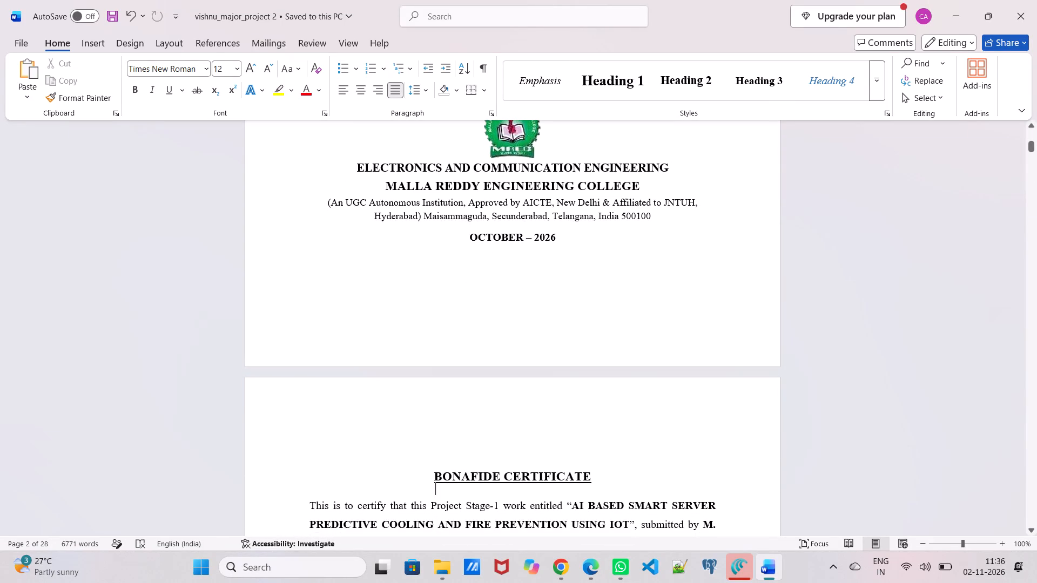
key(Up)
key(Up)
key(Up)
key(Up)
key(Up)
key(Up)
key(Up)
key(Up)
key(Up)
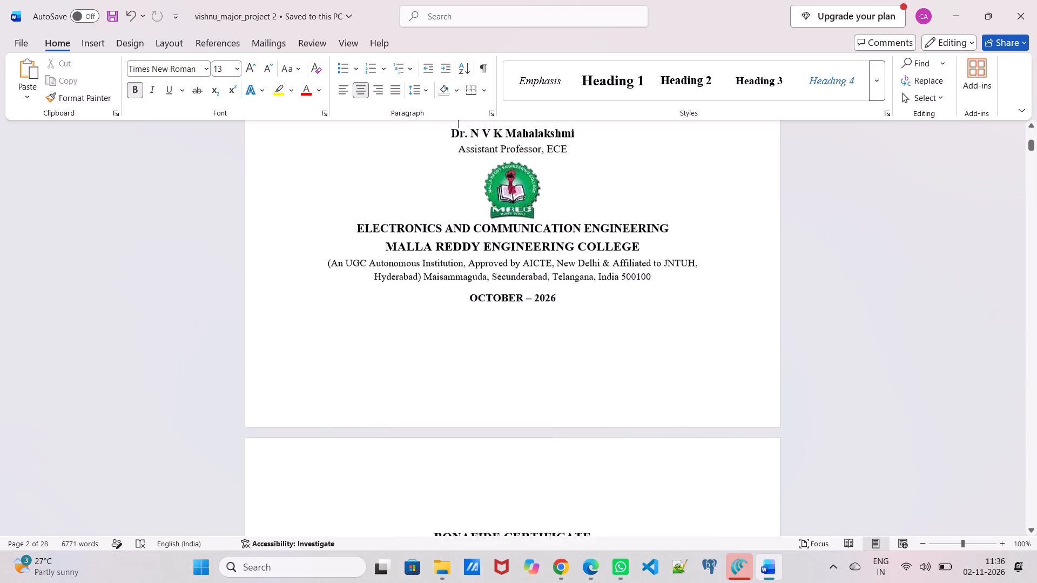
key(Up)
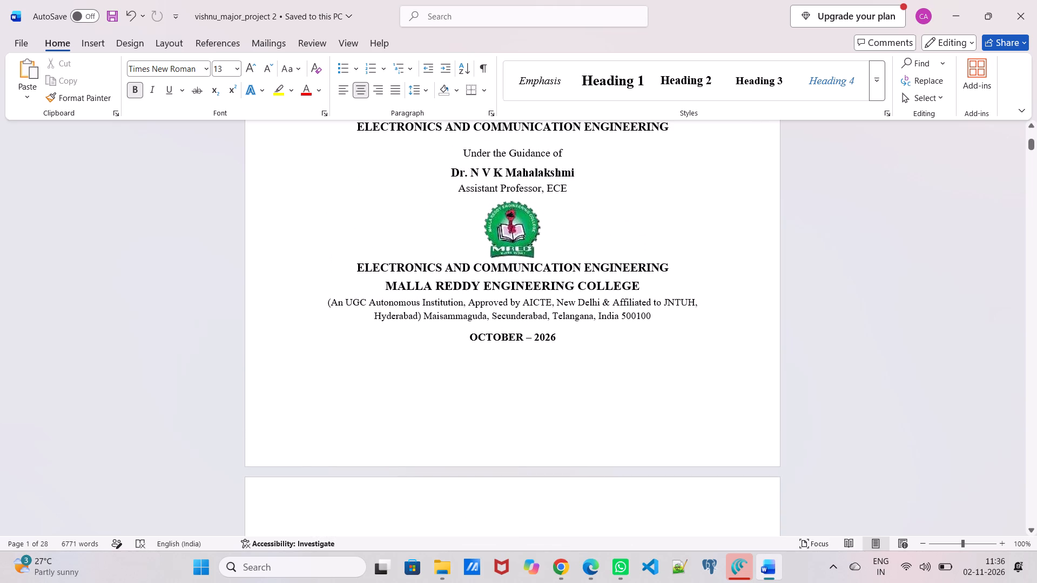
click(535, 170)
key(space)
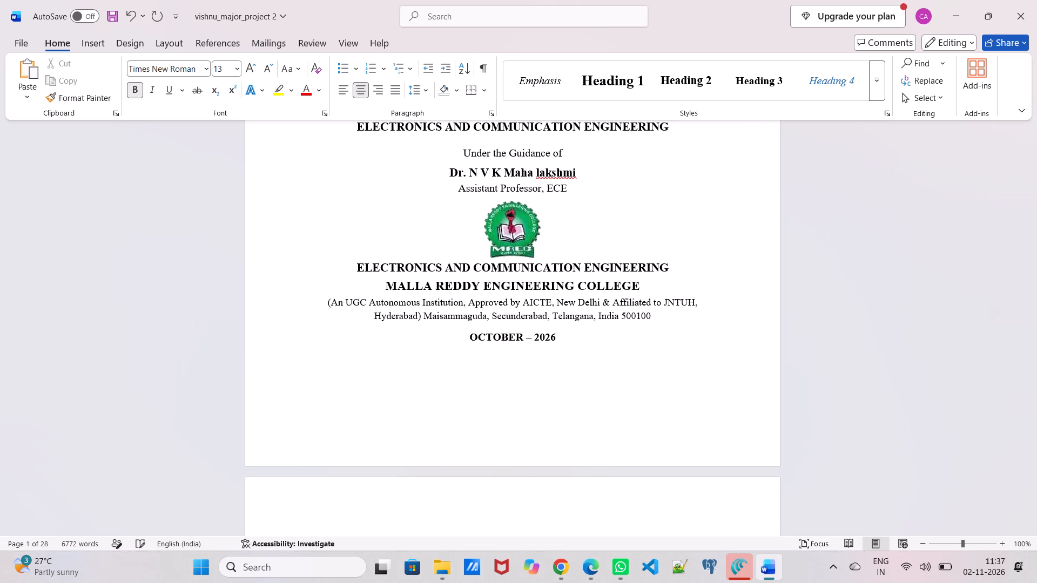
key(Delete)
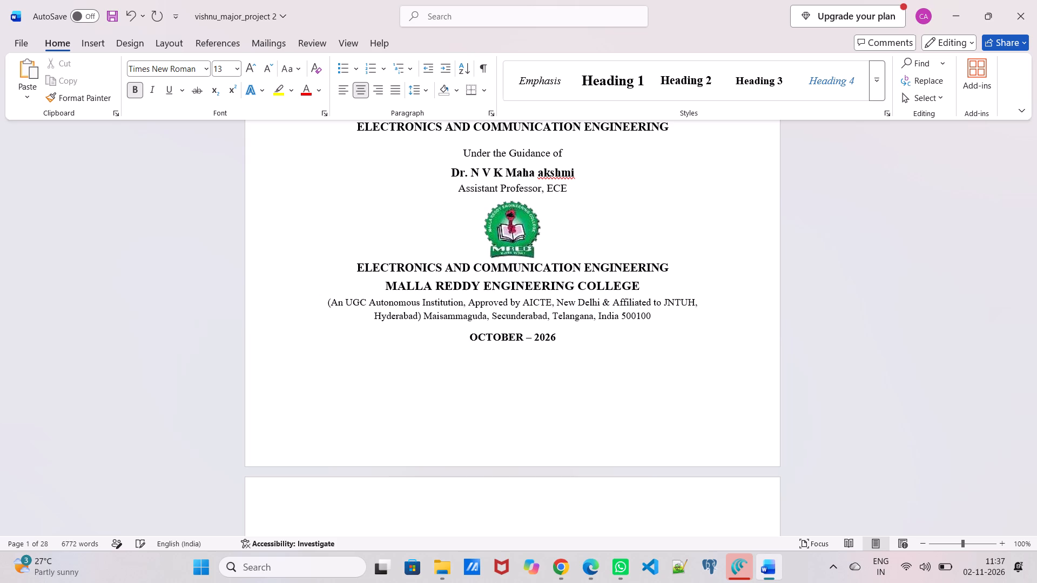
key(l)
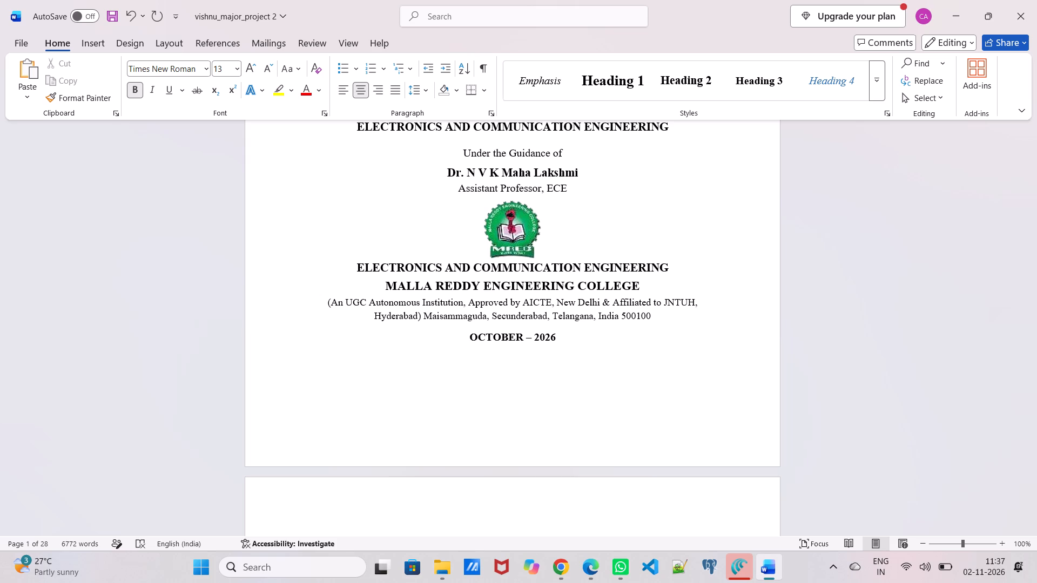
Look over the bonafide certificate, declaration and acknowledgement pages, including the guide's name and the student signature list.
click(503, 381)
key(Down)
key(Down)
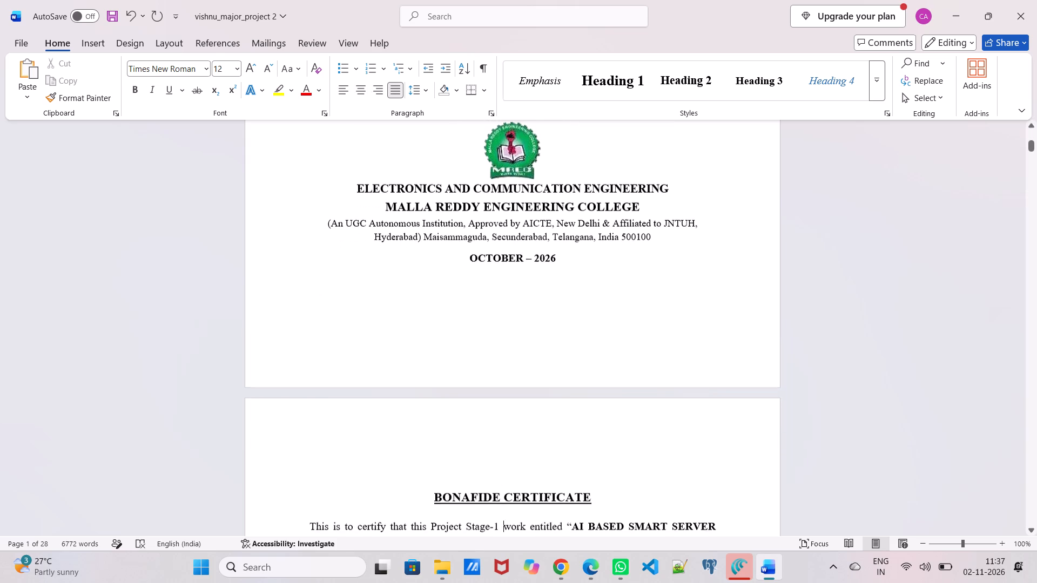
key(Down)
key(Down)
key(Down)
key(Down)
key(Down)
key(Down)
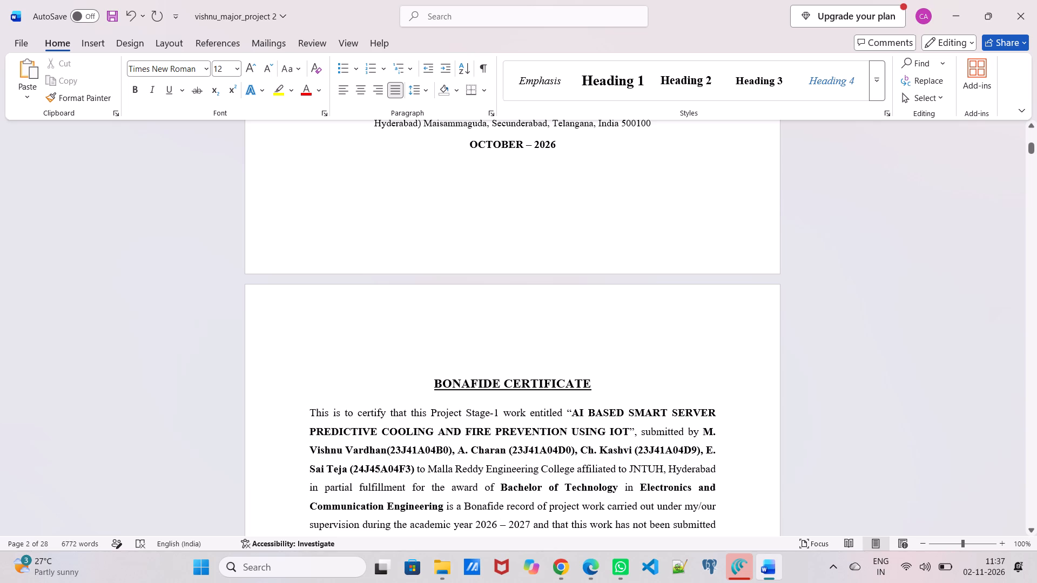
key(Down)
key(Down)
key(Down)
key(Down)
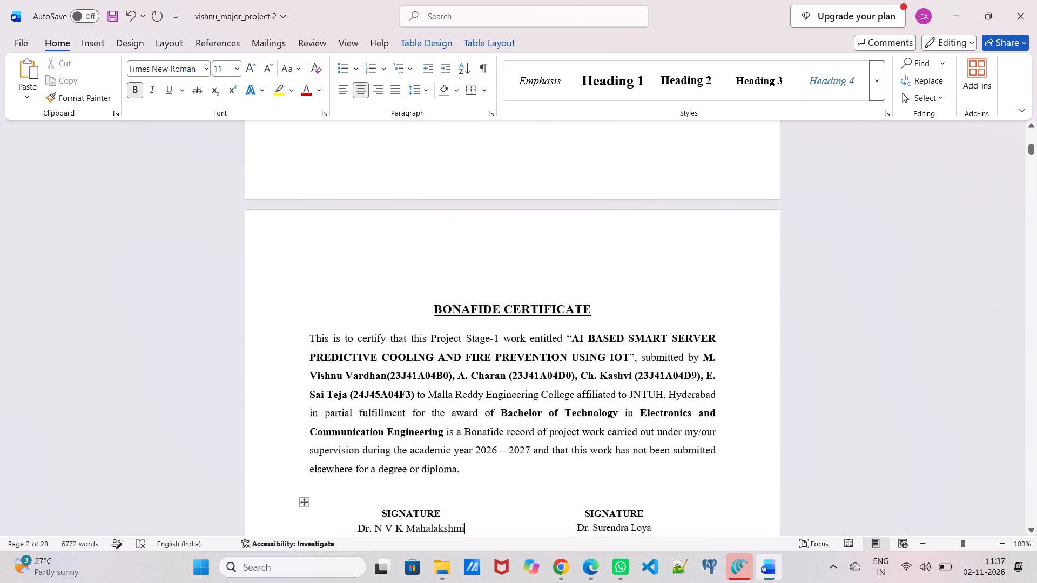
key(Down)
key(Down)
key(Down)
key(Down)
key(Down)
key(Down)
key(Down)
key(Down)
key(Down)
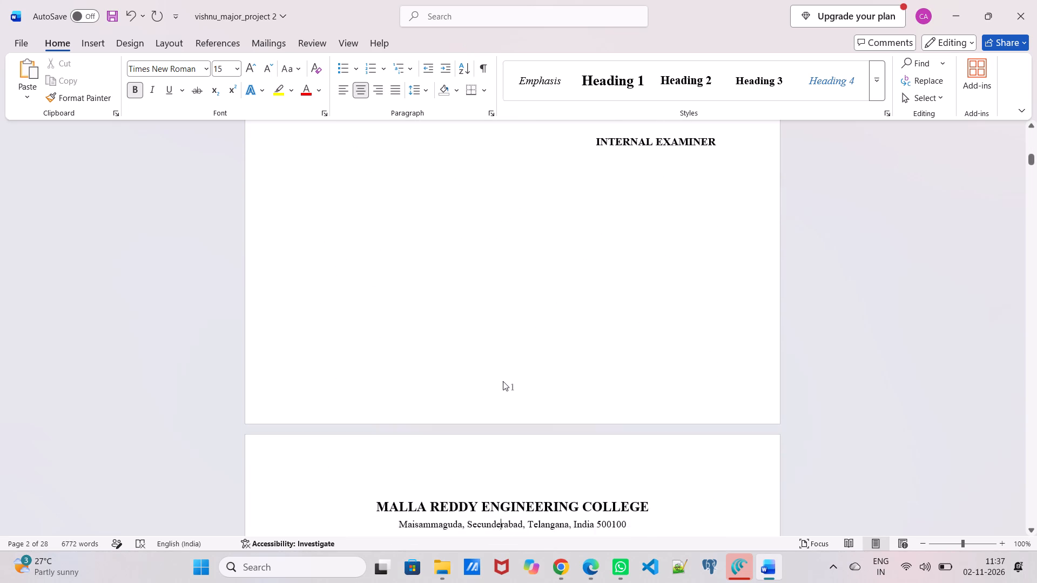
key(Down)
key(Down)
key(Down)
key(Down)
key(Down)
key(Down)
key(Down)
key(Down)
key(Down)
key(Down)
key(Down)
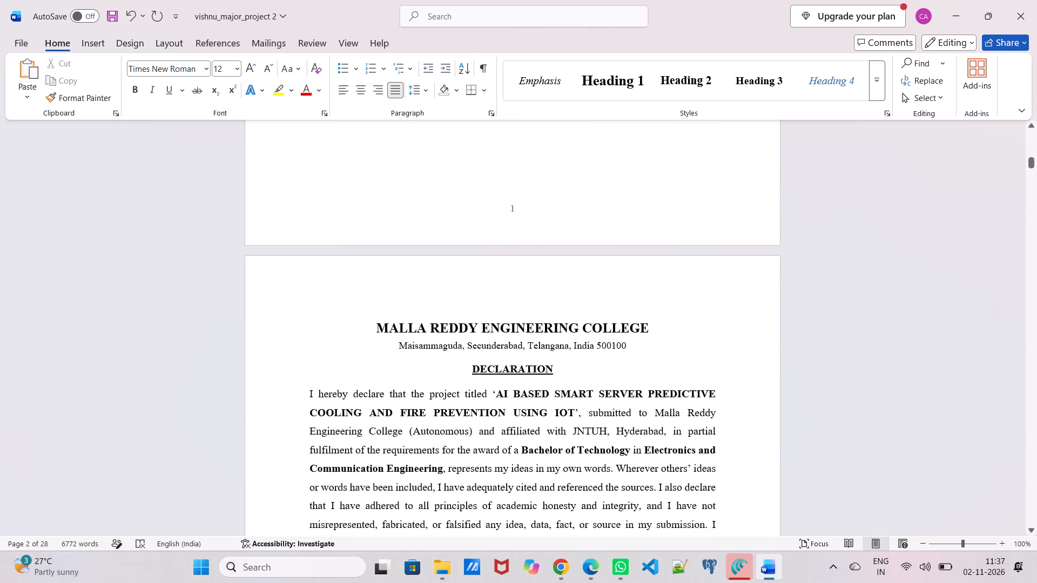
key(Down)
key(Down)
key(Down)
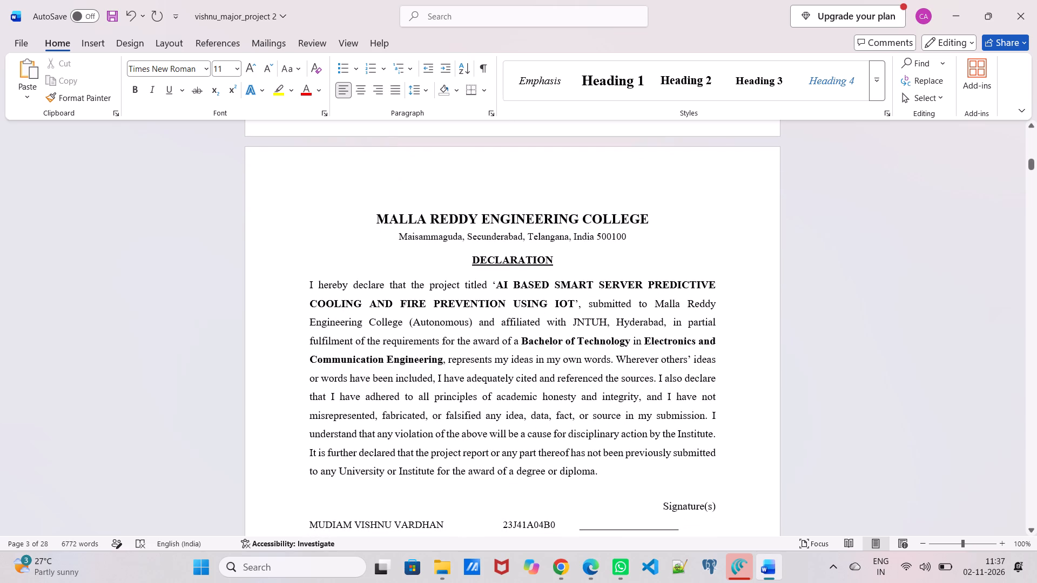
key(Down)
key(Down)
key(Down)
key(Down)
key(Down)
key(Down)
key(Down)
key(Down)
key(Down)
key(Down)
key(Down)
key(Down)
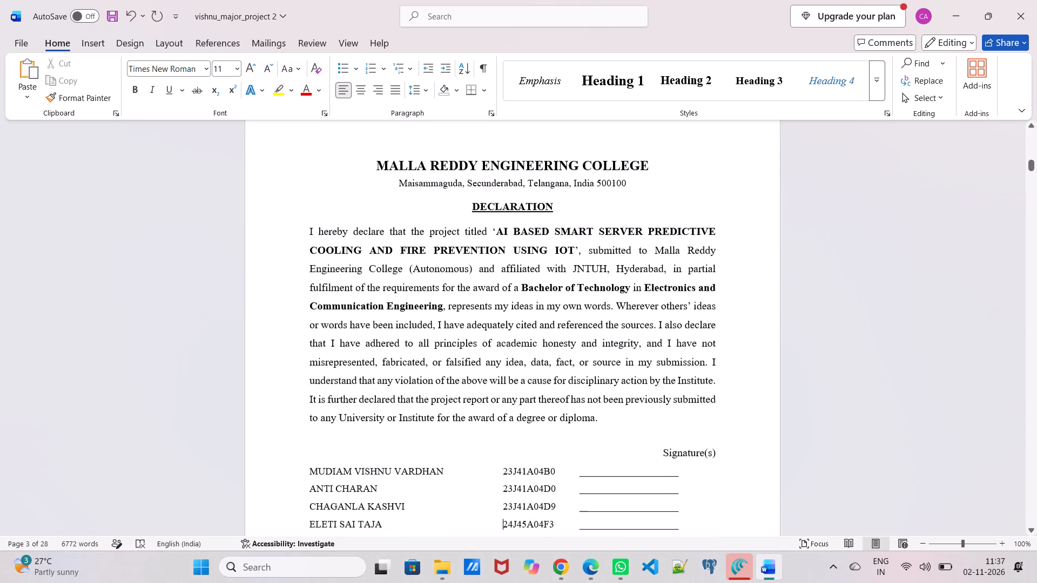
key(Up)
key(Up)
key(Up)
key(Up)
key(Up)
key(Up)
key(Up)
key(Up)
key(Up)
key(Up)
key(Up)
key(Up)
key(Up)
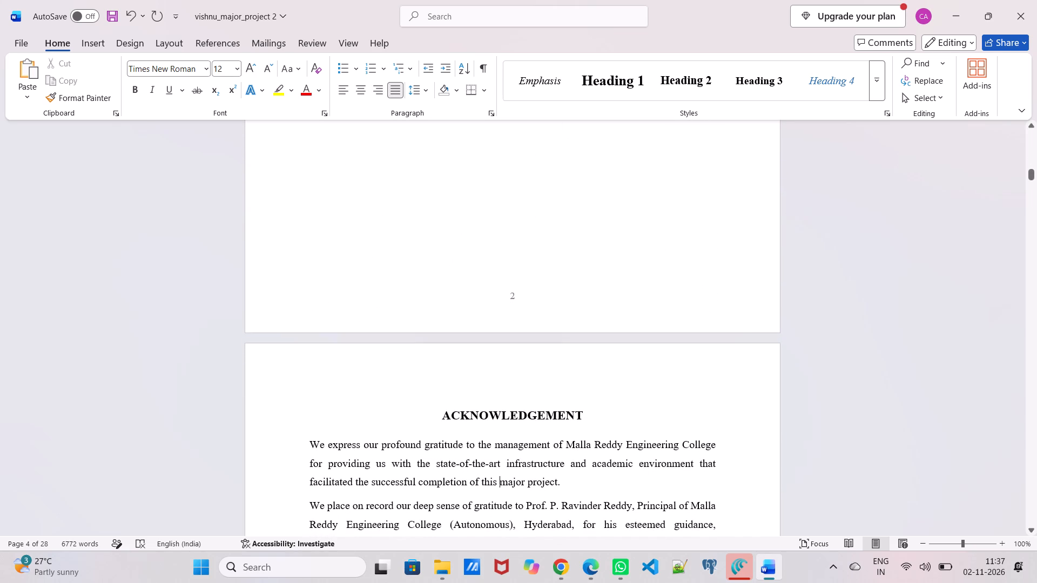
key(Up)
key(Up)
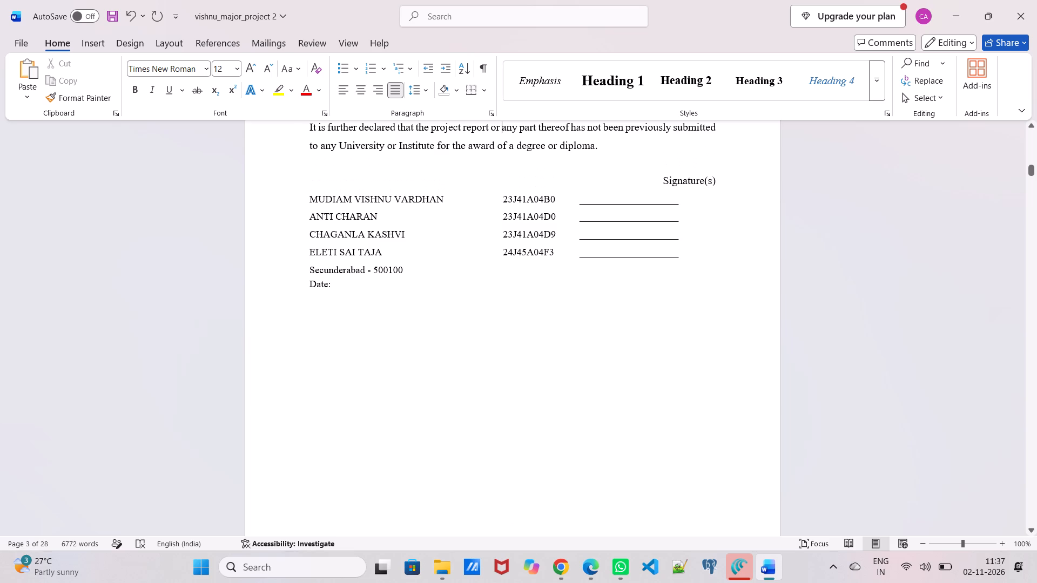
key(Down)
key(Down)
key(Down)
key(Down)
key(Down)
key(Down)
key(Down)
key(Down)
key(Down)
key(Down)
key(Down)
key(Down)
key(Down)
key(Down)
key(Down)
key(Down)
key(Down)
key(Down)
key(Down)
key(Down)
key(Down)
key(Down)
key(Down)
key(Down)
key(Down)
key(Down)
key(Down)
key(Down)
key(Down)
key(Down)
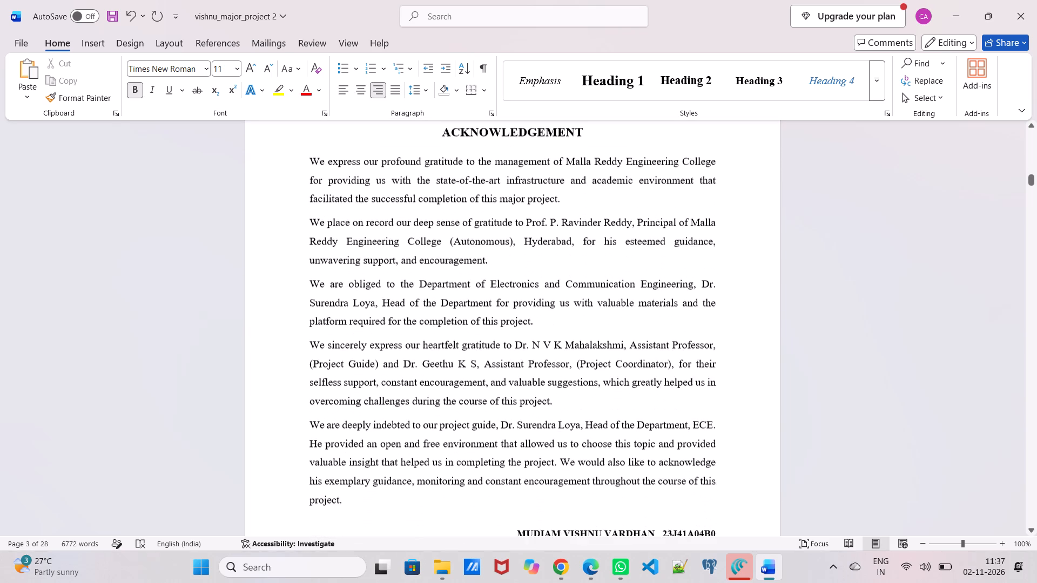
key(Down)
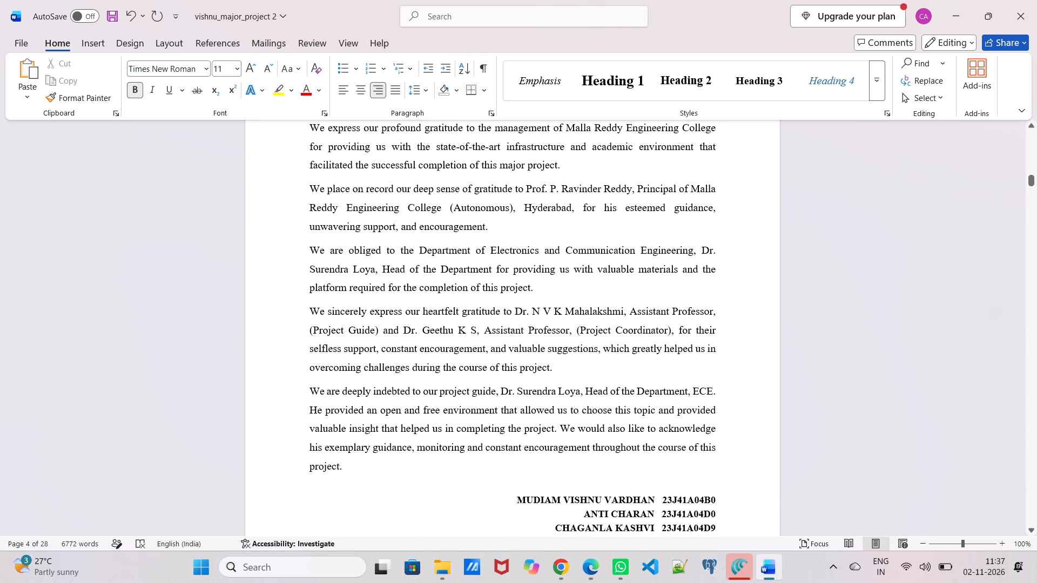
Split the project guide's name in the acknowledgement's fourth paragraph after "Maha" and capitalise the L of the second word.
click(590, 310)
key(space)
key(Right)
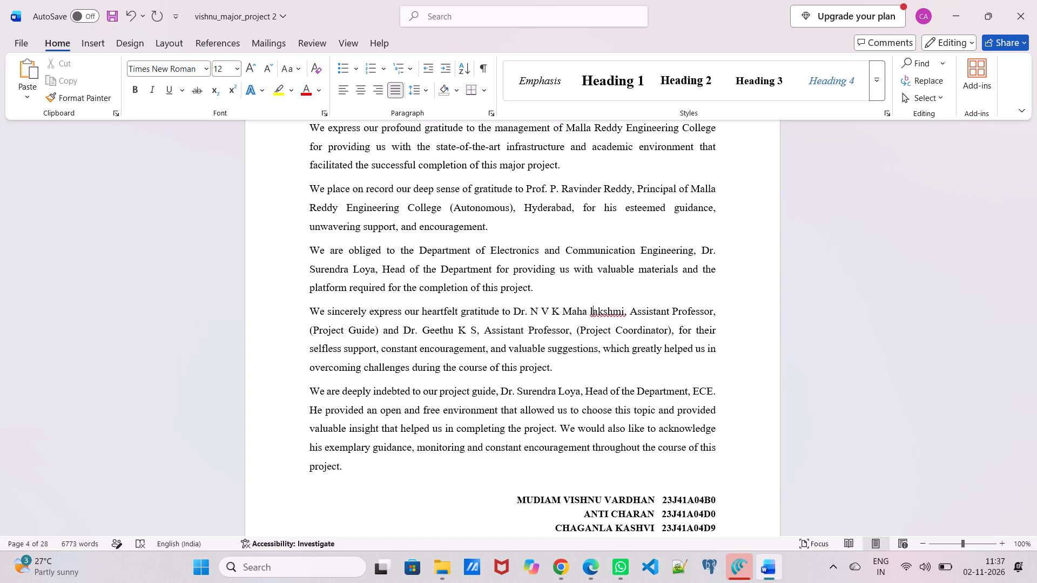
key(BackSpace)
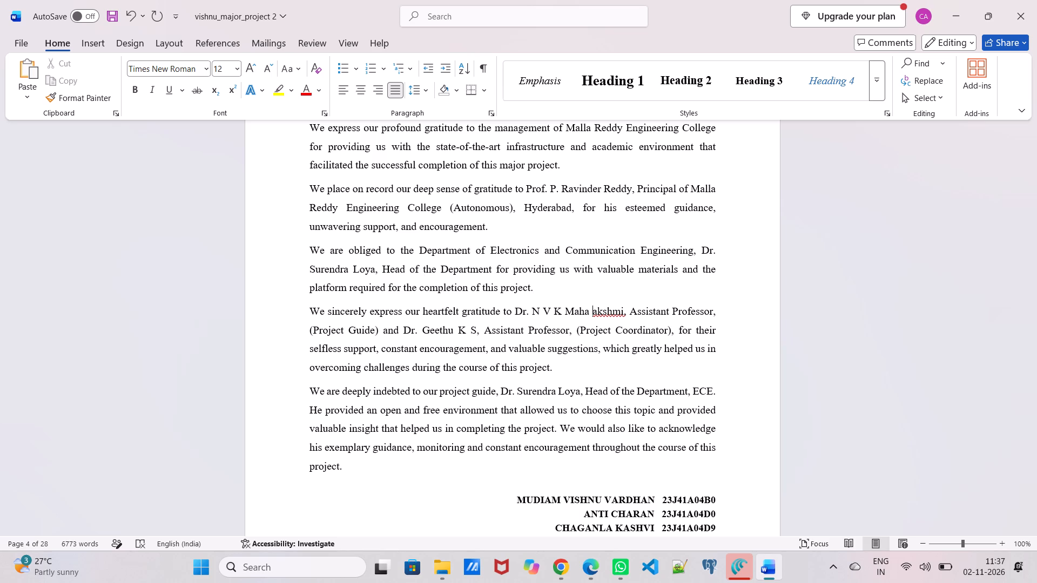
key(ctrl+l)
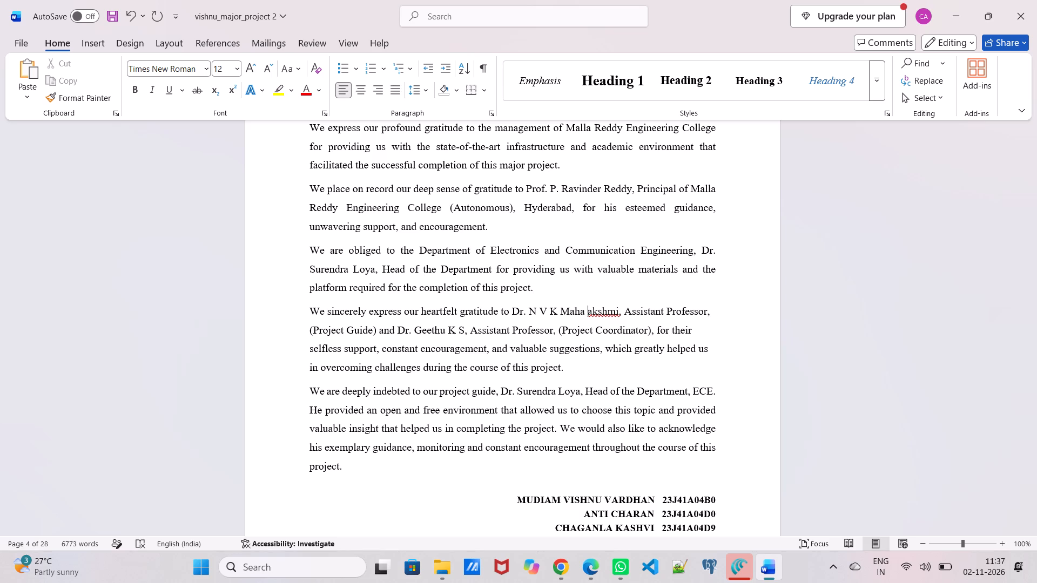
key(l)
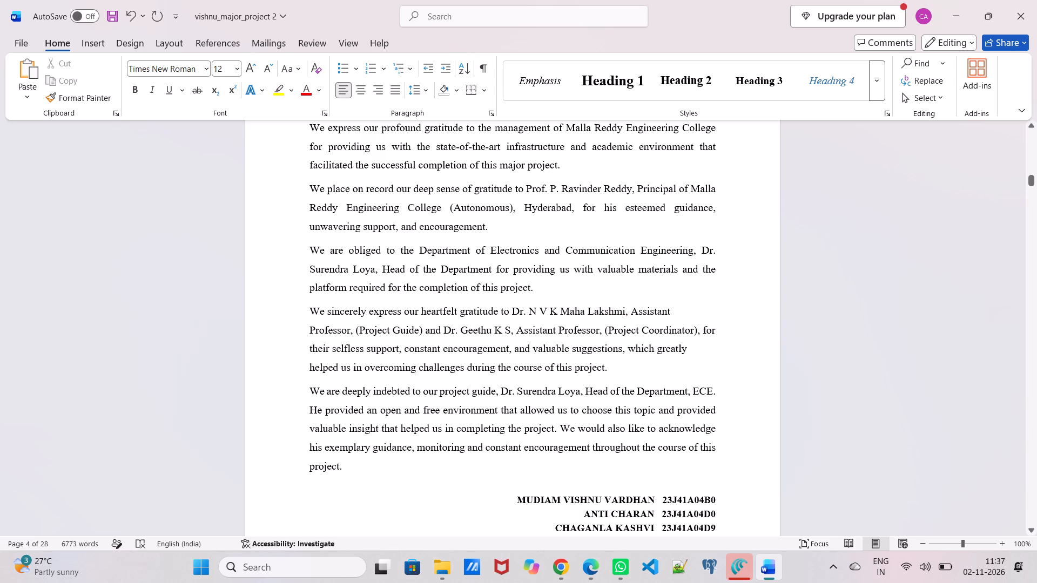
Justify the acknowledgement paragraph that begins "We sincerely express our heartfelt gratitude".
click(309, 313)
drag(325, 316, 384, 317)
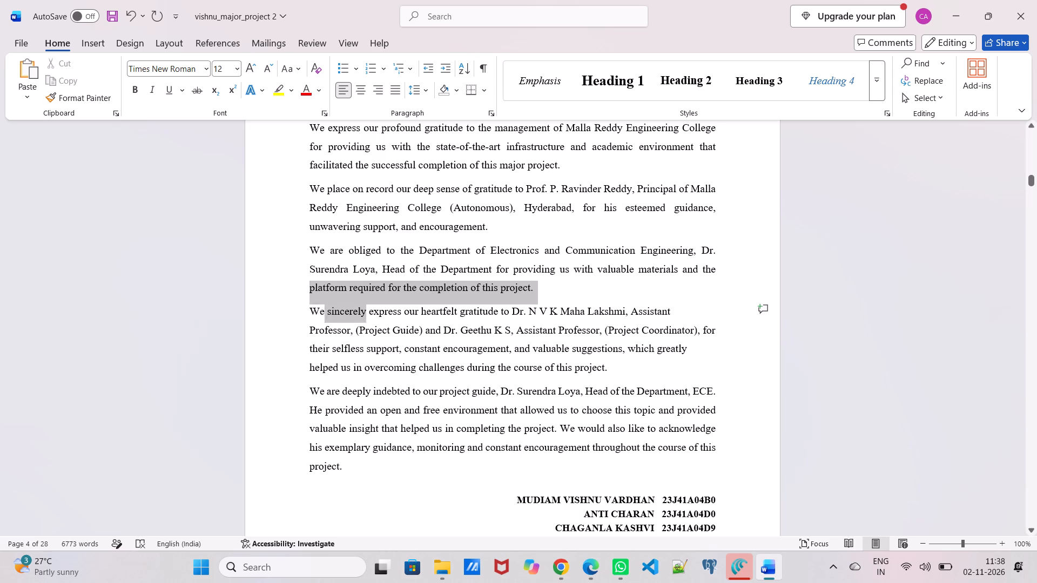
drag(384, 317, 662, 378)
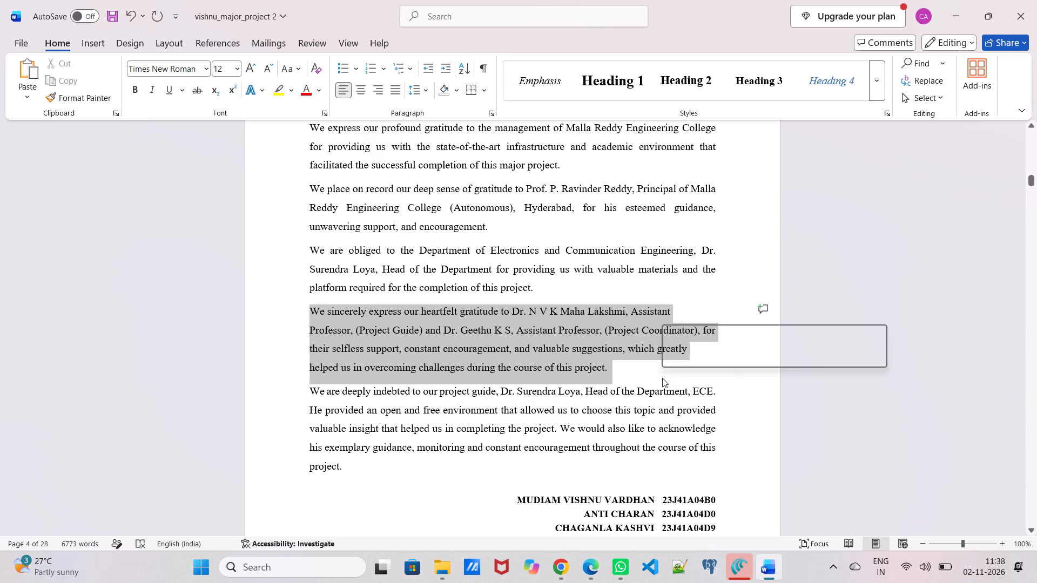
click(392, 92)
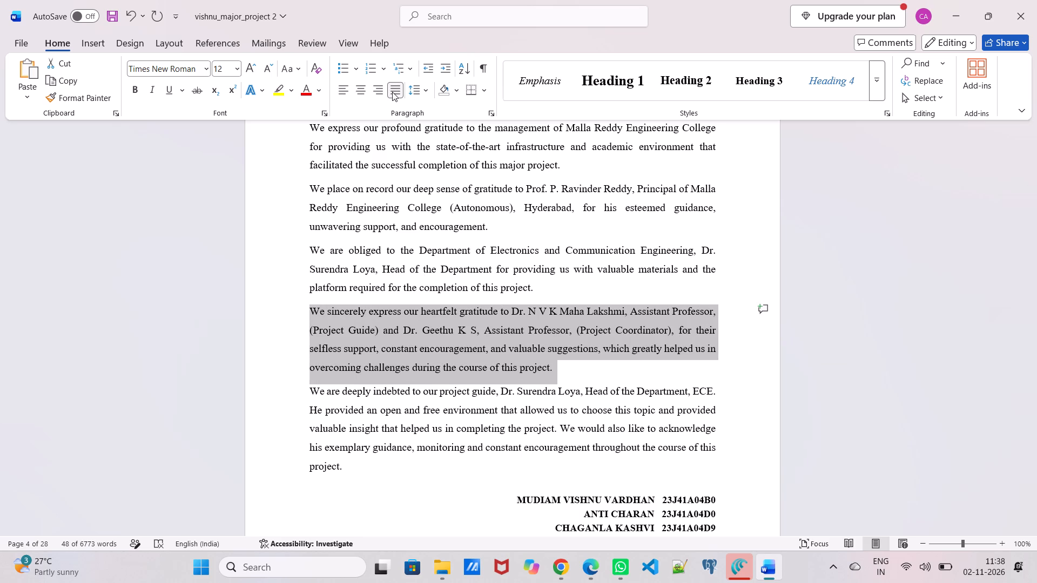
Look over the end of the acknowledgement page and the abstract that follows it.
click(373, 473)
key(Down)
key(Down)
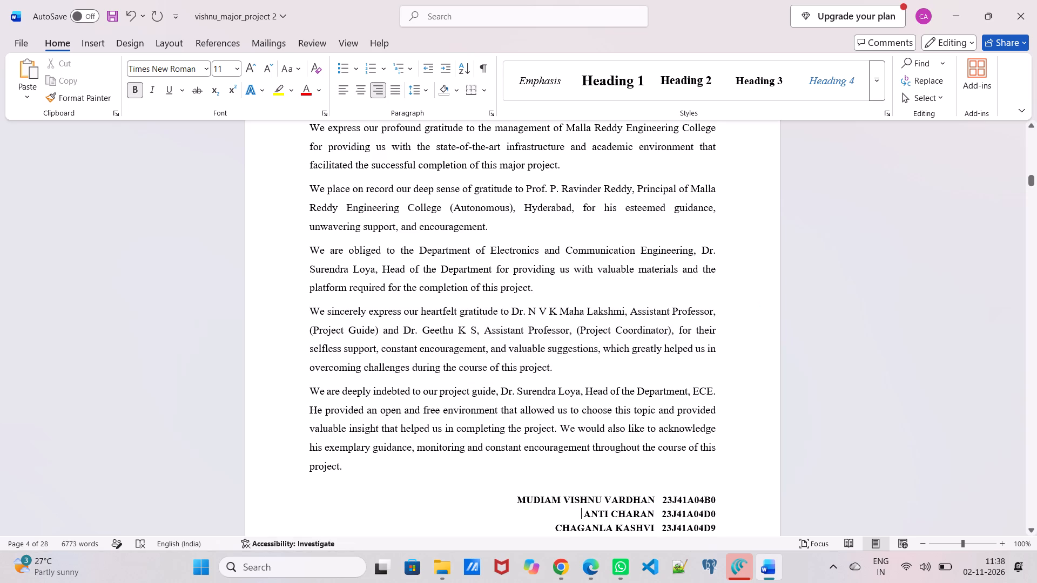
key(Down)
key(Down)
key(Down)
key(Down)
key(Down)
key(Down)
key(Down)
key(Down)
key(Down)
key(Down)
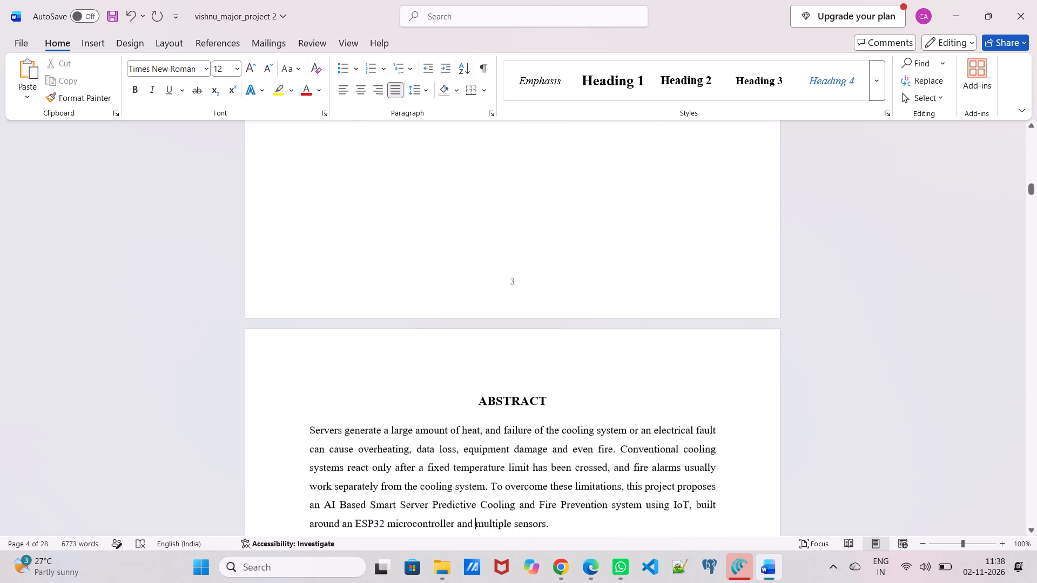
key(Down)
key(Down)
key(Down)
key(Down)
key(Down)
key(Down)
key(Down)
key(Down)
key(Down)
key(Down)
key(Down)
key(Down)
key(Down)
key(Down)
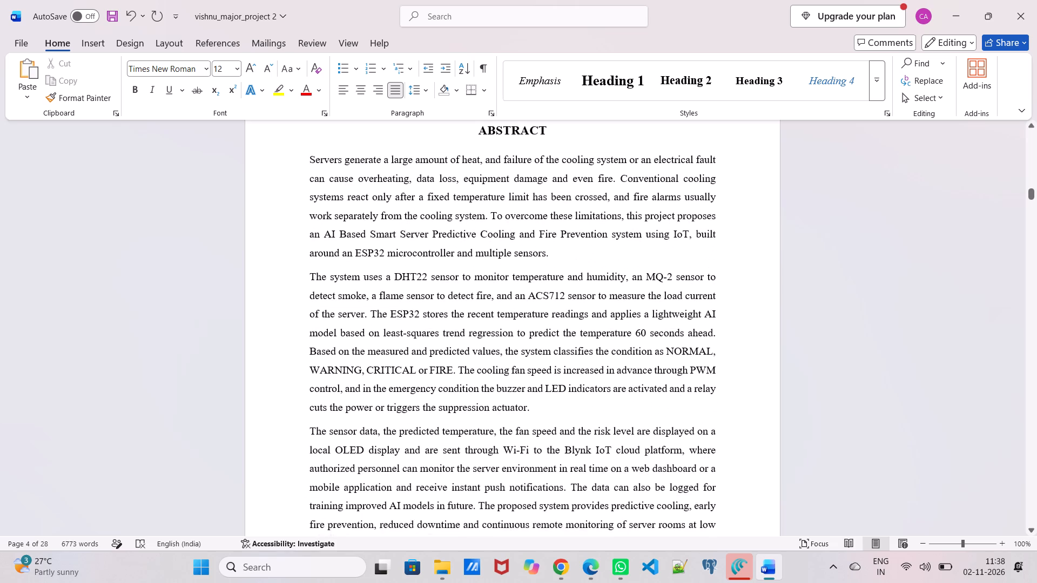
key(Down)
key(Down)
key(Down)
key(Down)
key(Down)
key(Down)
key(Down)
key(Down)
key(Down)
key(Down)
key(Down)
key(Down)
key(Down)
key(Down)
Look over the table of contents, the list of tables and the list of figures, up to the Chapter 1 heading.
key(Down)
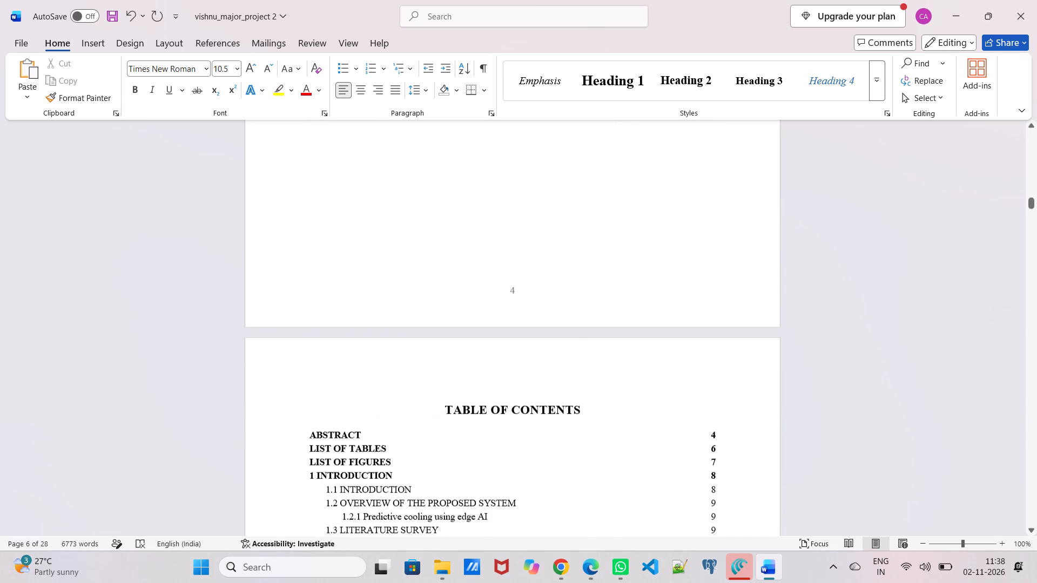
key(Down)
key(Down)
key(Down)
key(Down)
key(Down)
key(Down)
key(Down)
key(Down)
key(Down)
key(Down)
key(Down)
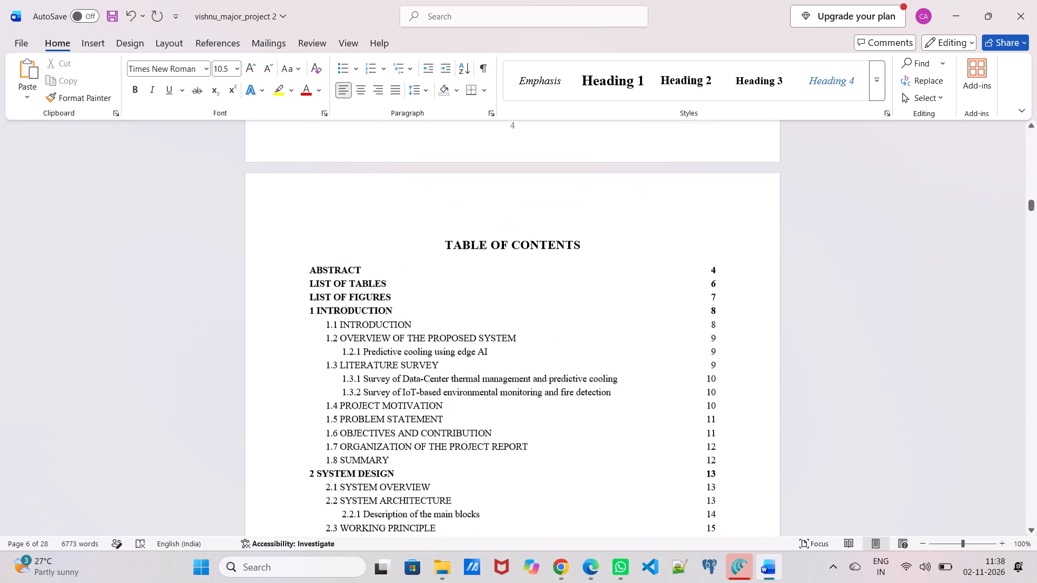
key(Down)
key(Down)
key(Down)
key(Down)
key(Down)
key(Down)
key(Down)
key(Down)
key(Down)
key(Down)
key(Down)
key(Down)
key(Down)
key(Down)
key(Down)
key(Down)
key(Down)
key(Down)
key(Down)
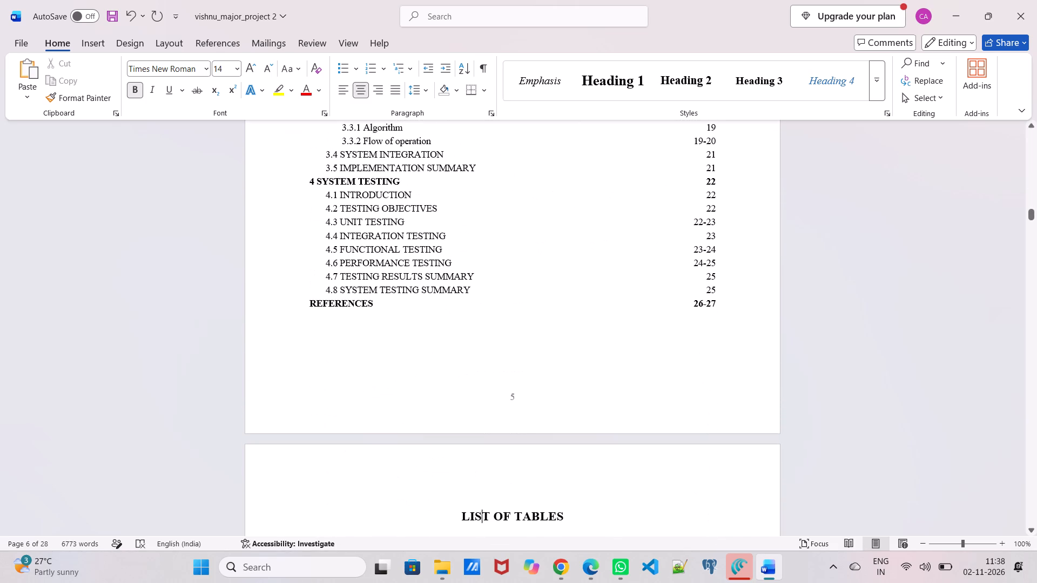
key(Down)
key(Down)
key(Down)
key(Down)
key(Down)
key(Down)
key(Down)
key(Down)
key(Down)
key(Down)
key(Down)
key(Down)
key(Down)
key(Down)
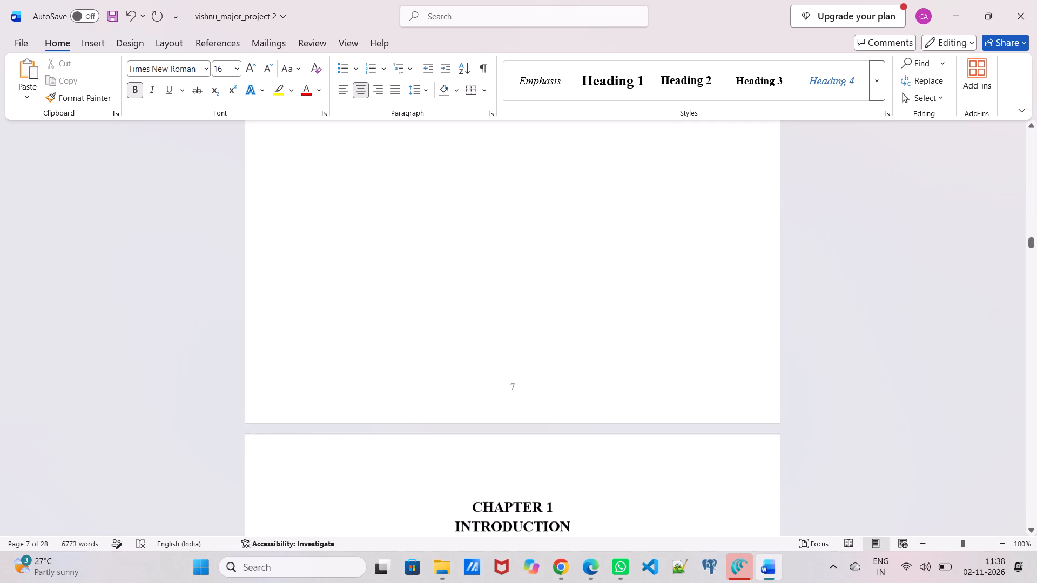
Go back through the front matter to the acknowledgement and review its closing paragraphs and student signature list.
key(Up)
key(Up)
key(Up)
key(Up)
key(Up)
key(Up)
key(Up)
key(Up)
key(Up)
key(Up)
key(Up)
key(Up)
key(Up)
key(Up)
key(Up)
key(Up)
key(Up)
key(Up)
key(Up)
key(Up)
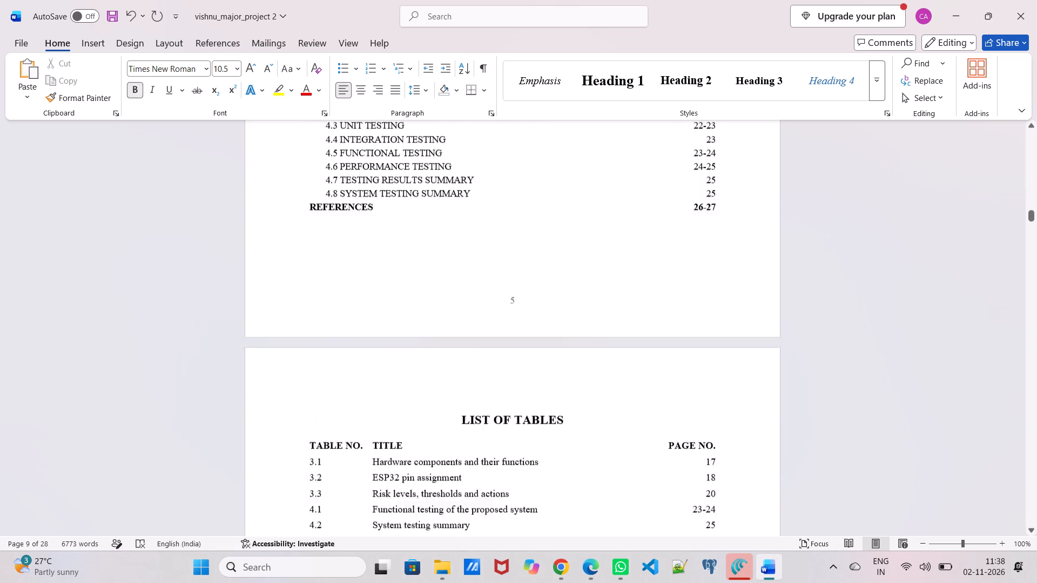
key(Up)
key(Up)
key(Up)
key(Up)
key(Up)
key(Up)
key(Up)
key(Up)
key(Up)
key(Up)
key(Up)
key(Up)
key(Up)
key(Up)
key(Up)
key(Up)
key(Up)
key(Up)
key(Up)
key(Up)
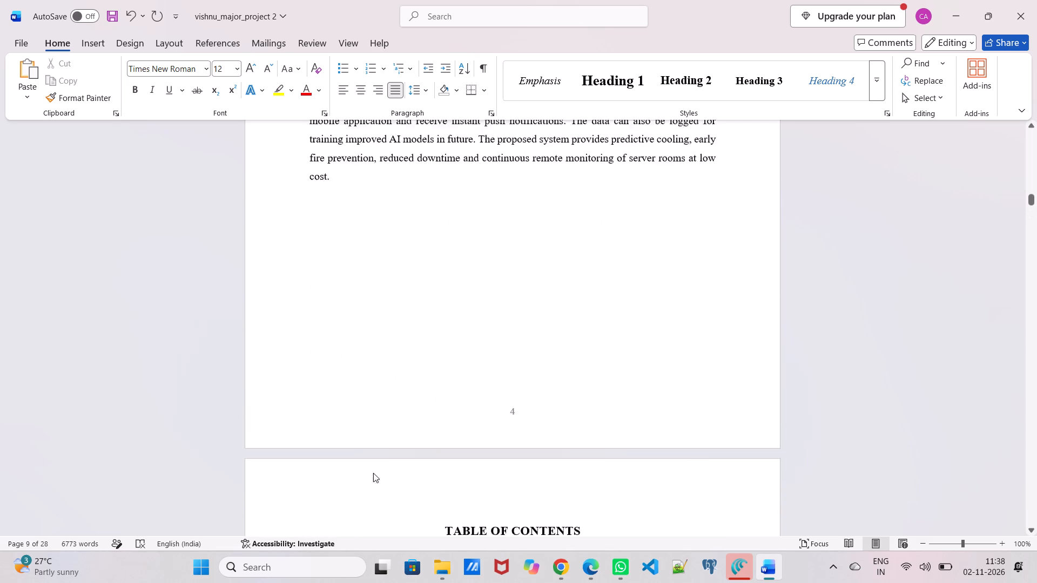
key(Up)
key(Up)
key(Up)
key(Up)
key(Up)
key(Up)
key(Up)
key(Up)
key(Up)
key(Up)
key(Up)
key(Up)
key(Up)
key(Up)
key(Up)
key(Up)
key(Up)
key(Up)
key(Up)
key(Up)
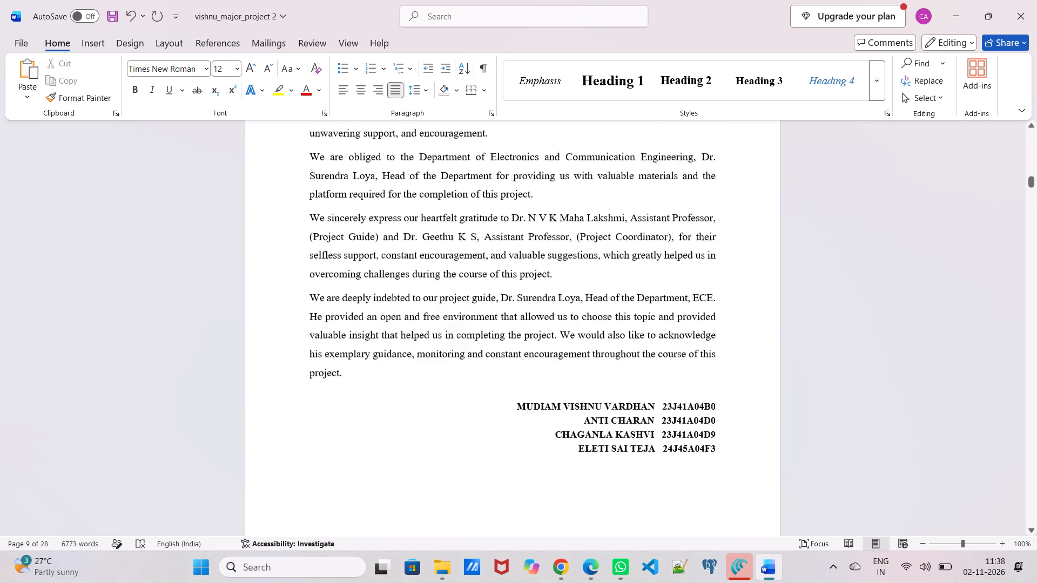
key(Up)
key(Down)
key(Down)
key(Down)
key(Down)
key(Down)
key(Down)
key(Down)
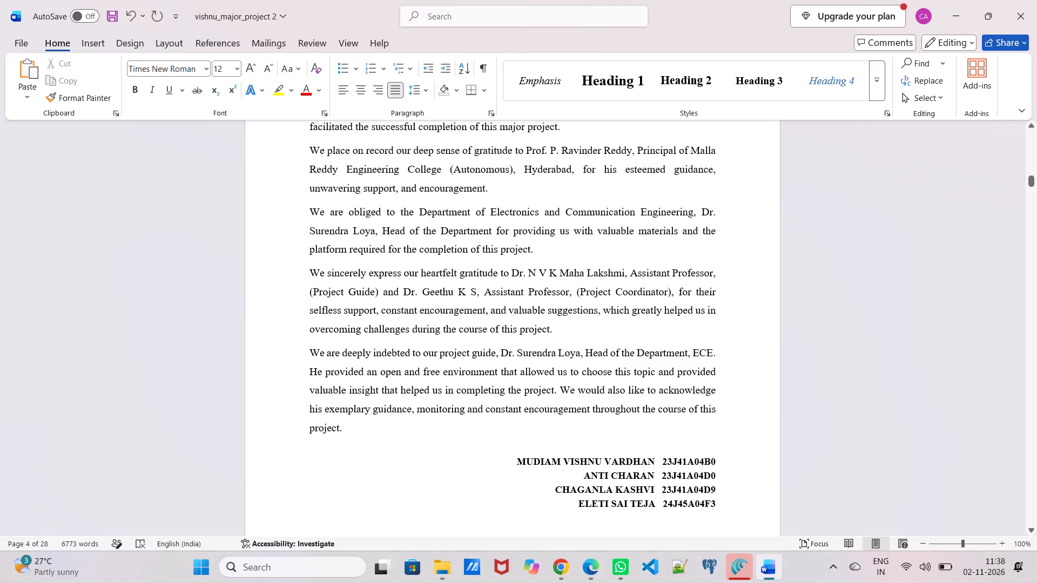
Read on from the acknowledgement's closing paragraphs and student list to the abstract.
key(Down)
key(Down)
key(Down)
key(Down)
key(Down)
key(Down)
key(Down)
key(Down)
key(Down)
key(Down)
key(Down)
key(Down)
key(Down)
key(Down)
key(Down)
key(Down)
key(Down)
key(Down)
key(Down)
key(Down)
key(Down)
key(Down)
key(Down)
key(Down)
key(Down)
key(Down)
key(Down)
key(Down)
key(Down)
key(Down)
key(Down)
key(Down)
key(Down)
key(Down)
key(Down)
key(Down)
key(Down)
key(Down)
key(Down)
key(Down)
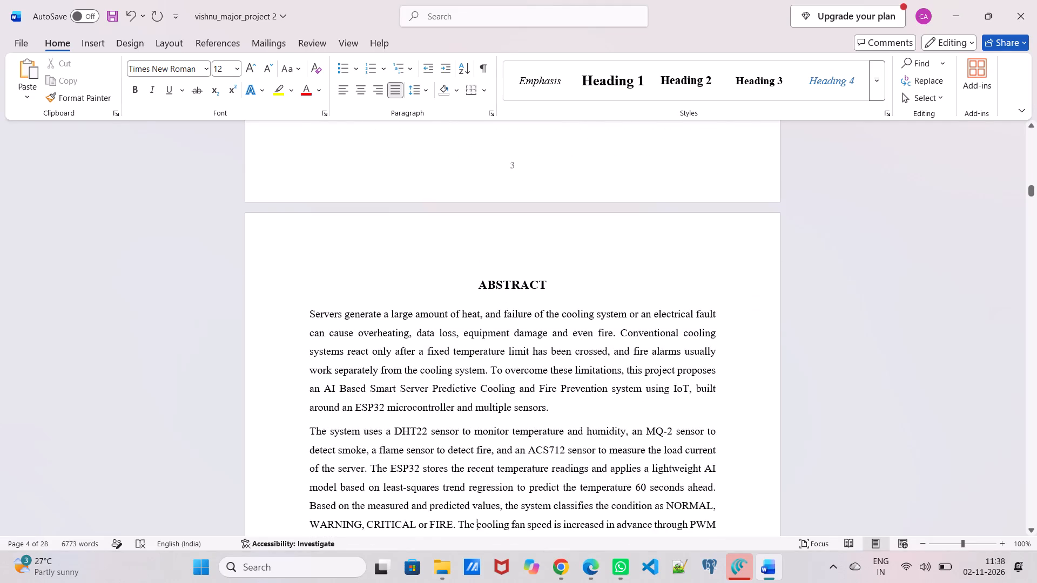
Look over the rest of the abstract and the table of contents, up to the list of tables.
key(Down)
key(Down)
key(Down)
key(Down)
key(Down)
key(Down)
key(Down)
key(Down)
key(Down)
key(Down)
key(Down)
key(Down)
key(Down)
key(Down)
key(Down)
key(Down)
key(Down)
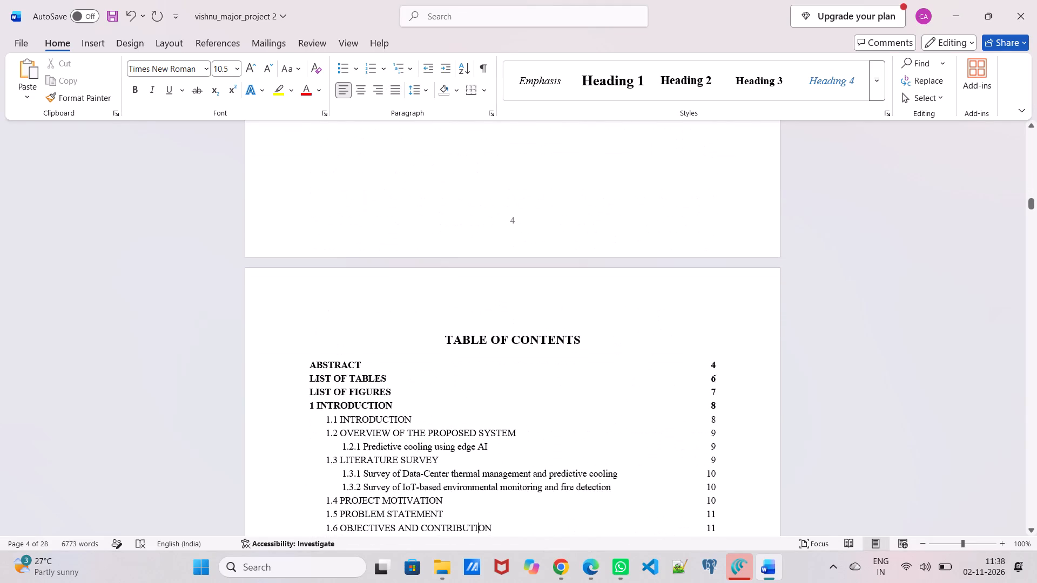
key(Down)
key(Down)
key(Down)
key(Down)
key(Down)
key(Down)
key(Down)
key(Down)
key(Down)
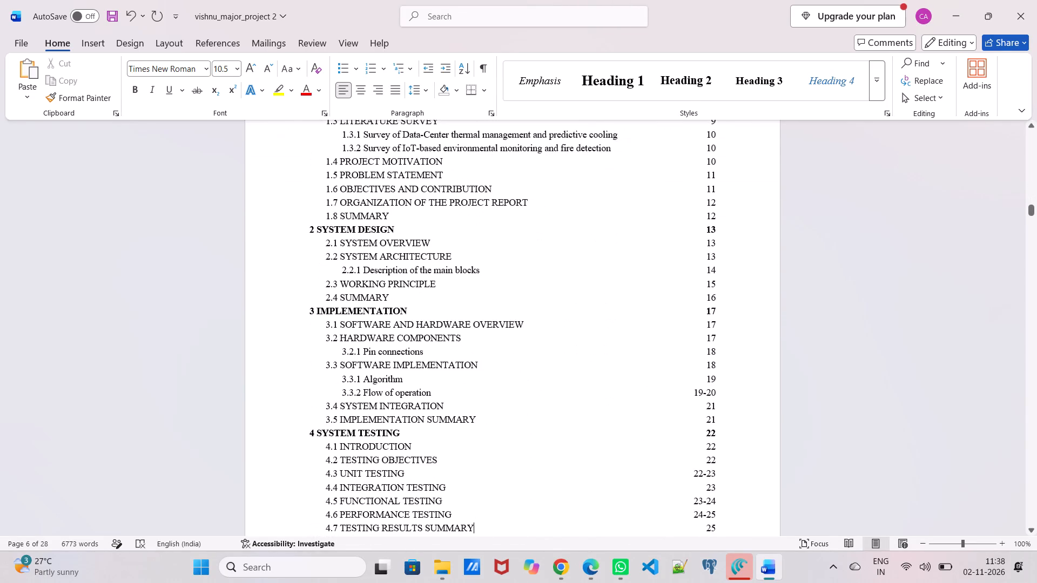
key(Down)
key(Down)
key(Down)
key(Down)
key(Down)
key(Down)
key(Down)
key(Down)
key(Down)
key(Down)
key(Down)
key(Down)
key(Down)
key(Down)
key(Down)
key(Down)
key(Down)
key(Down)
key(Down)
key(Down)
key(Down)
key(Down)
key(Down)
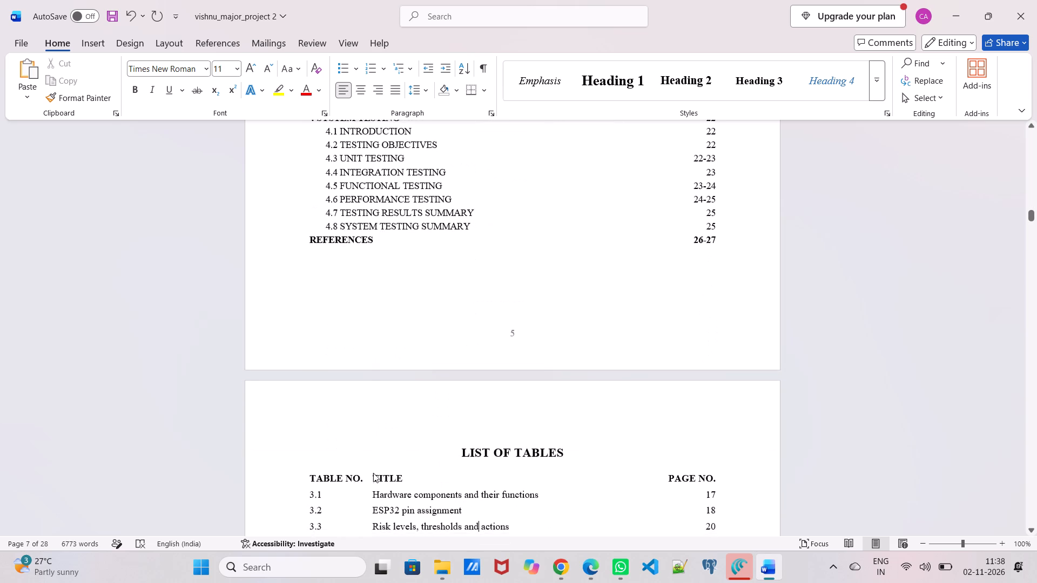
Skim from the list of tables through the Chapter 1 introduction to the block diagram in Chapter 2.
key(Down)
key(Down)
key(Down)
key(Down)
key(Down)
key(Down)
key(Down)
key(Down)
key(Down)
key(Down)
key(Down)
key(Down)
key(Down)
key(Down)
key(Down)
key(Down)
key(Down)
key(Down)
key(Down)
key(Down)
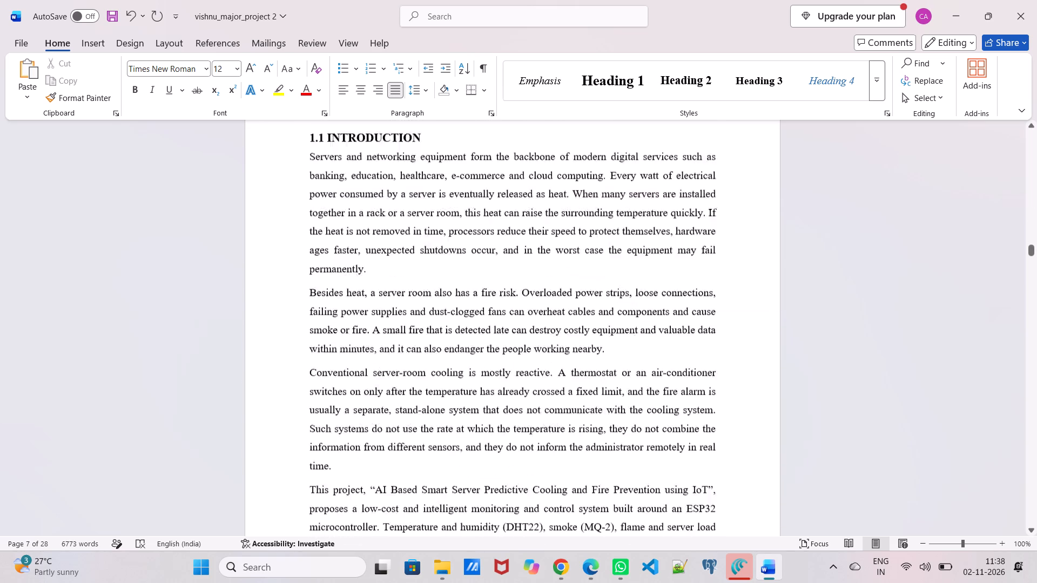
key(Down)
key(Down)
key(Down)
key(Down)
key(Down)
key(Down)
key(Down)
key(Down)
key(Down)
key(Down)
key(Down)
key(Down)
key(Down)
key(Down)
key(Down)
key(Down)
key(Down)
key(Down)
key(Down)
key(Down)
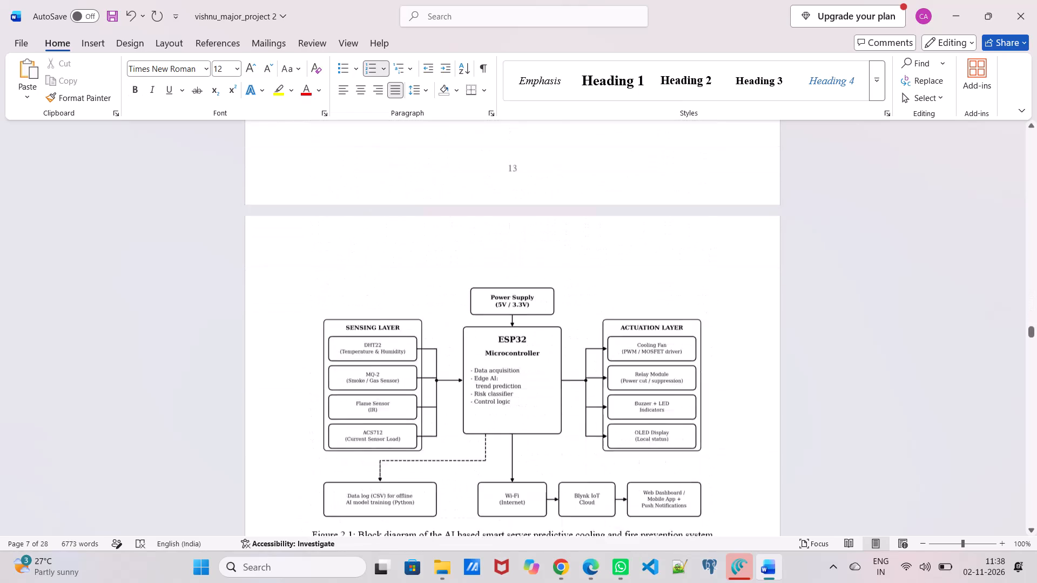
Examine the Figure 2.1 block diagram with its caption and the component descriptions in section 2.2.1.
key(Up)
key(Up)
key(Up)
key(Up)
key(Up)
key(Up)
key(Up)
key(Up)
key(Up)
key(Up)
key(Up)
key(Up)
key(Up)
key(Up)
key(Up)
key(Up)
key(Up)
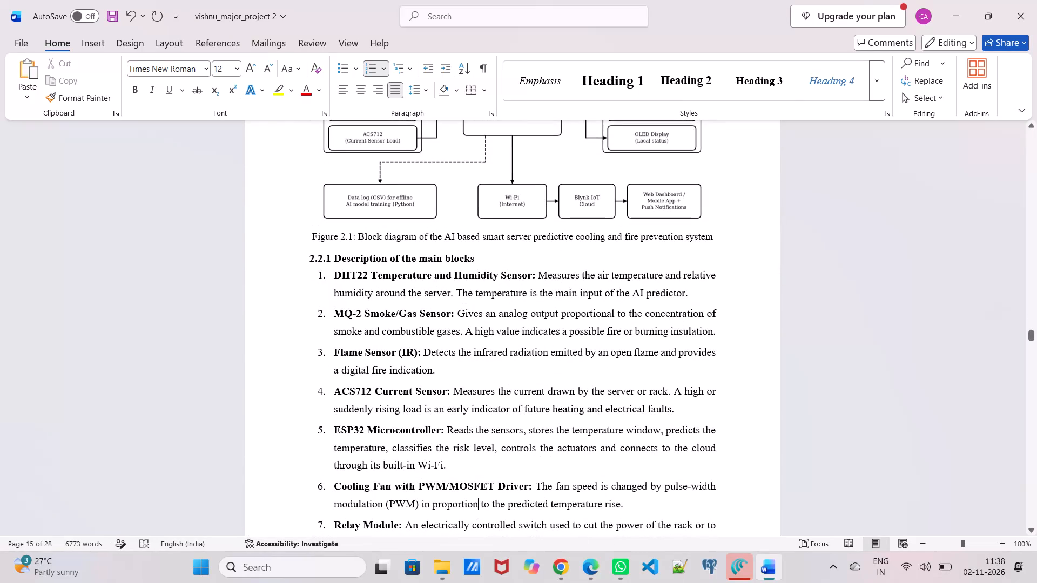
key(Down)
key(Down)
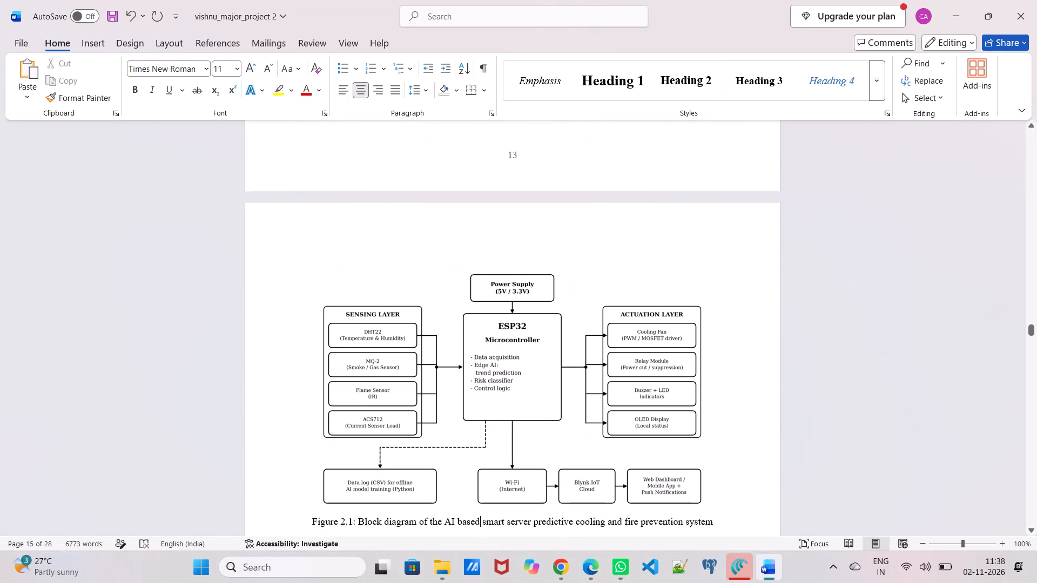
key(Down)
key(Down)
key(Down)
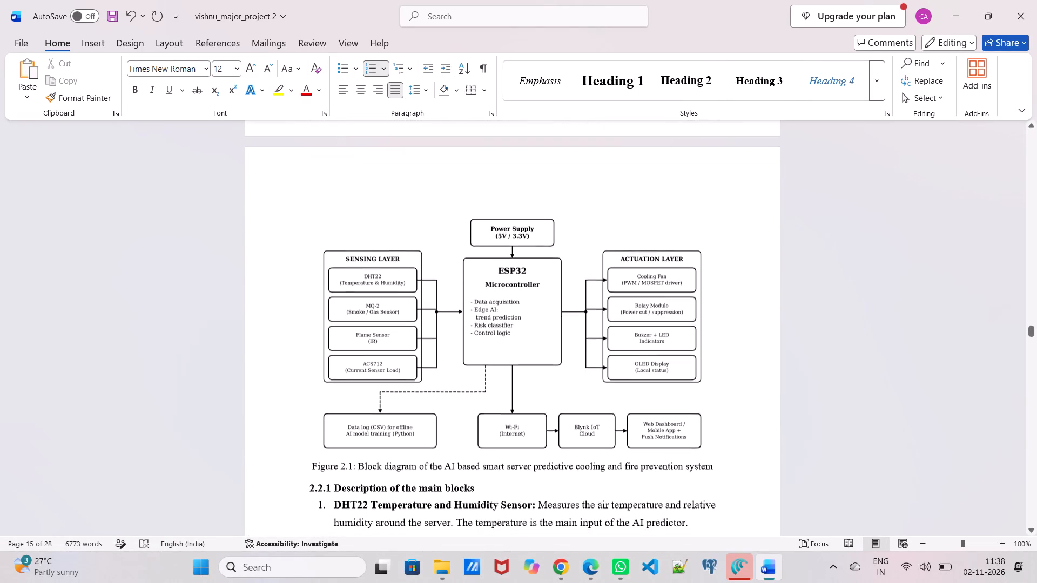
key(Down)
key(Down)
key(Down)
key(Down)
key(Down)
key(Down)
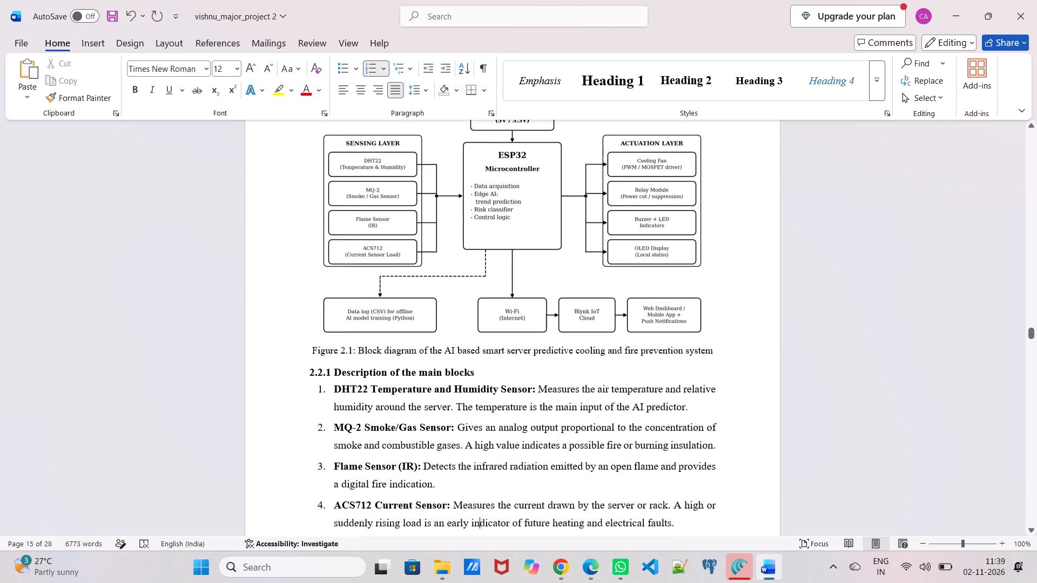
Read through the remaining component descriptions in section 2.2.1, from the ACS712 current sensor to the power supply.
key(Down)
key(Down)
key(Down)
key(Down)
key(Down)
key(Down)
key(Down)
key(Down)
key(Down)
key(Down)
key(Down)
key(Down)
key(Down)
key(Down)
key(Down)
key(Down)
key(Down)
key(Down)
key(Down)
key(Down)
key(Down)
key(Down)
key(Down)
key(Down)
key(Down)
key(Down)
key(Down)
key(Down)
key(Down)
key(Down)
key(Down)
key(Down)
key(Down)
key(Down)
key(Down)
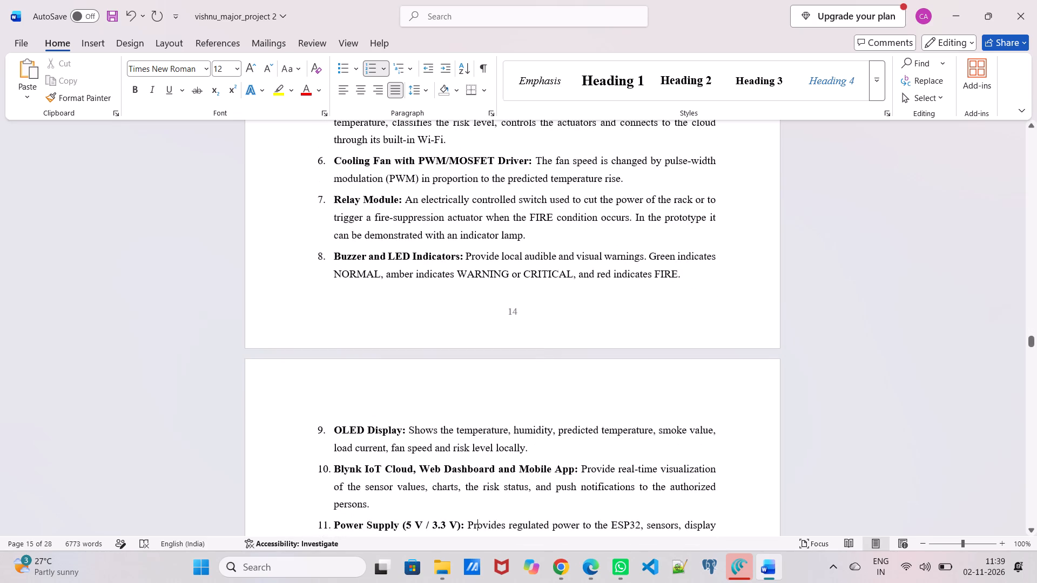
Skim the rest of Chapter 2, covering the CRITICAL and FIRE risk level descriptions, up to the 2.4 summary.
key(Down)
key(Down)
key(Down)
key(Down)
key(Down)
key(Down)
key(Down)
key(Down)
key(Down)
key(Down)
key(Down)
key(Down)
key(Down)
key(Down)
key(Down)
key(Down)
key(Down)
key(Down)
key(Down)
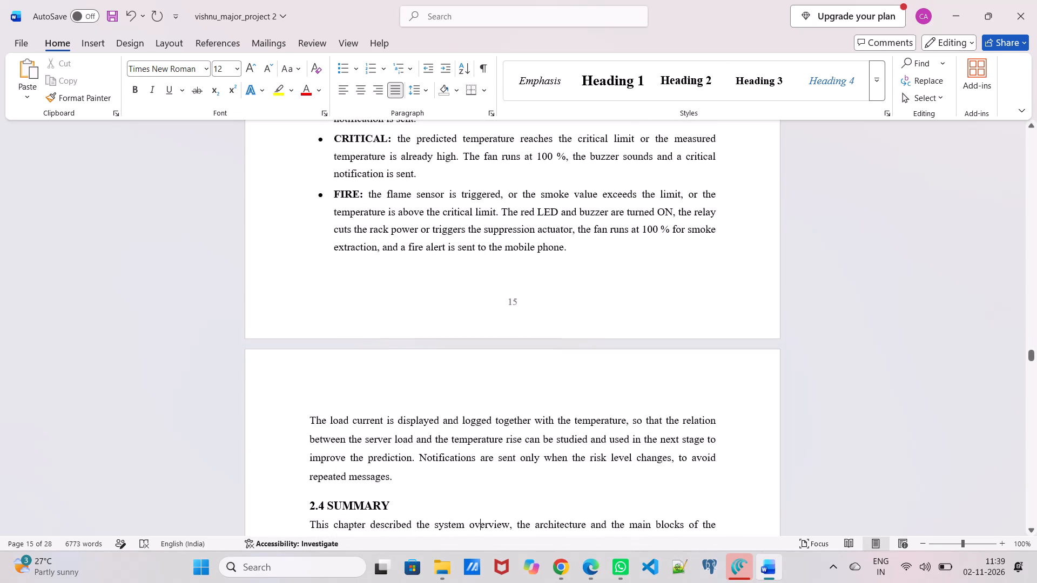
Look over the start of Chapter 3, including the hardware components in Table 3.1 and the ESP32 pin assignment in Table 3.2.
key(Down)
key(Down)
key(Down)
key(Down)
key(Down)
key(Down)
key(Down)
key(Down)
key(Down)
key(Down)
key(Down)
key(Down)
key(Down)
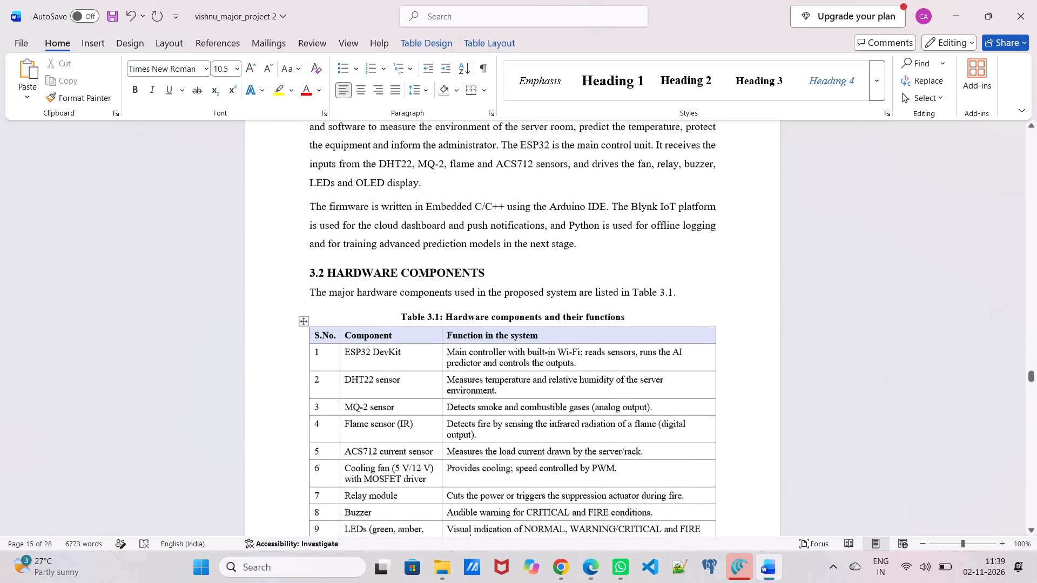
key(Down)
key(Down)
key(Down)
key(Down)
key(Down)
key(Down)
key(Down)
key(Down)
key(Down)
key(Down)
key(Down)
key(Down)
key(Down)
key(Down)
key(Down)
key(Down)
key(Down)
key(Down)
key(Down)
key(Down)
key(Down)
key(Down)
key(Down)
key(Down)
key(Down)
key(Down)
key(Down)
key(Down)
key(Down)
key(Down)
key(Down)
key(Down)
key(Down)
key(Down)
key(Down)
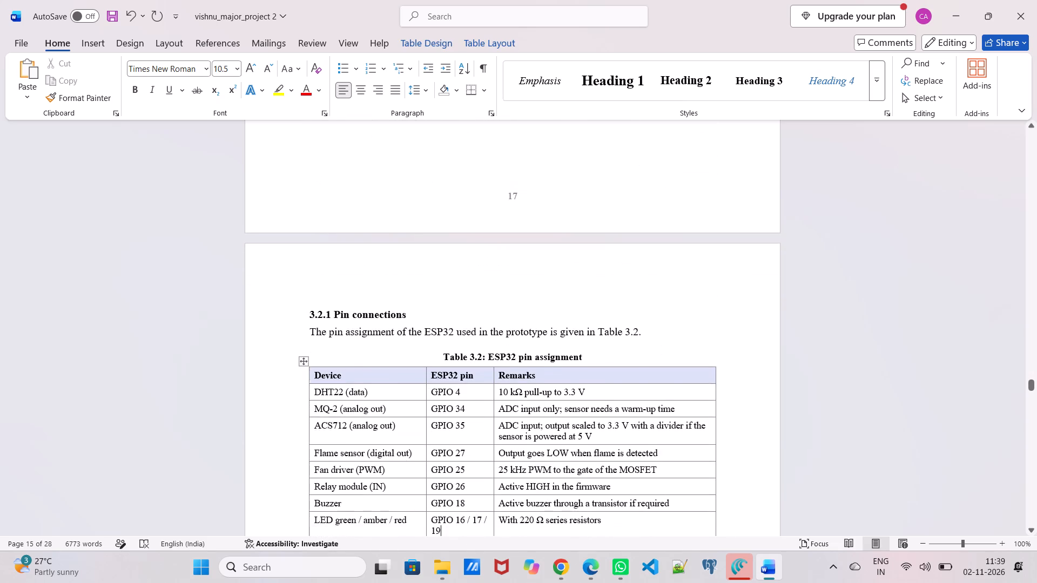
Review the section 3.3.1 algorithm steps and the Figure 3.1 flow chart of the proposed system.
key(Down)
key(Down)
key(Down)
key(Down)
key(Down)
key(Down)
key(Down)
key(Down)
key(Down)
key(Down)
key(Down)
key(Down)
key(Down)
key(Down)
key(Down)
key(Down)
key(Down)
key(Down)
key(Down)
key(Down)
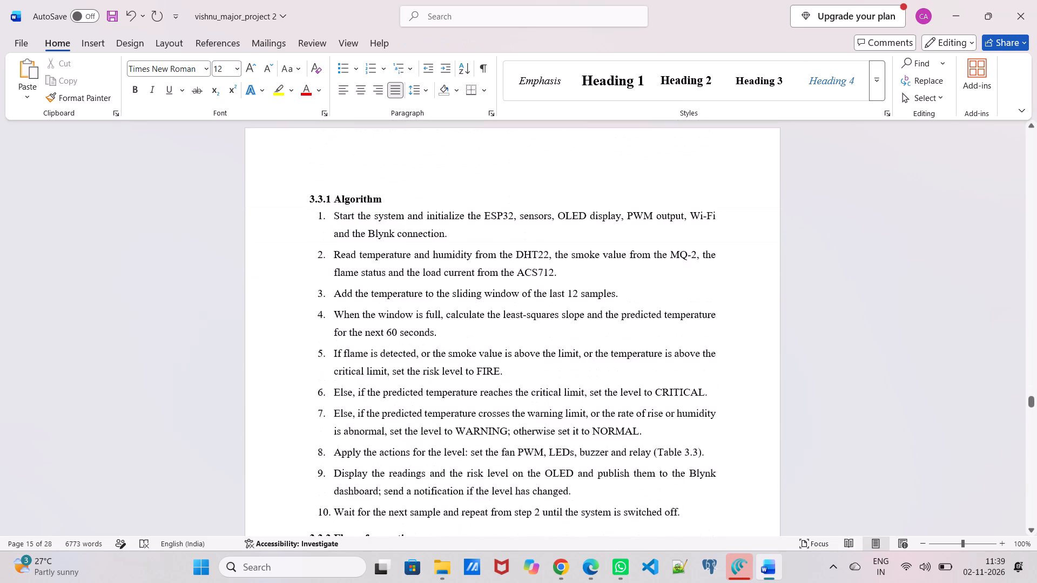
key(Down)
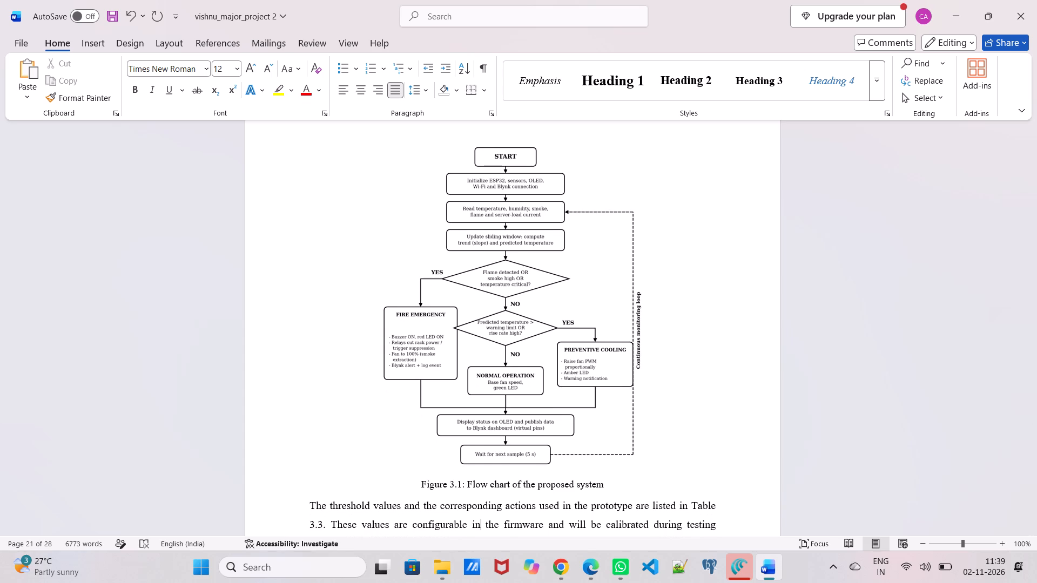
Skim from the paragraph introducing Table 3.3 after the flow chart to the testing objectives and section 4.3 Unit Testing in Chapter 4.
key(Down)
key(Down)
key(Down)
key(Down)
key(Down)
key(Down)
key(Down)
key(Down)
key(Down)
key(Down)
key(Down)
key(Down)
key(Down)
key(Down)
key(Down)
key(Down)
key(Down)
key(Down)
key(Down)
key(Down)
key(Down)
key(Down)
key(Down)
key(Down)
key(Down)
key(Down)
key(Down)
key(Down)
key(Down)
key(Down)
key(Down)
key(Down)
key(Down)
key(Down)
key(Down)
key(Down)
key(Down)
key(Down)
key(Down)
key(Down)
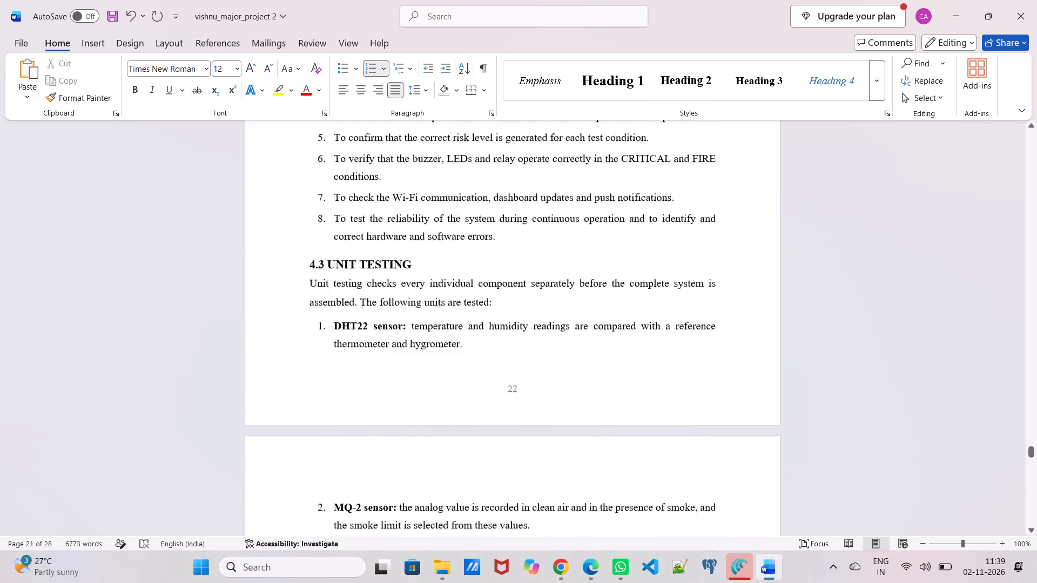
Look over the Chapter 4 test case table, checking the test conditions, expected responses and observed result column through case 10.
key(Down)
key(Down)
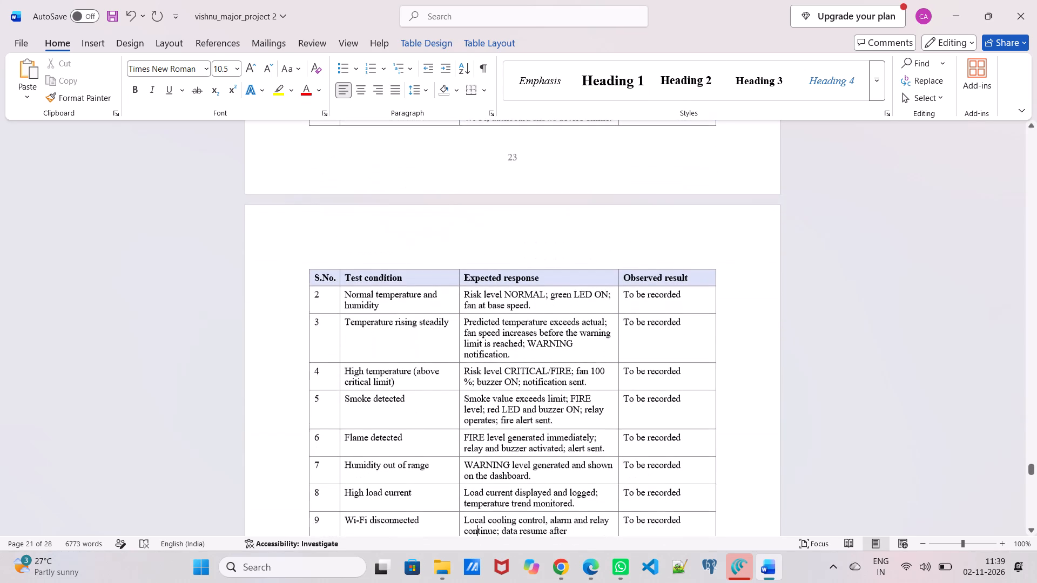
key(Down)
key(Down)
key(Down)
key(Down)
key(Down)
key(Down)
key(Down)
key(Down)
key(Down)
key(Down)
key(Down)
key(Down)
key(Down)
key(Down)
key(Down)
key(Down)
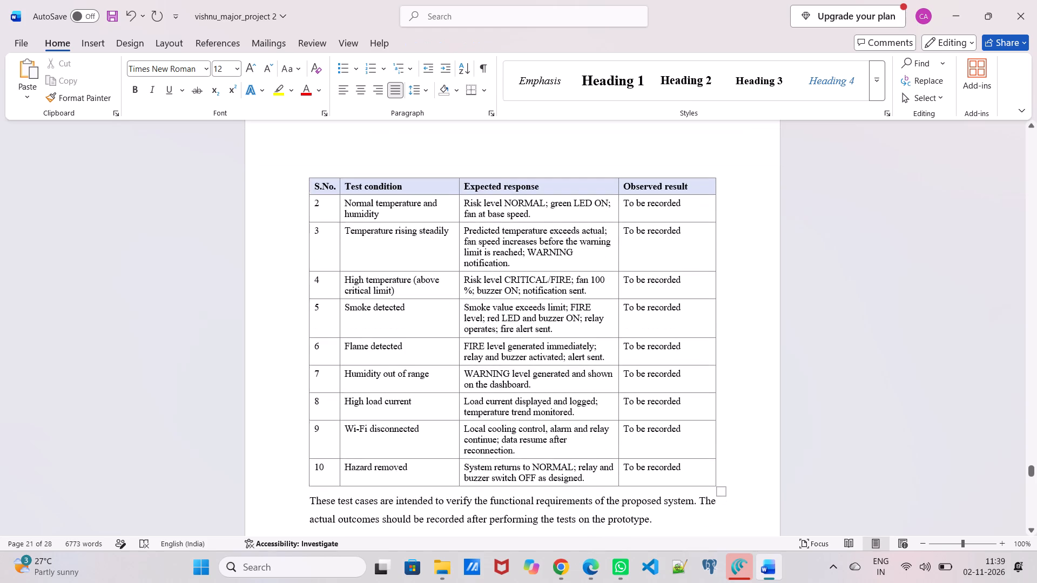
Review the performance items on communication reliability, energy performance and continuous operation, and Table 4.2 in section 4.7 Testing Results Summary.
key(Down)
key(Down)
key(Down)
key(Down)
key(Down)
key(Down)
key(Down)
key(Down)
key(Down)
key(Down)
key(Down)
key(Down)
key(Down)
key(Down)
key(Down)
key(Down)
key(Down)
key(Down)
key(Down)
key(Down)
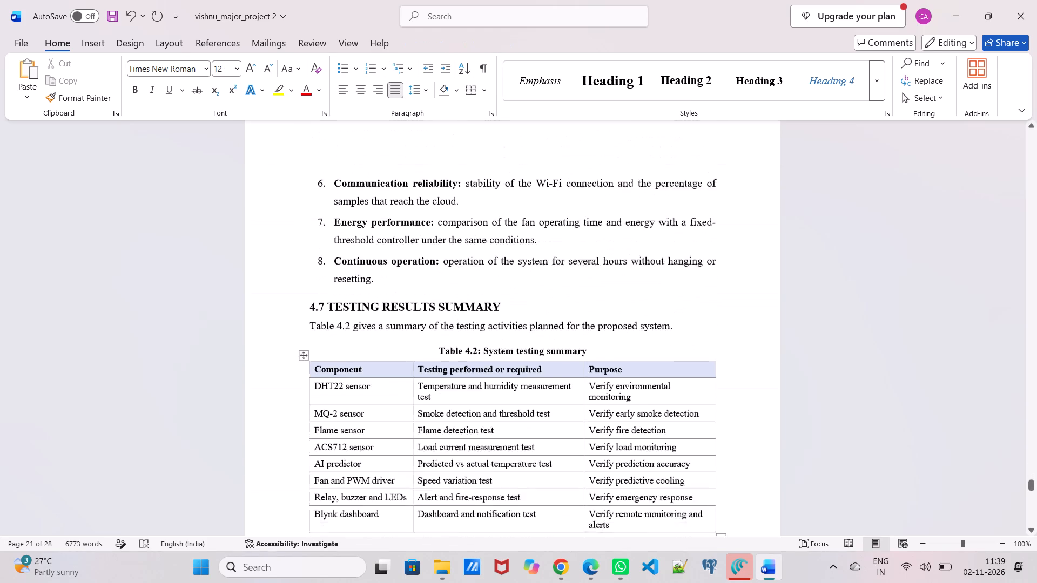
key(Down)
key(Down)
key(Down)
key(Down)
key(Down)
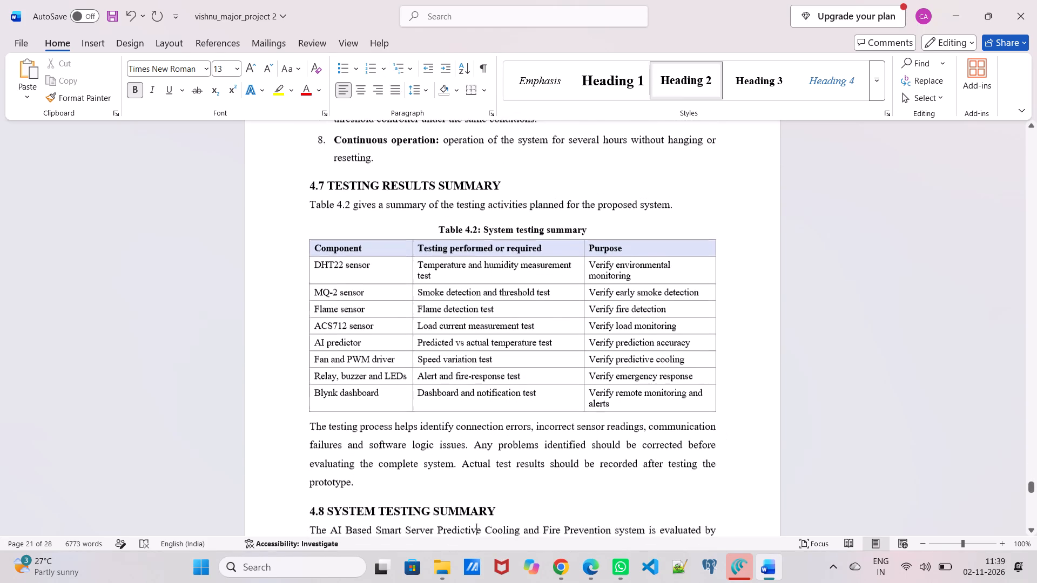
Skim section 4.8 System Testing Summary and the first entries of the References list.
key(Down)
key(Down)
key(Down)
key(Down)
key(Down)
key(Down)
key(Down)
key(Down)
key(Down)
key(Down)
key(Down)
key(Down)
key(Down)
key(Down)
key(Down)
key(Down)
key(Down)
key(Down)
key(Down)
key(Down)
key(Down)
key(Down)
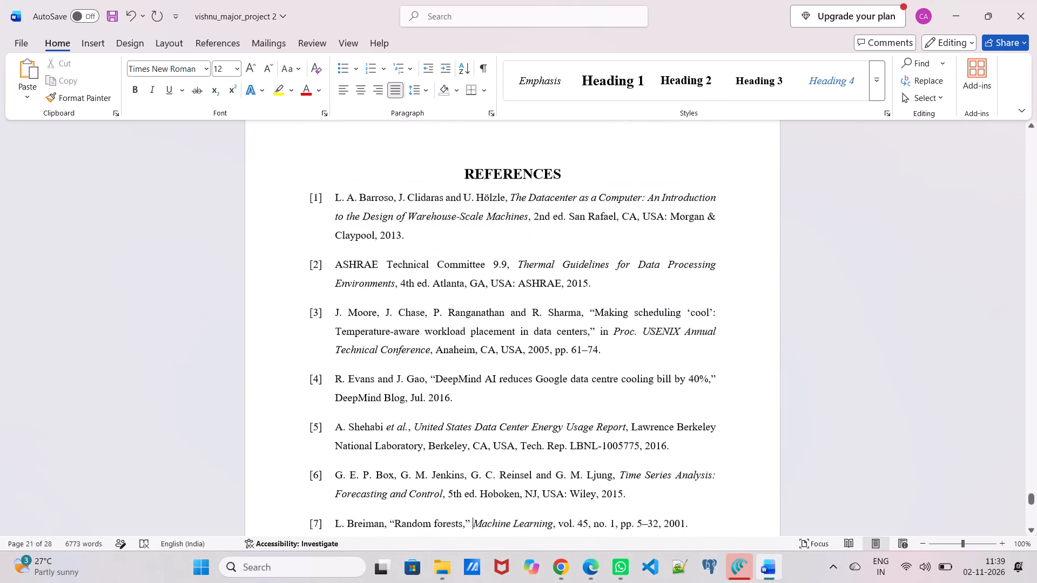
key(Down)
key(Down)
key(Down)
key(Down)
Go back from the References to recheck section 4.8 and the closing paragraph of section 4.7 below Table 4.2.
key(Up)
key(Up)
key(Up)
key(Up)
key(Up)
key(Up)
key(Up)
key(Up)
key(Up)
key(Up)
key(Up)
key(Up)
key(Up)
key(Up)
key(Up)
key(Up)
key(Up)
key(Up)
key(Up)
key(Up)
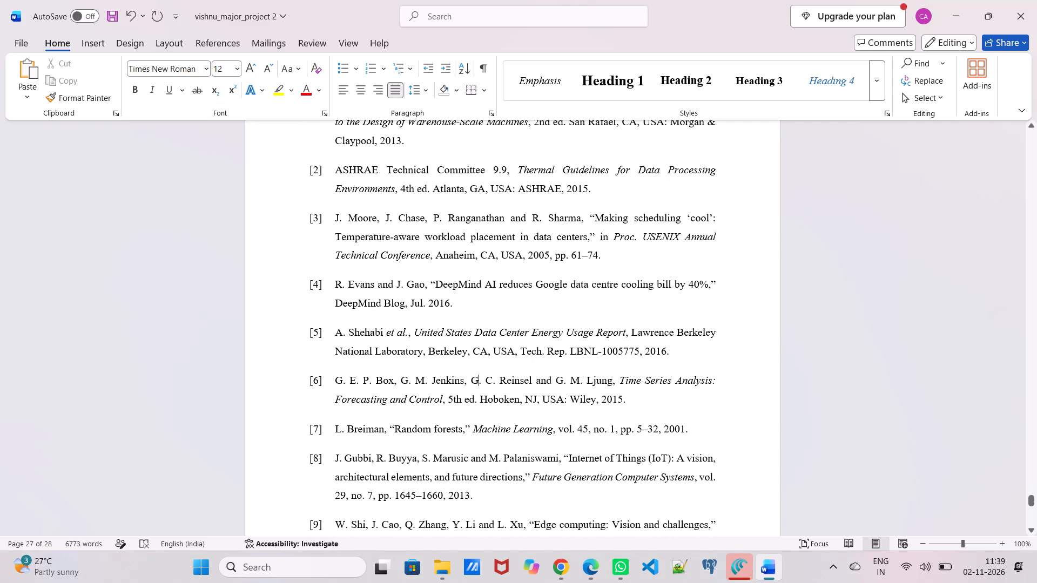
key(Up)
key(Up)
key(Up)
key(Up)
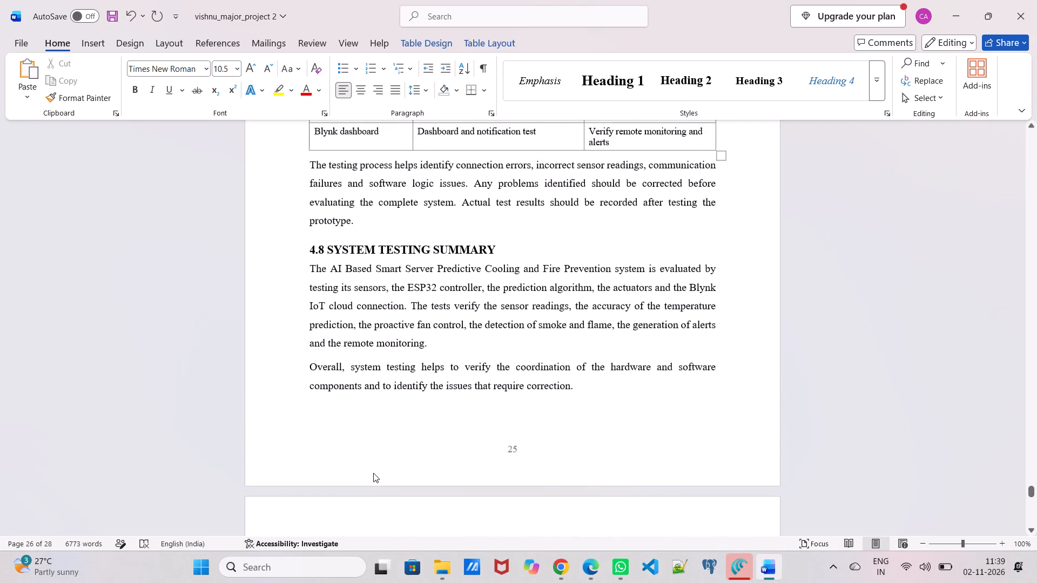
key(Up)
key(Up)
key(Up)
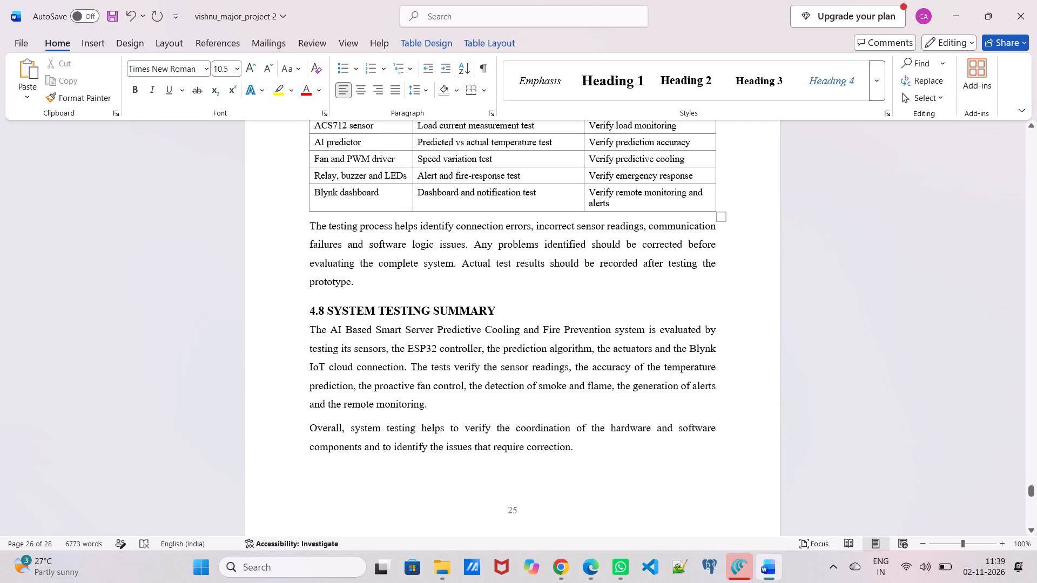
Look through the References list up to entry [15], the MQ-2 sensor technical data.
key(Down)
key(Down)
key(Down)
key(Down)
key(Down)
key(Down)
key(Down)
key(Down)
key(Down)
key(Down)
key(Down)
key(Down)
key(Down)
key(Down)
key(Down)
key(Down)
key(Down)
key(Down)
key(Down)
key(Down)
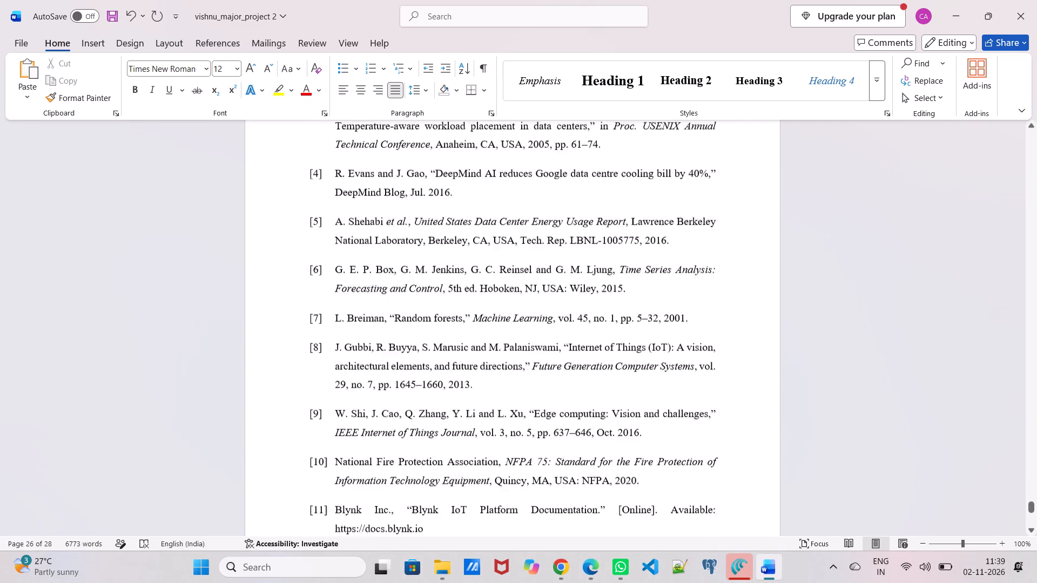
key(Down)
key(Down)
key(Down)
key(Down)
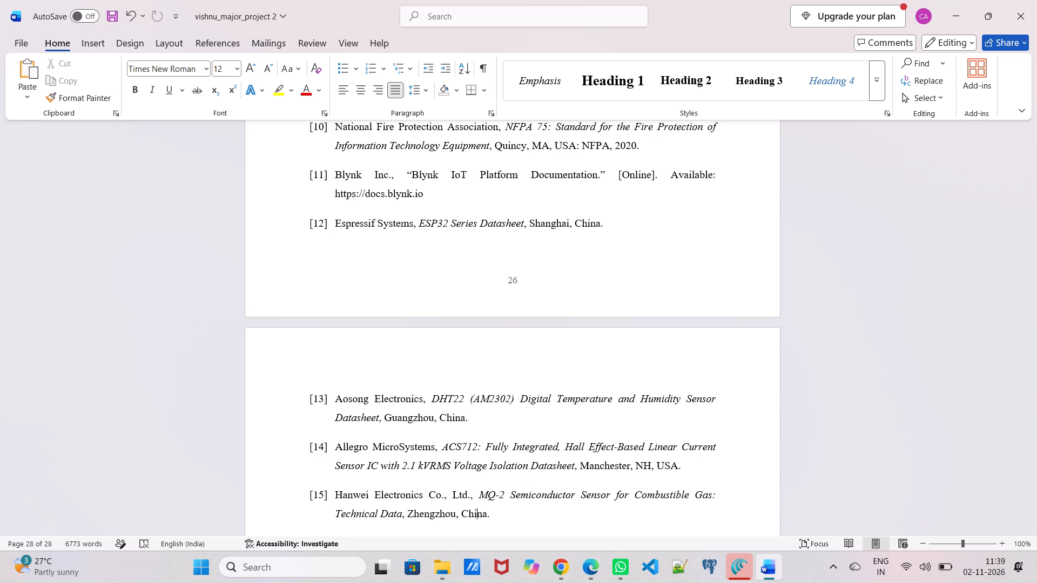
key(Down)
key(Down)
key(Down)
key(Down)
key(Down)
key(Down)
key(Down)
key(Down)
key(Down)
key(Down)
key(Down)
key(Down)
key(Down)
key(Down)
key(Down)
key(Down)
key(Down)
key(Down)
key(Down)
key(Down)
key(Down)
In the certificate's signature block, split the project guide's last name into two words with a capital L, matching the cover page, and save.
scroll(373, 473, up, 14)
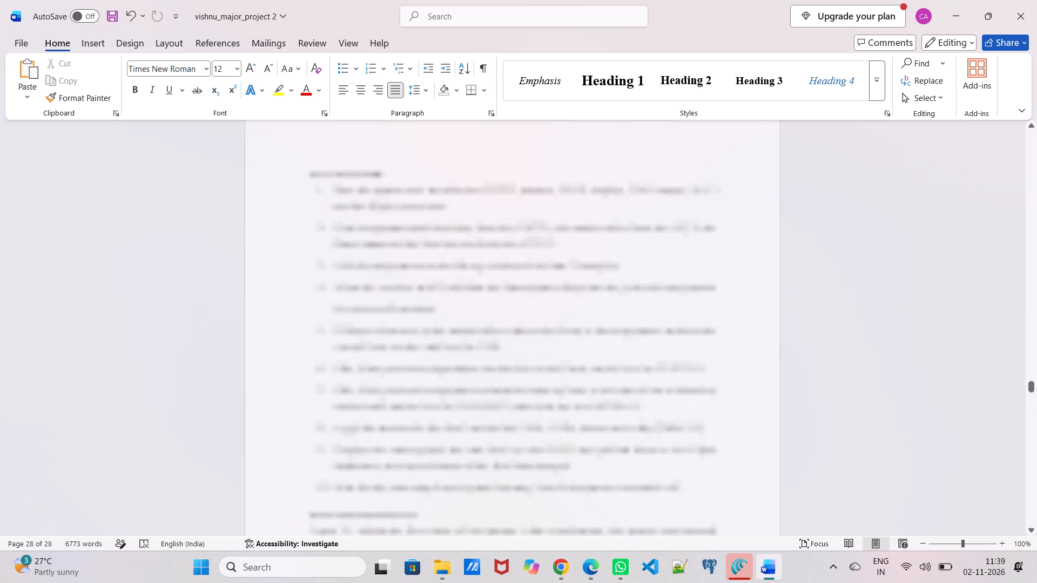
scroll(373, 473, down, 3)
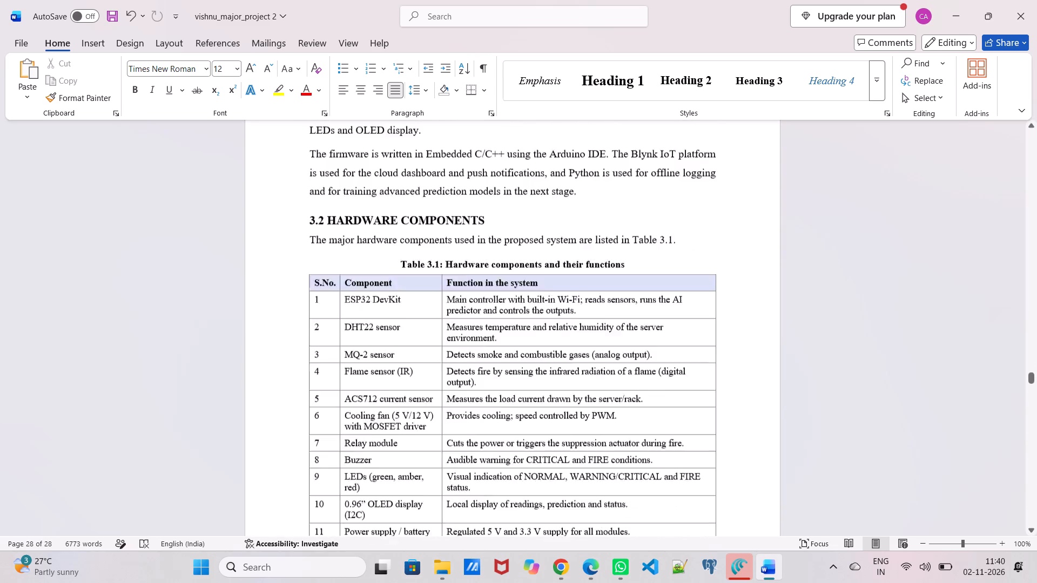
scroll(373, 473, down, 1)
scroll(373, 473, up, 14)
scroll(373, 473, up, 20)
scroll(373, 473, up, 4)
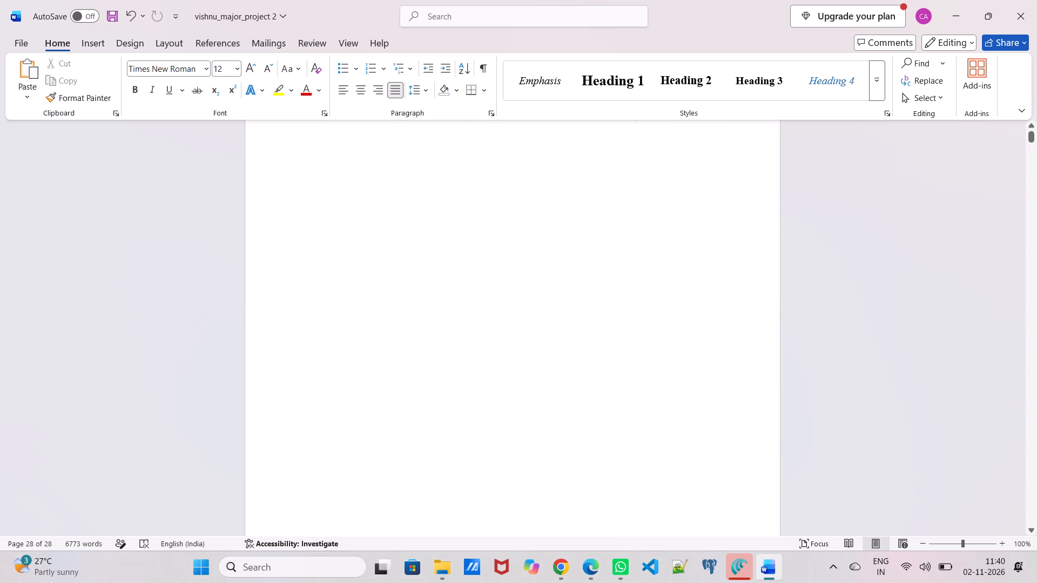
scroll(373, 473, down, 6)
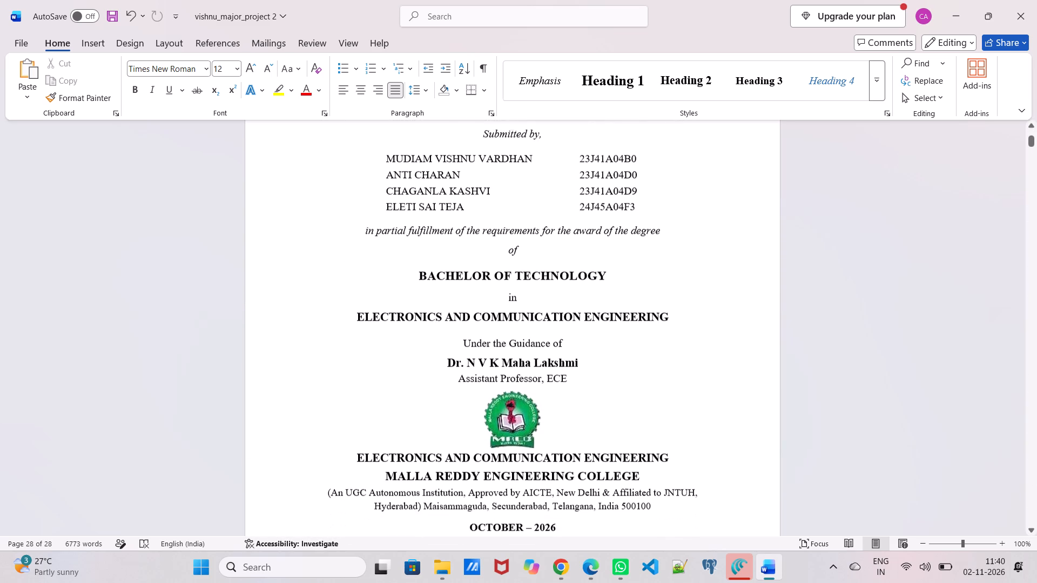
scroll(373, 473, down, 6)
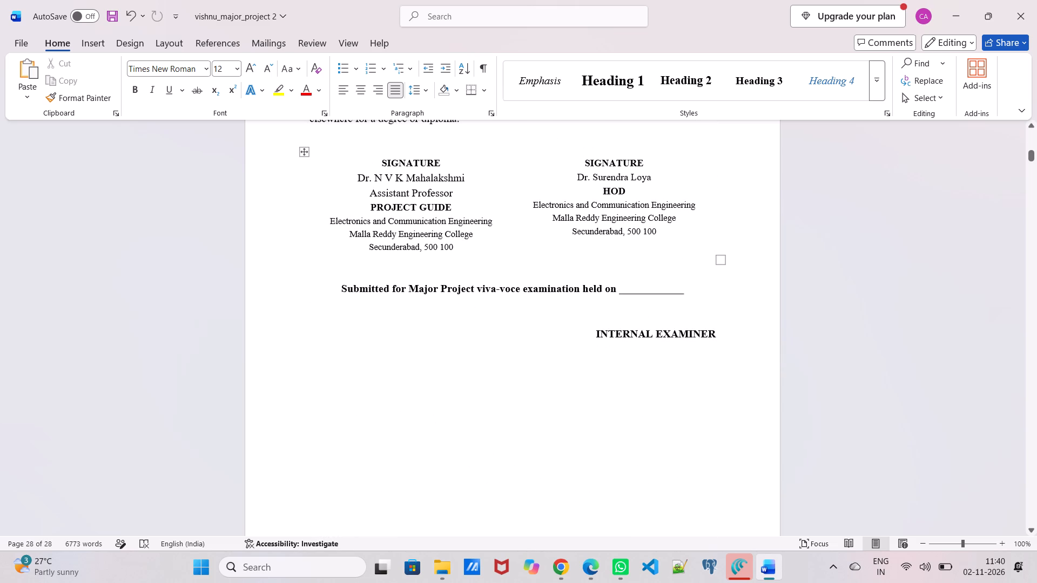
click(434, 173)
key(Left)
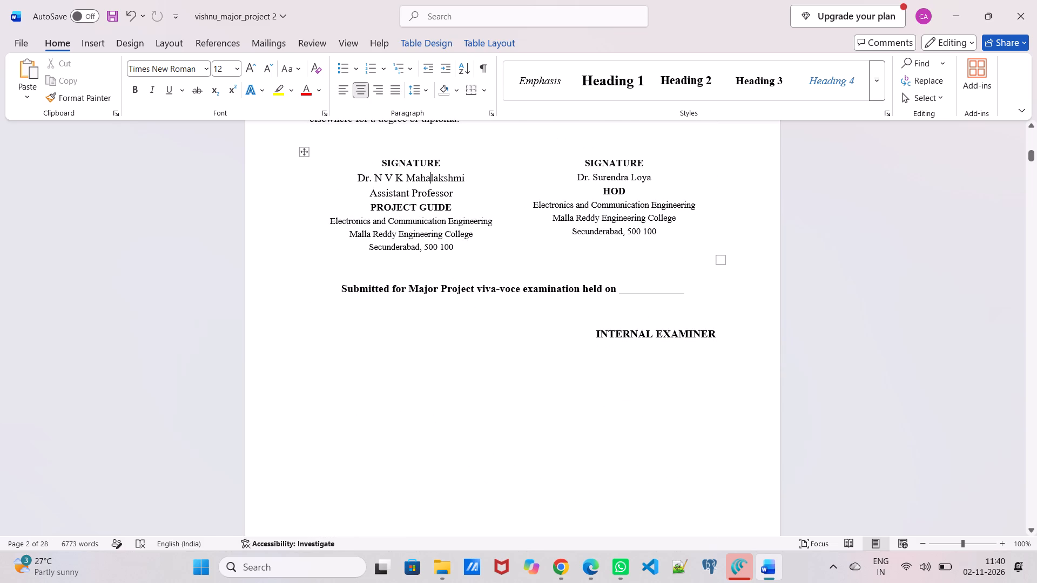
key(space)
key(Right)
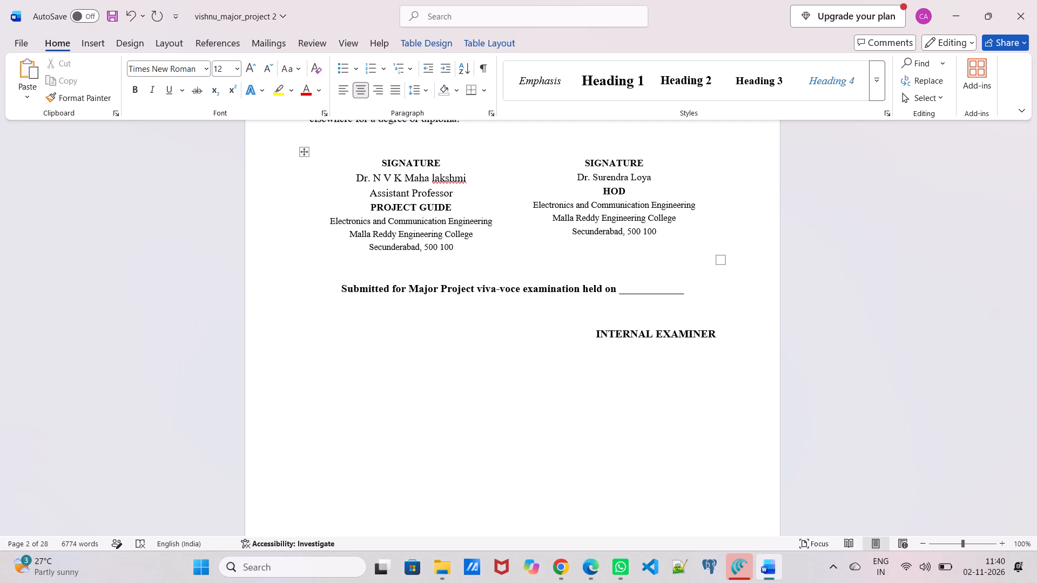
key(BackSpace)
key(l)
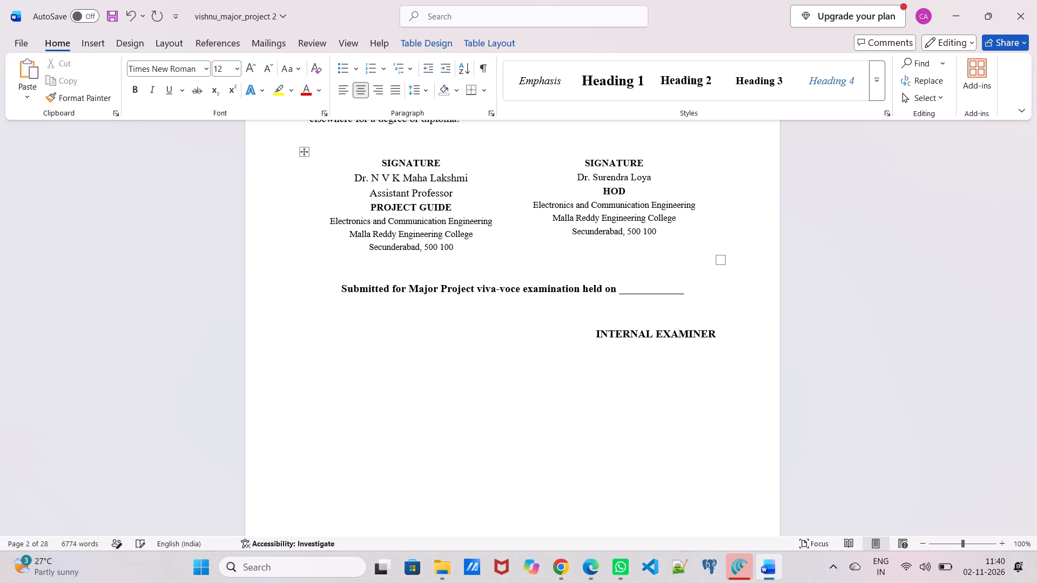
key(ctrl+s)
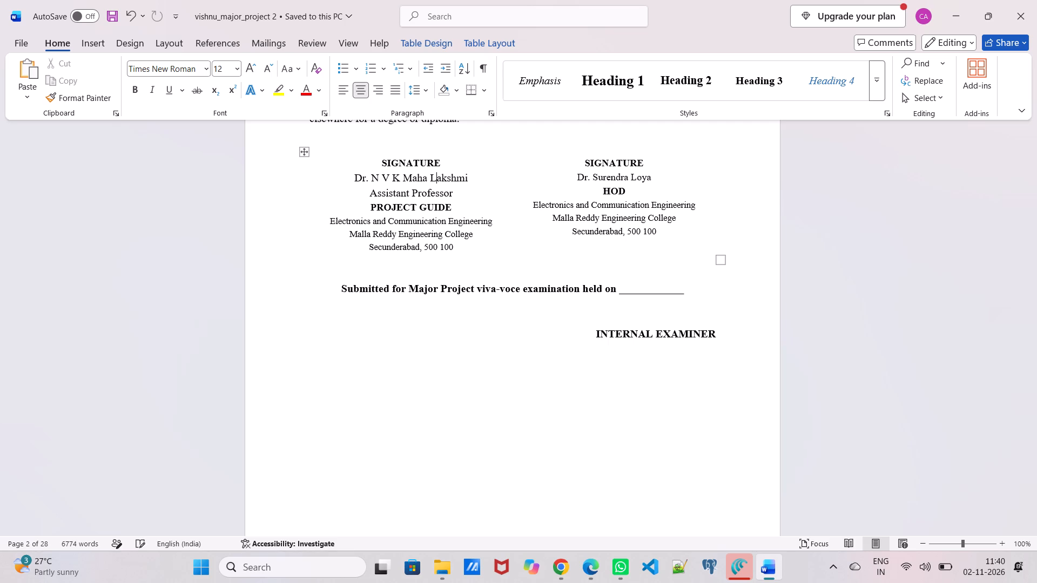
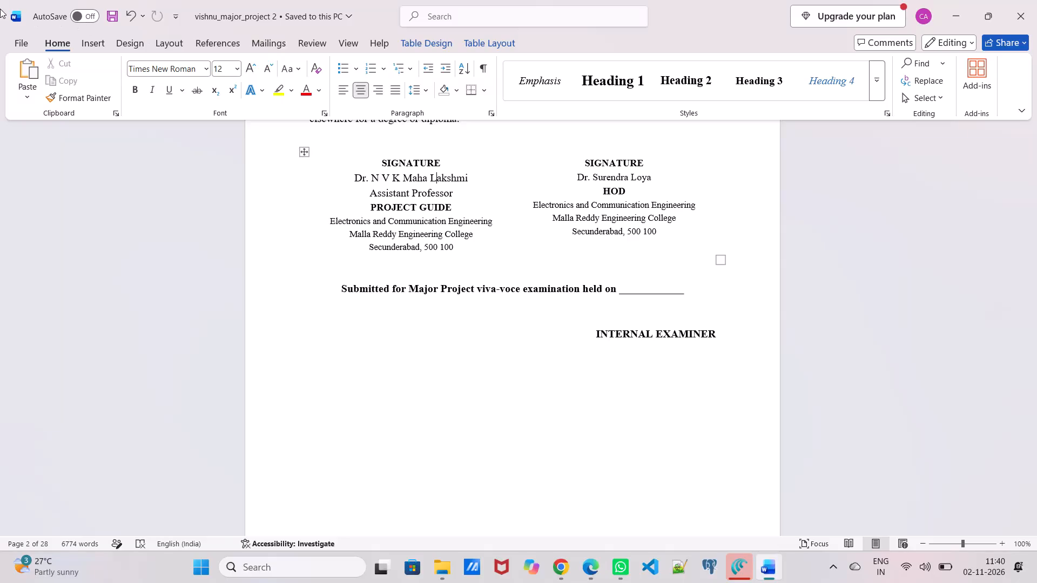
Begin saving the report with Save As, choosing This PC as the location.
click(22, 44)
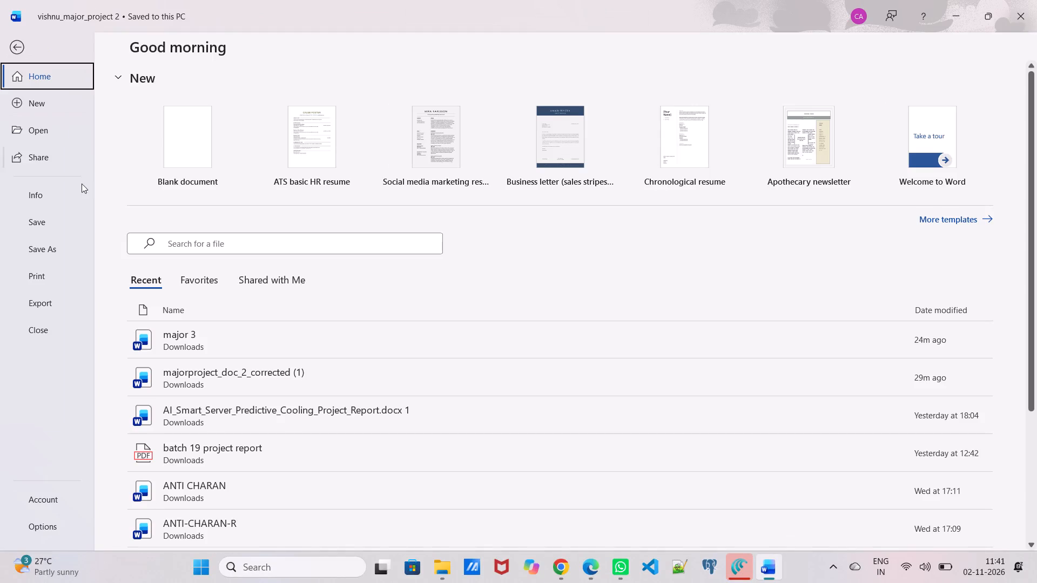
click(49, 243)
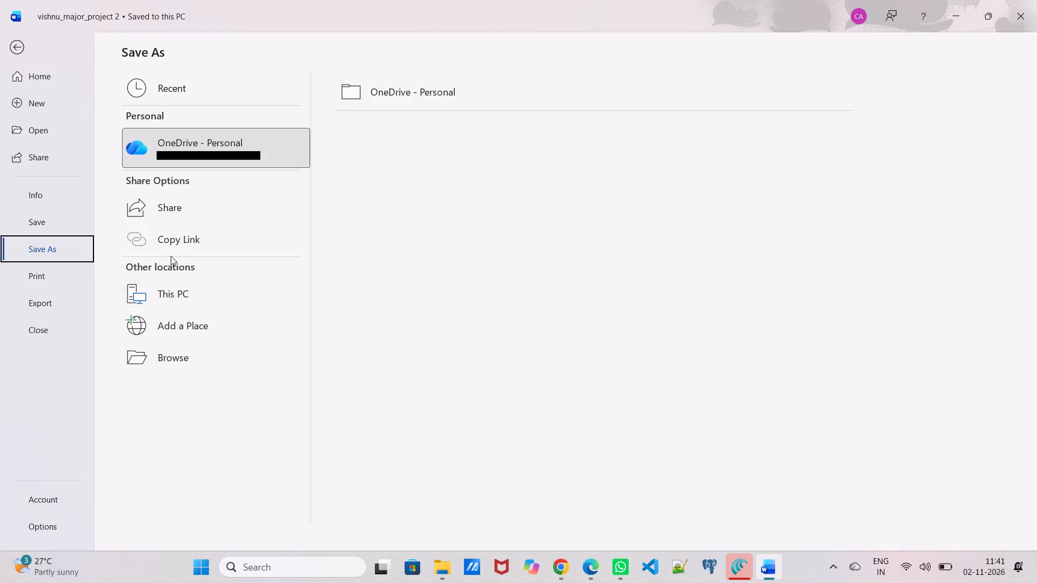
click(178, 297)
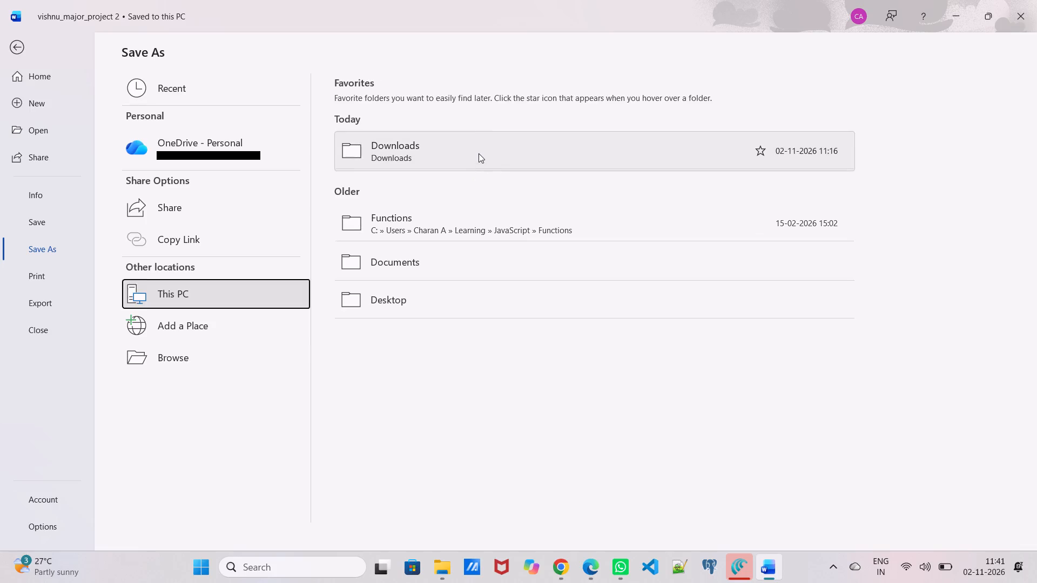
Save the report as a Word document in the Downloads folder under the name "vishnu_major_project 2 ORI".
click(479, 153)
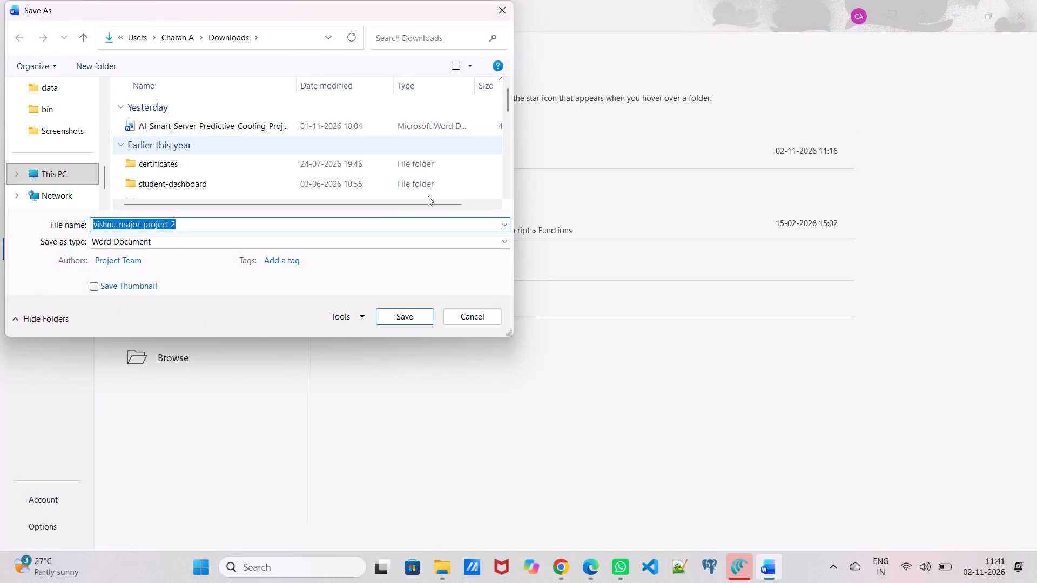
click(382, 220)
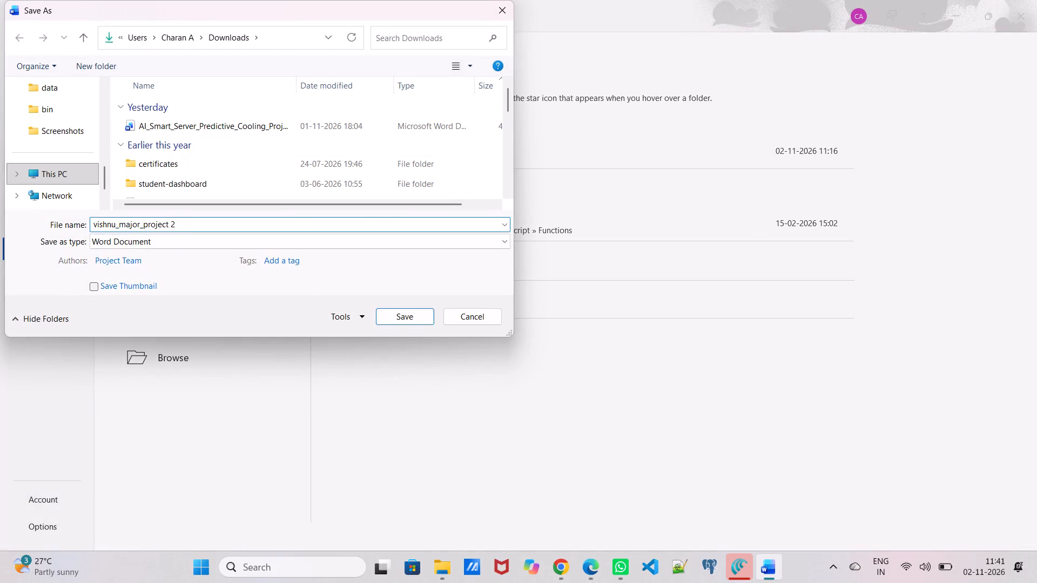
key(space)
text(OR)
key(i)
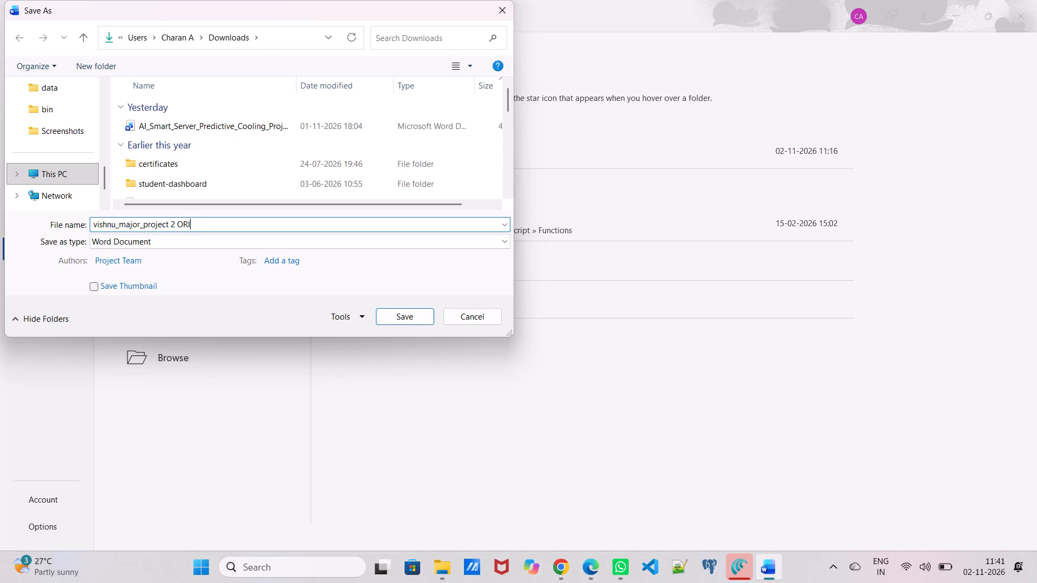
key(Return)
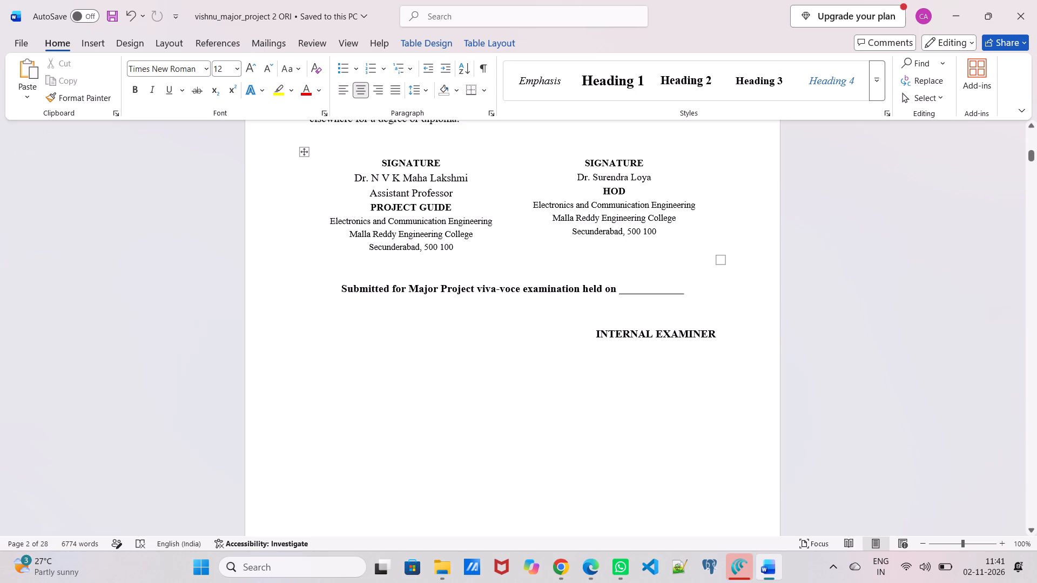
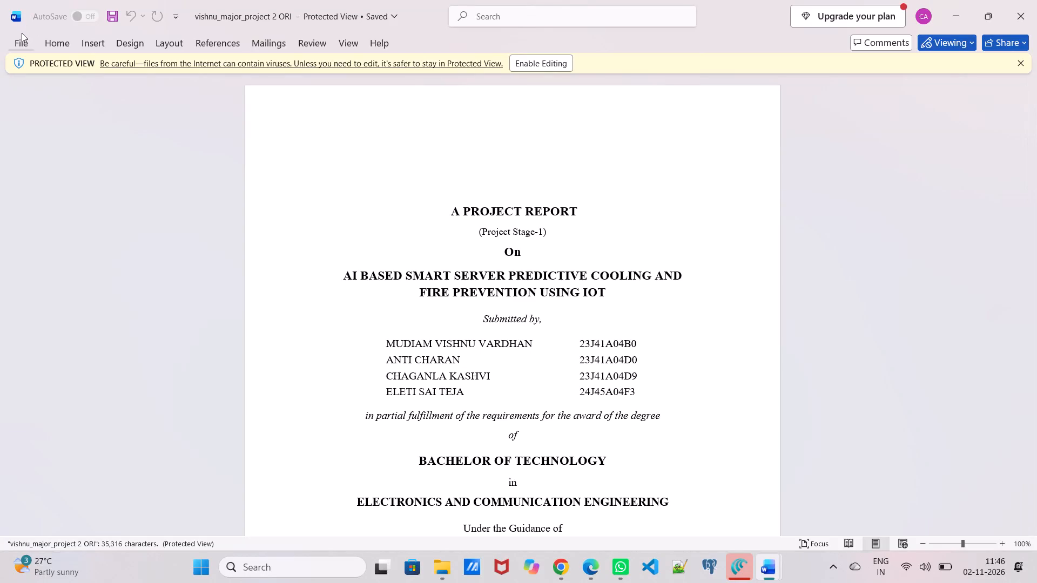
Enable editing for the report "vishnu_major_project 2 ORI", which is open in Protected View.
click(22, 33)
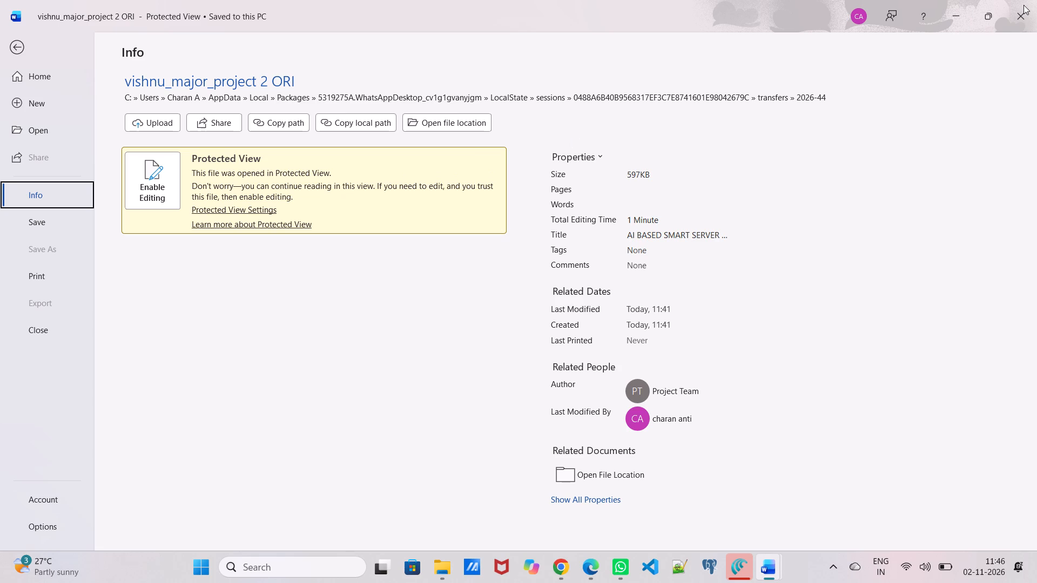
click(156, 178)
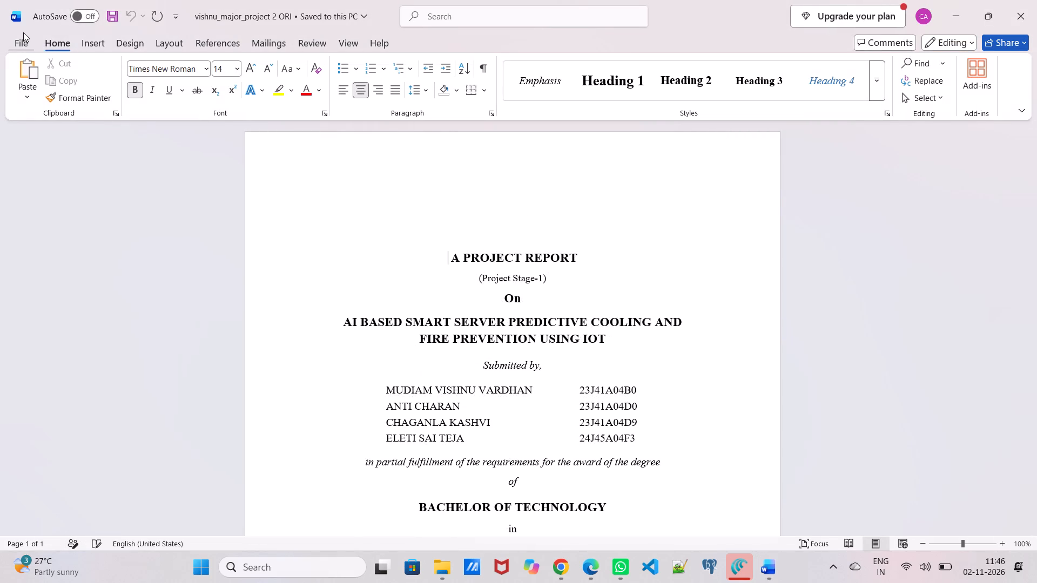
Save a PDF copy of the report in the Downloads folder on this PC, keeping the file name vishnu_major_project 2 ORI.
click(23, 32)
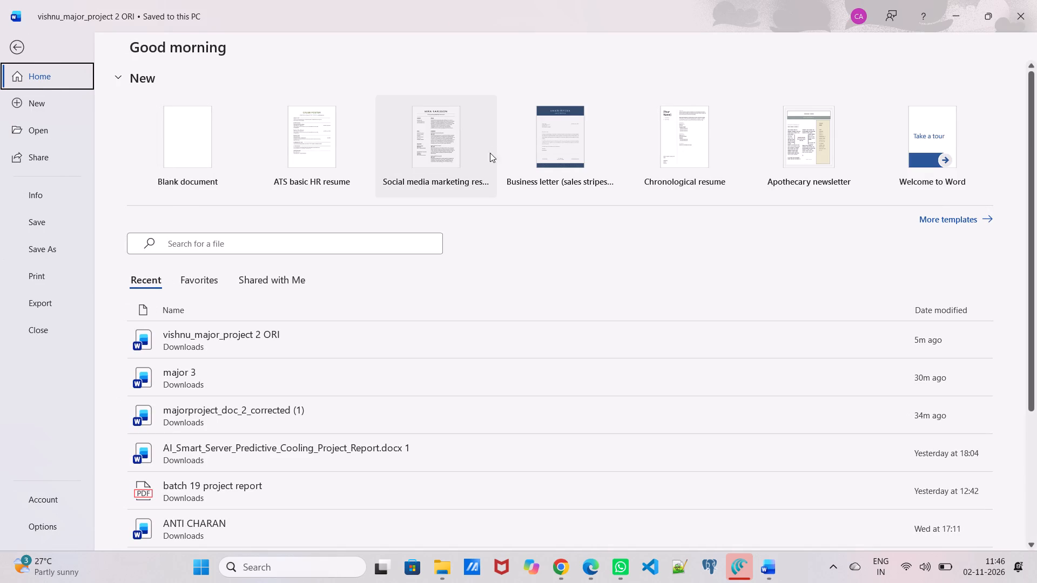
click(41, 251)
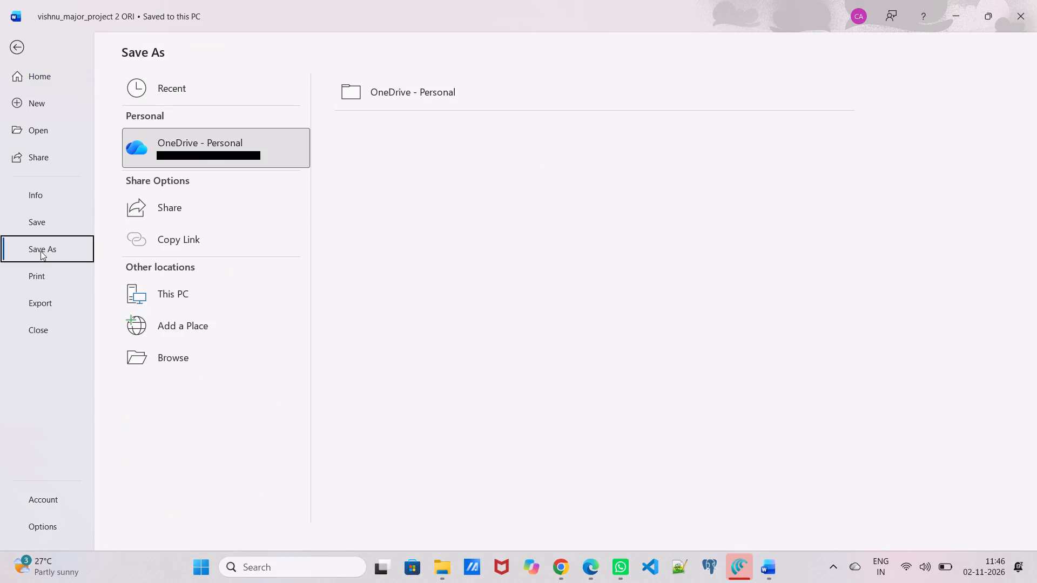
click(219, 297)
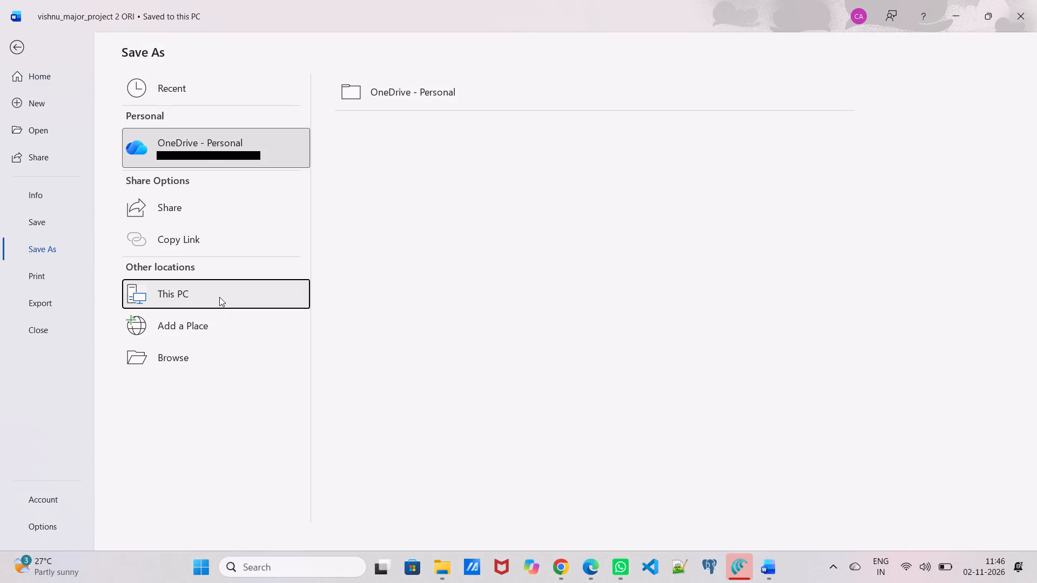
click(418, 137)
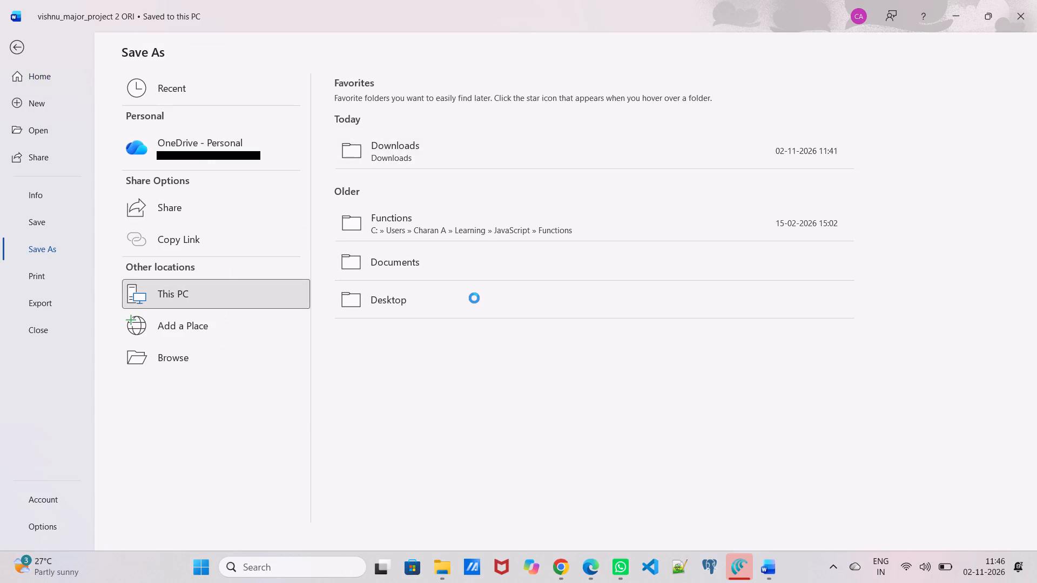
click(391, 238)
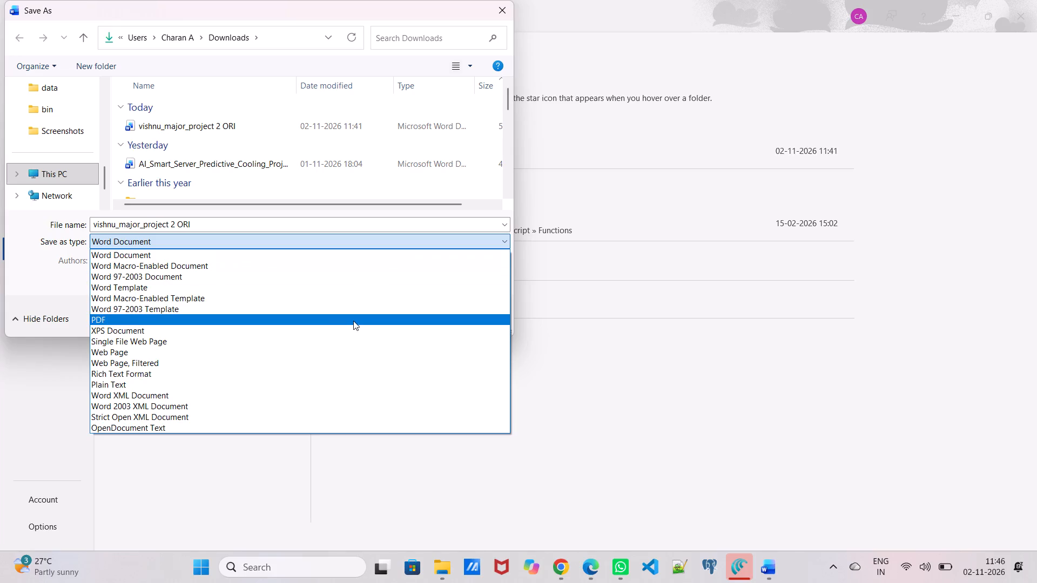
click(353, 320)
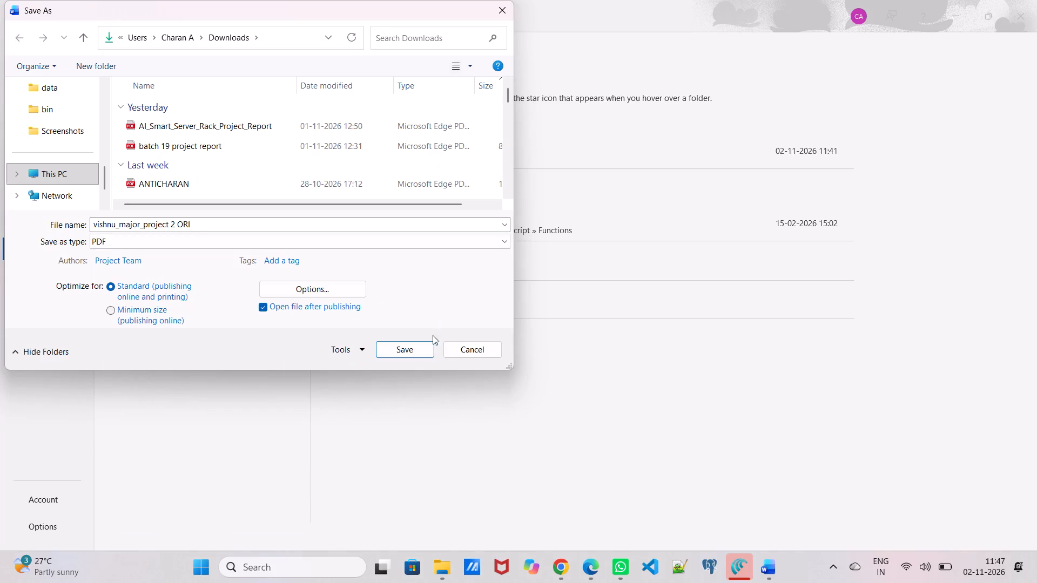
click(415, 344)
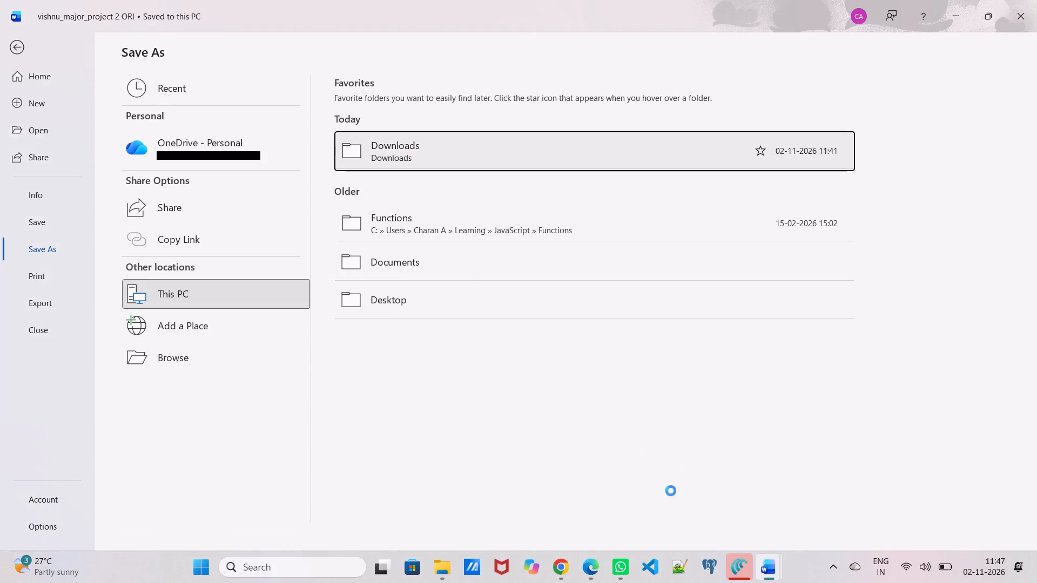
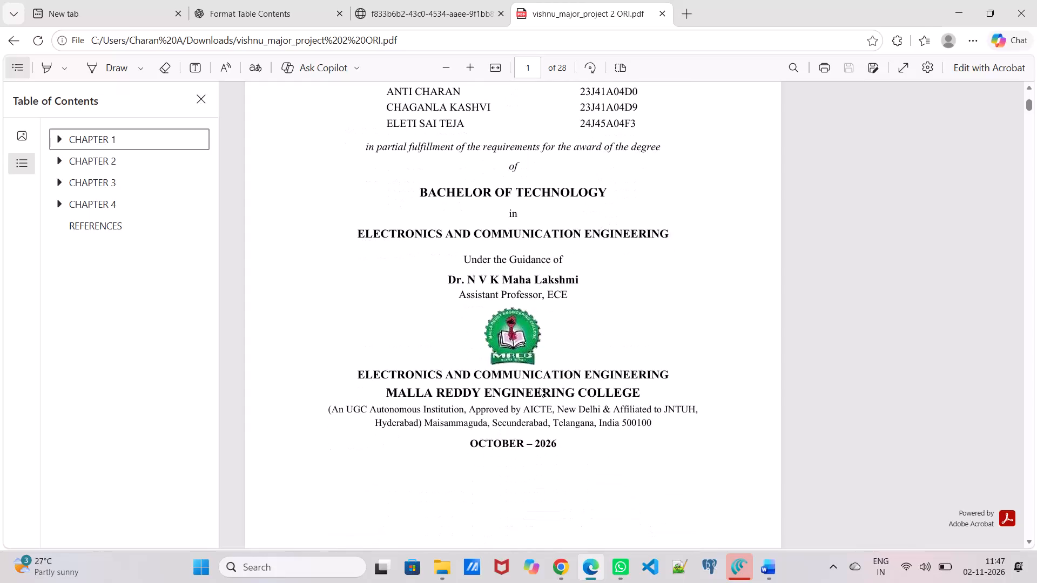
Examine the project report PDF, covering the front matter, the start of Chapter 2, the introduction text and the cover page.
scroll(539, 388, down, 10)
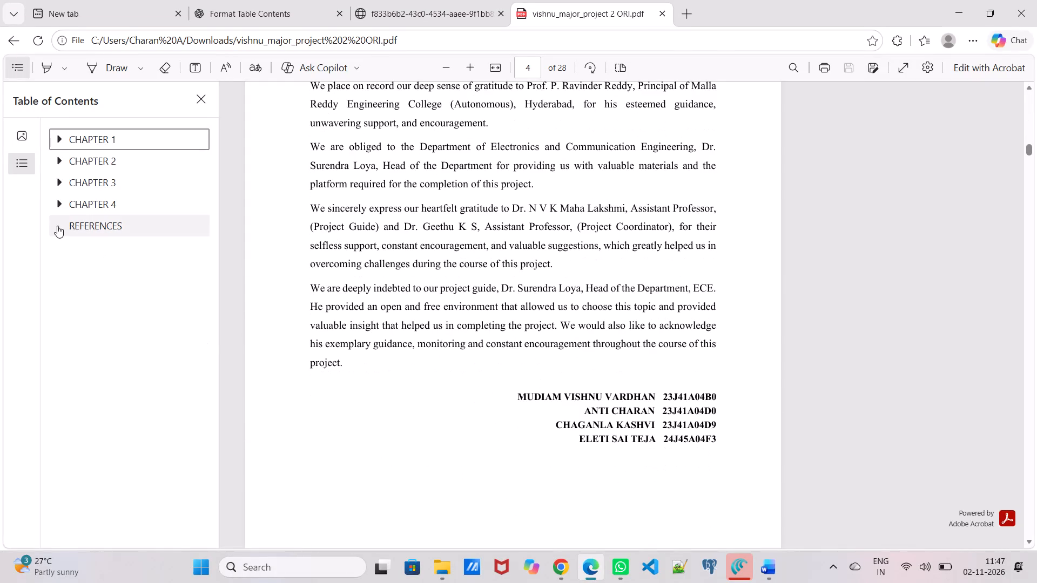
click(72, 159)
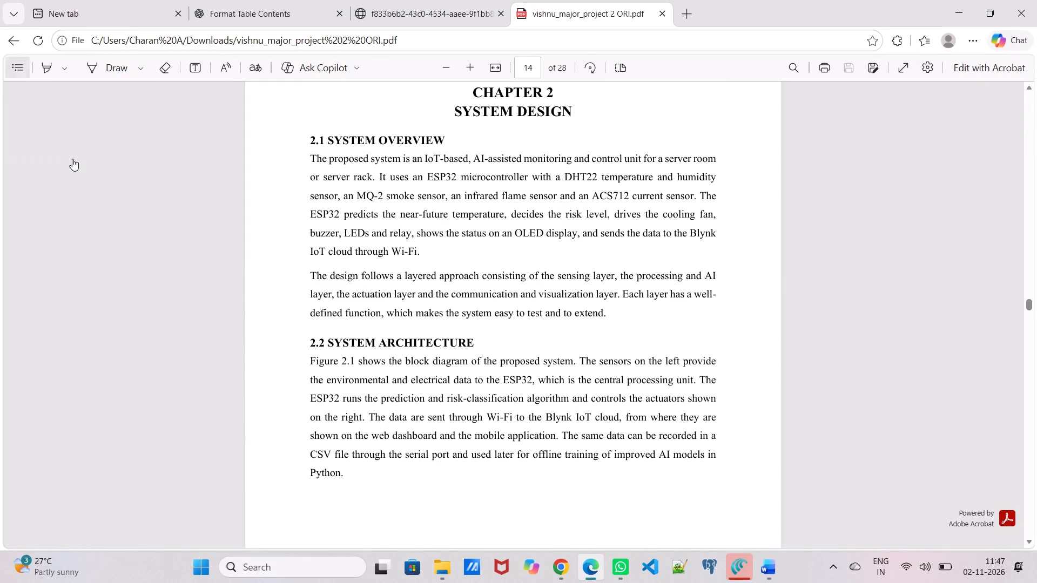
scroll(379, 272, up, 17)
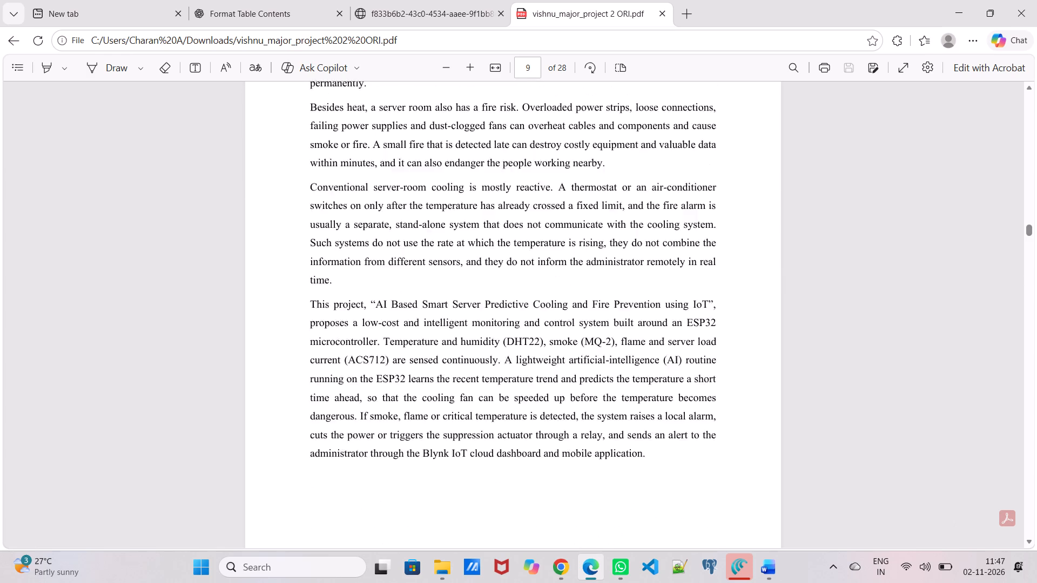
scroll(379, 272, up, 20)
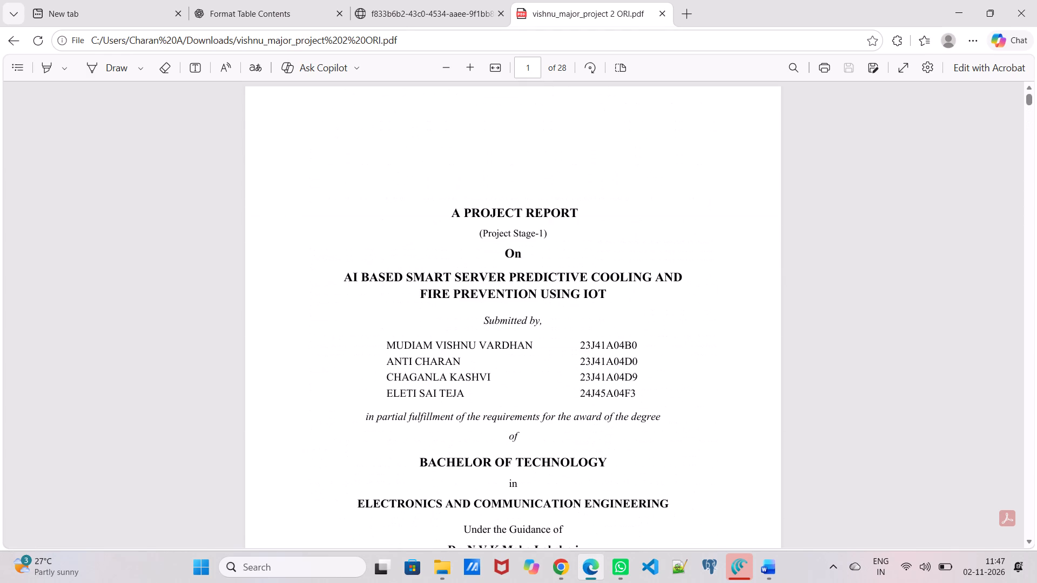
scroll(536, 233, down, 4)
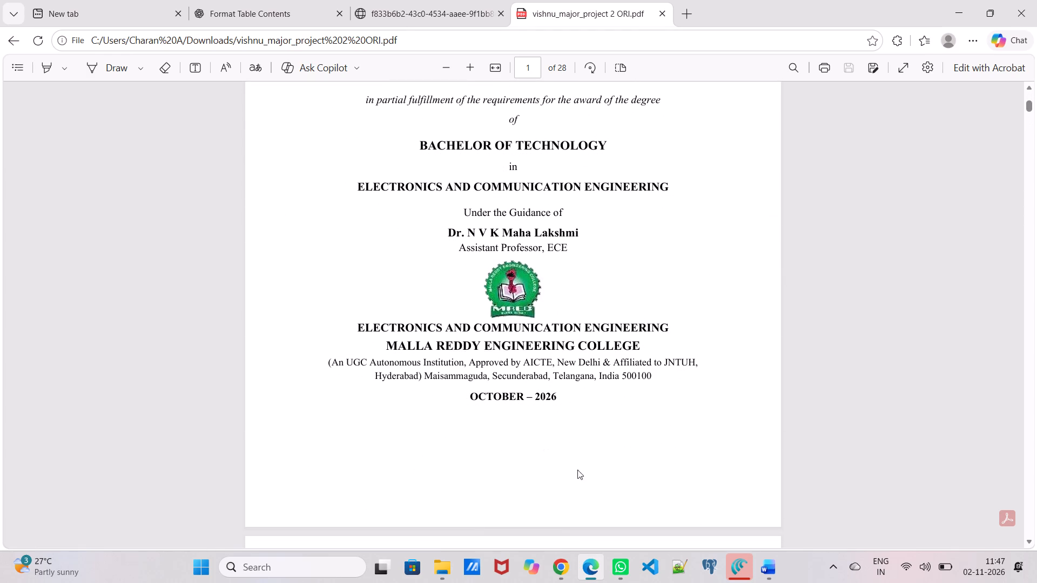
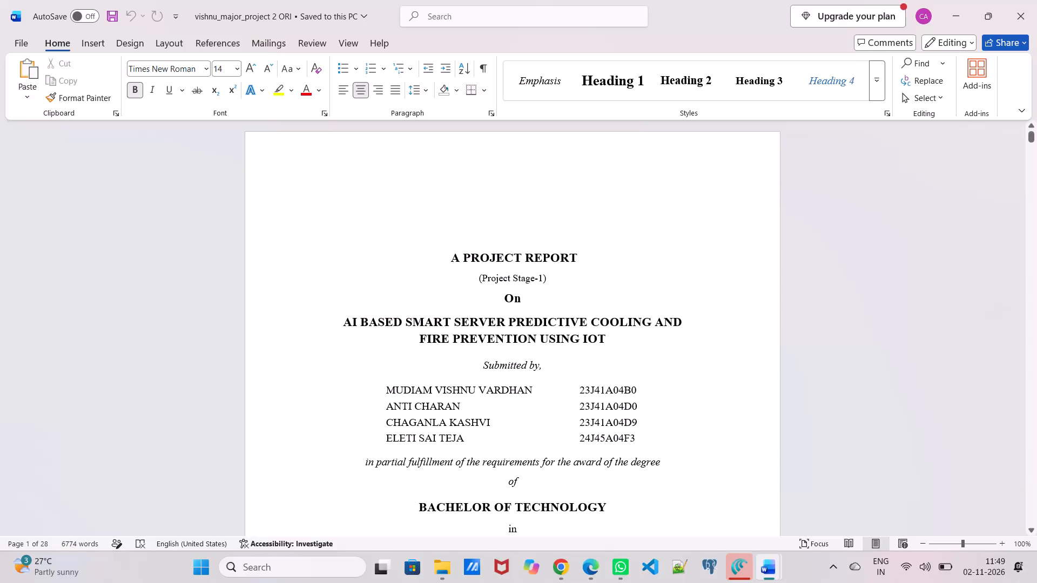
Switch to the Word document of the project report, vishnu_major_project 2 ORI.
key(alt+Tab)
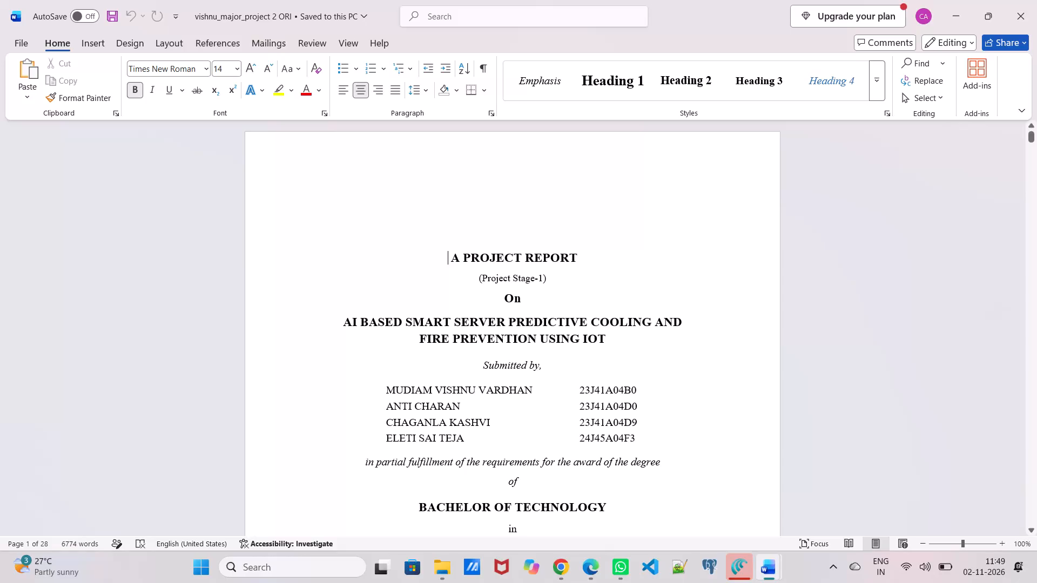
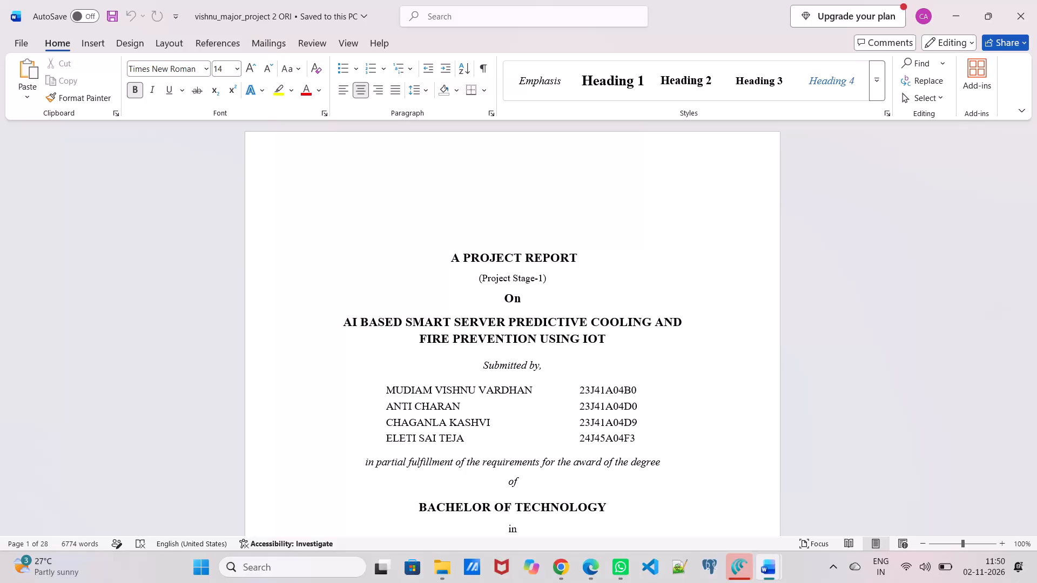
Examine the layout of the report's title page and the certificate page with the signature blocks.
scroll(704, 316, up, 5)
scroll(704, 316, down, 2)
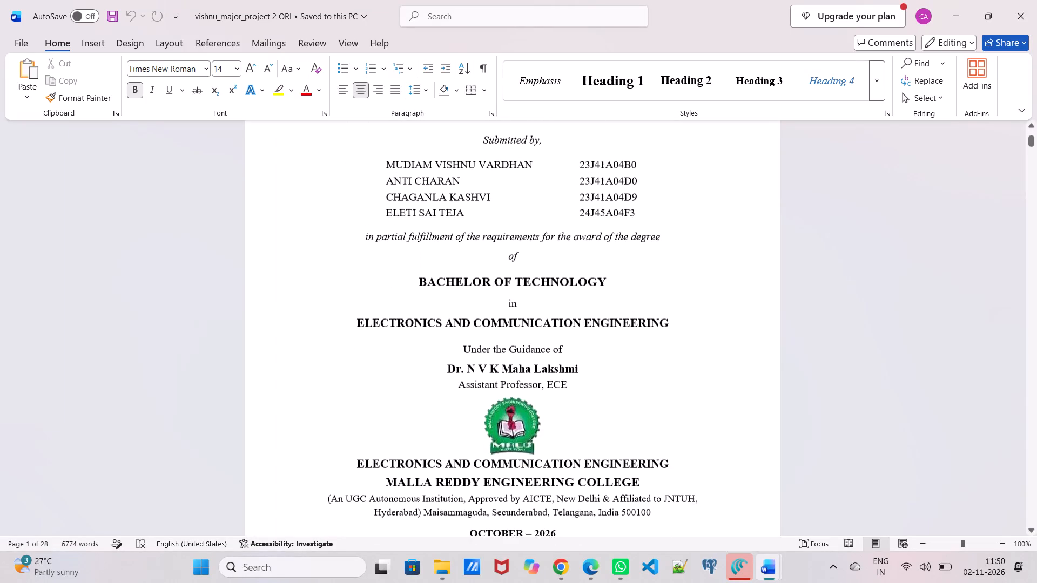
scroll(704, 316, down, 2)
ctrl+scroll(704, 316, down, 3)
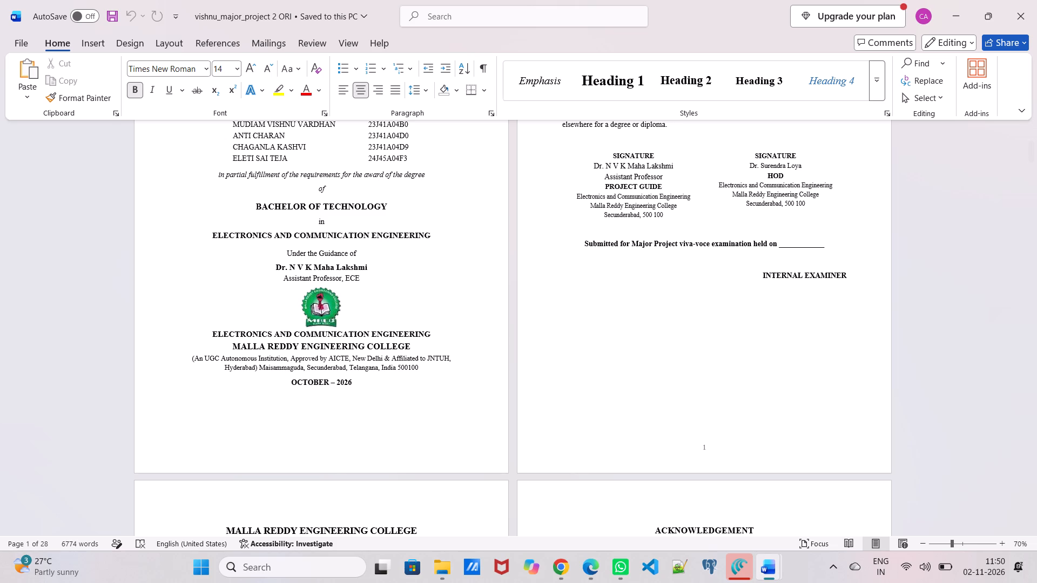
scroll(704, 316, up, 1)
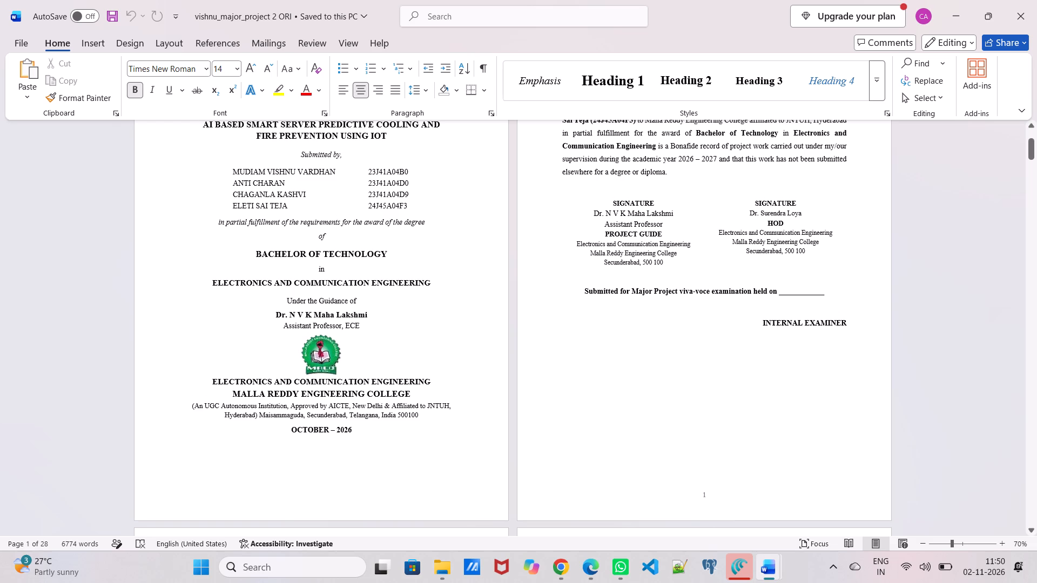
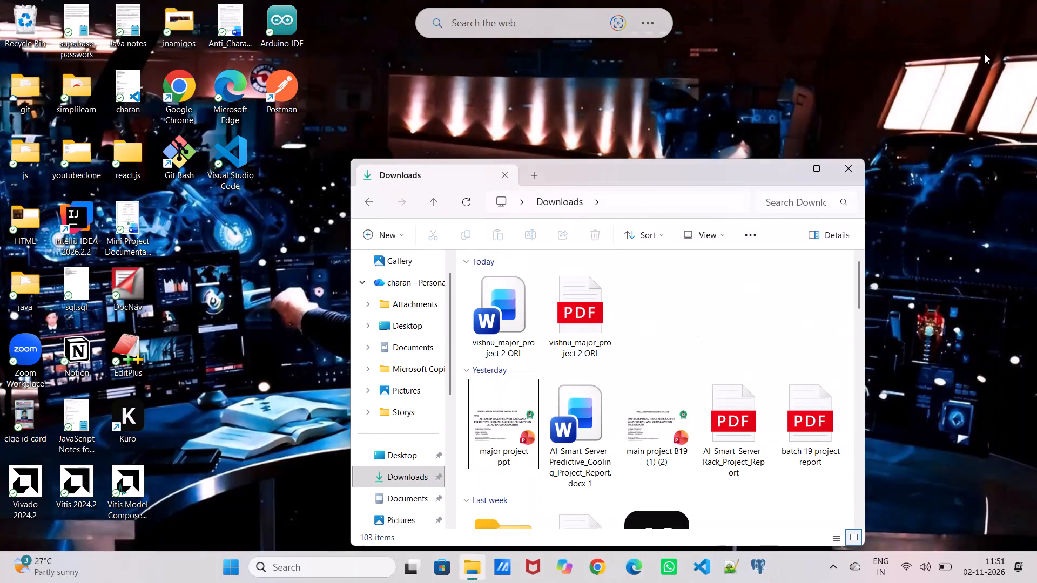
Close the Downloads folder window.
click(847, 174)
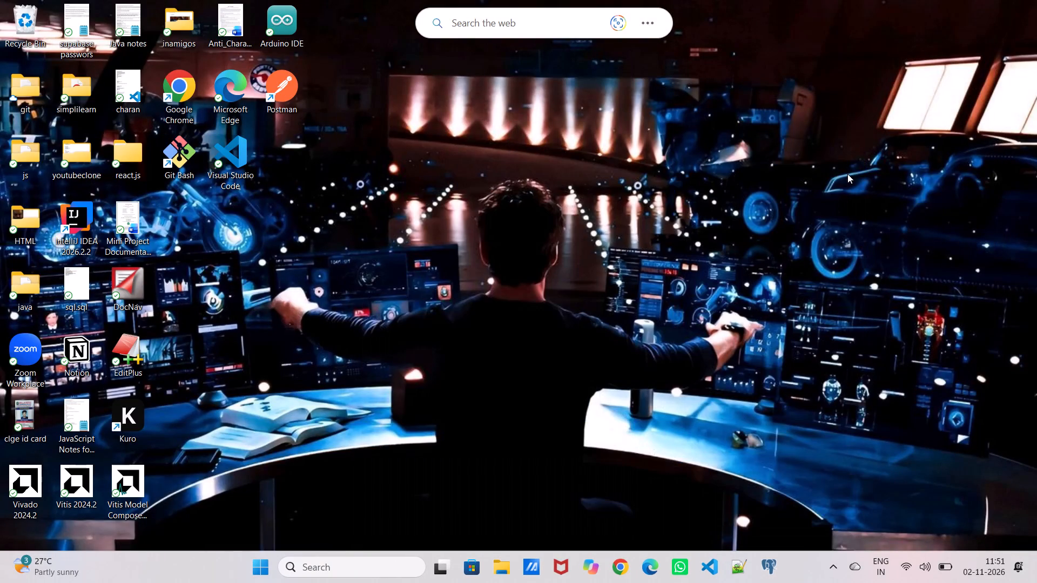
Open the Shut Down Windows dialog from the desktop, with the Shut down option selected.
key(alt+F4)
key(alt+F4)
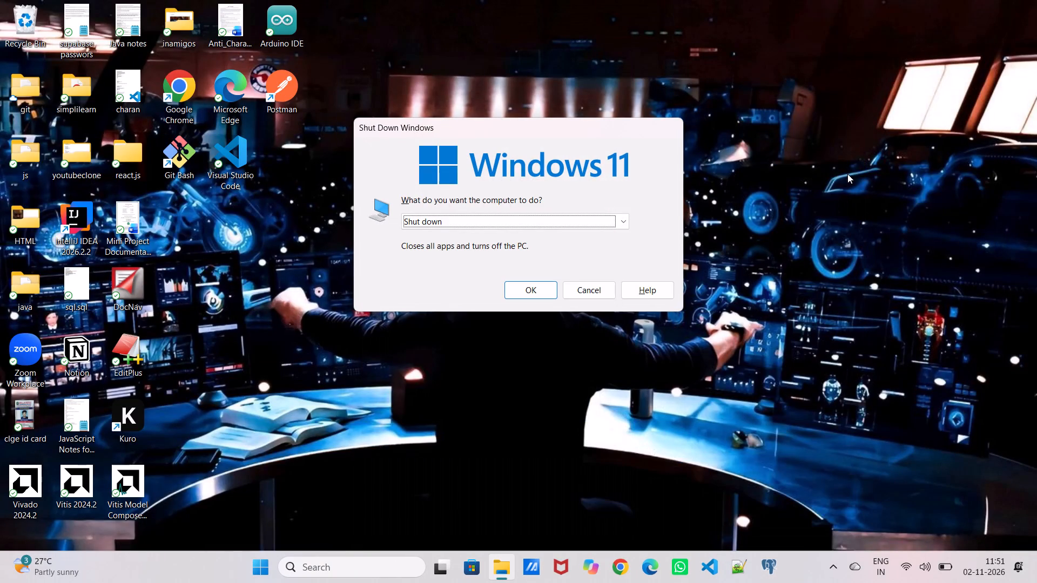